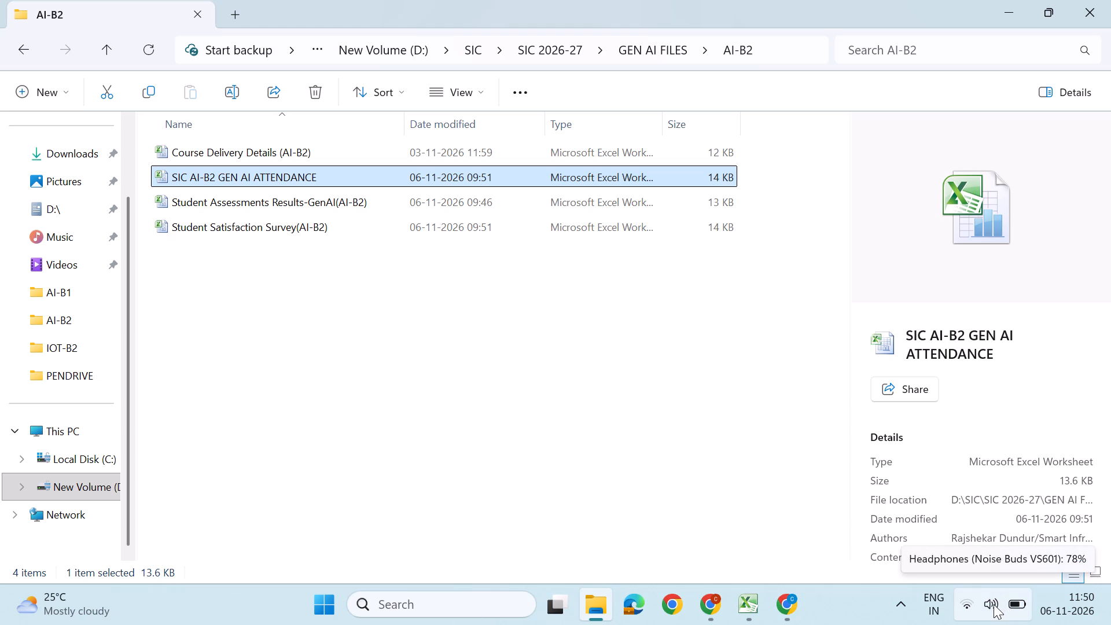
Open a new Chrome window and go to the YouTube site through a Google search for youtube.
left_click(672, 608)
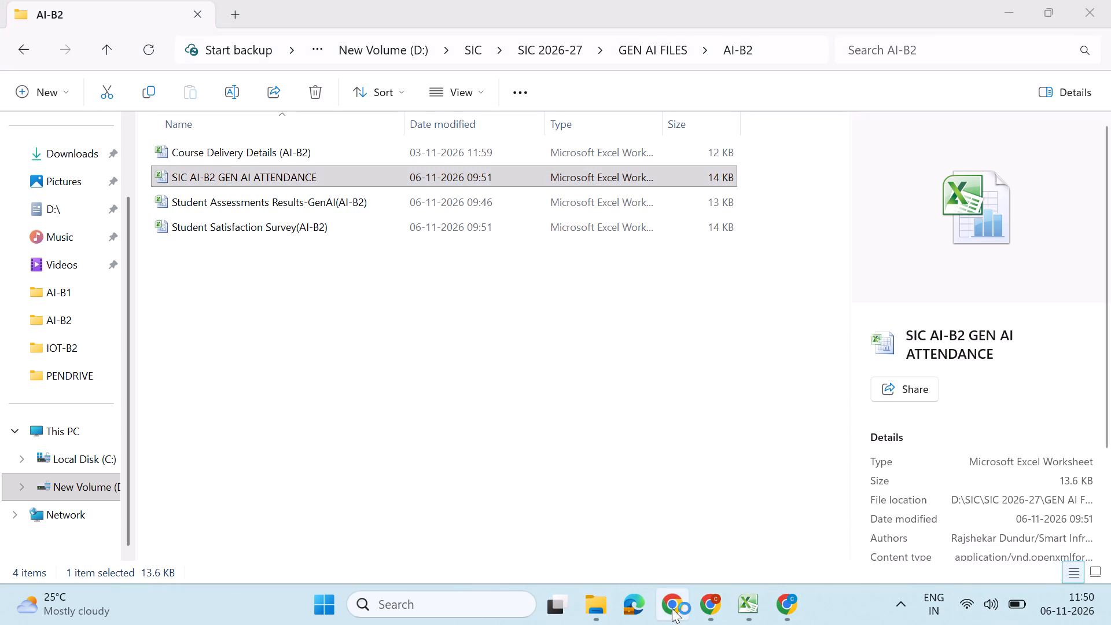
scroll(222, 330, "down", 1)
left_click(341, 291)
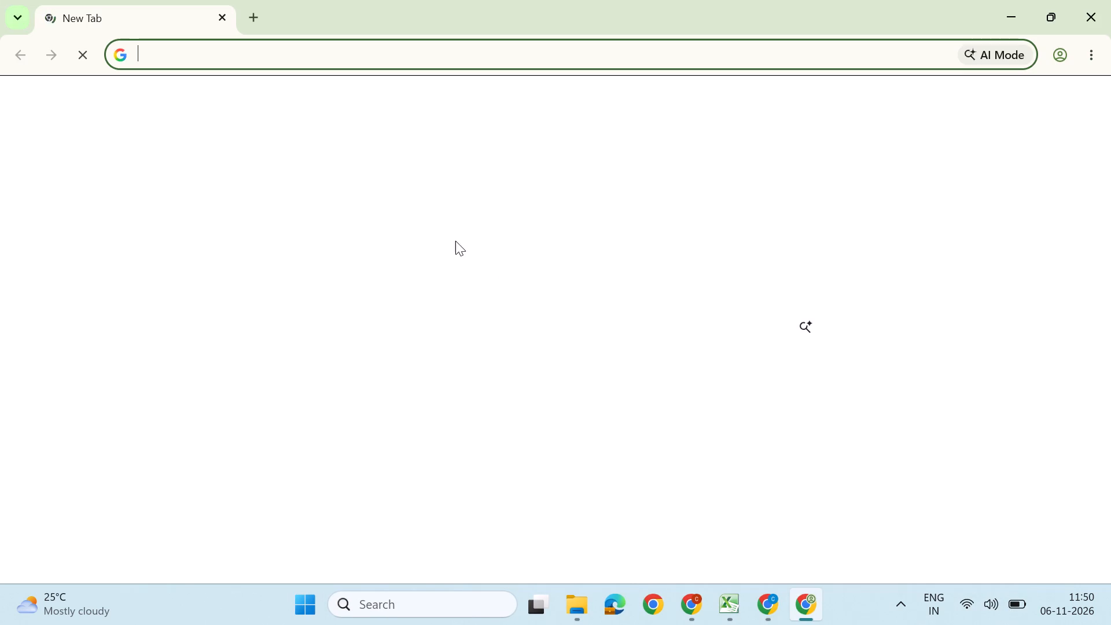
left_click(480, 340)
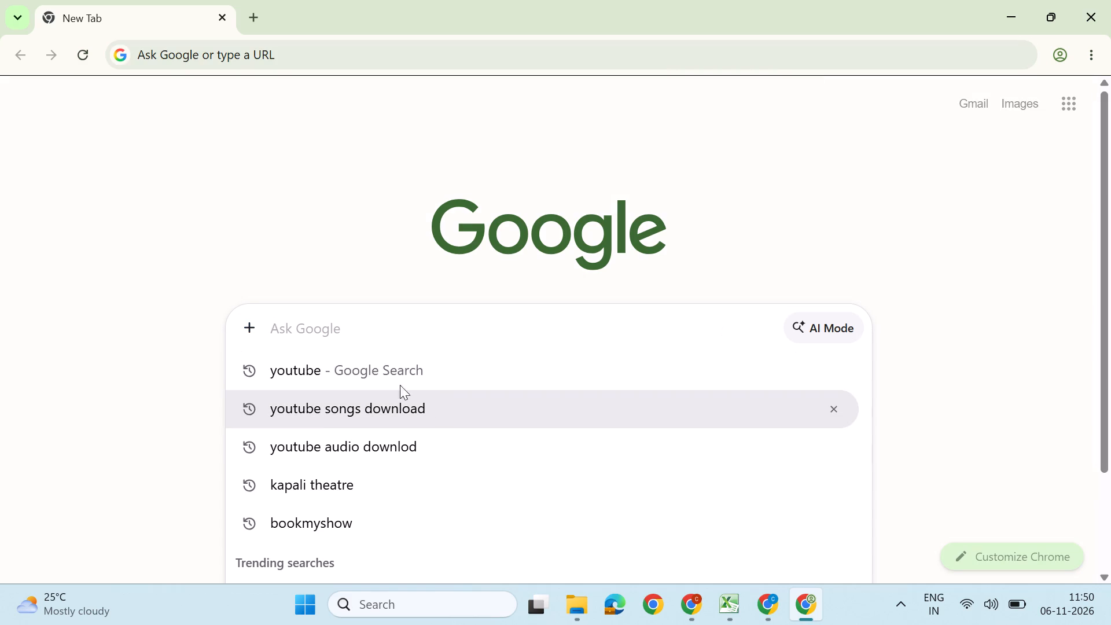
left_click(390, 378)
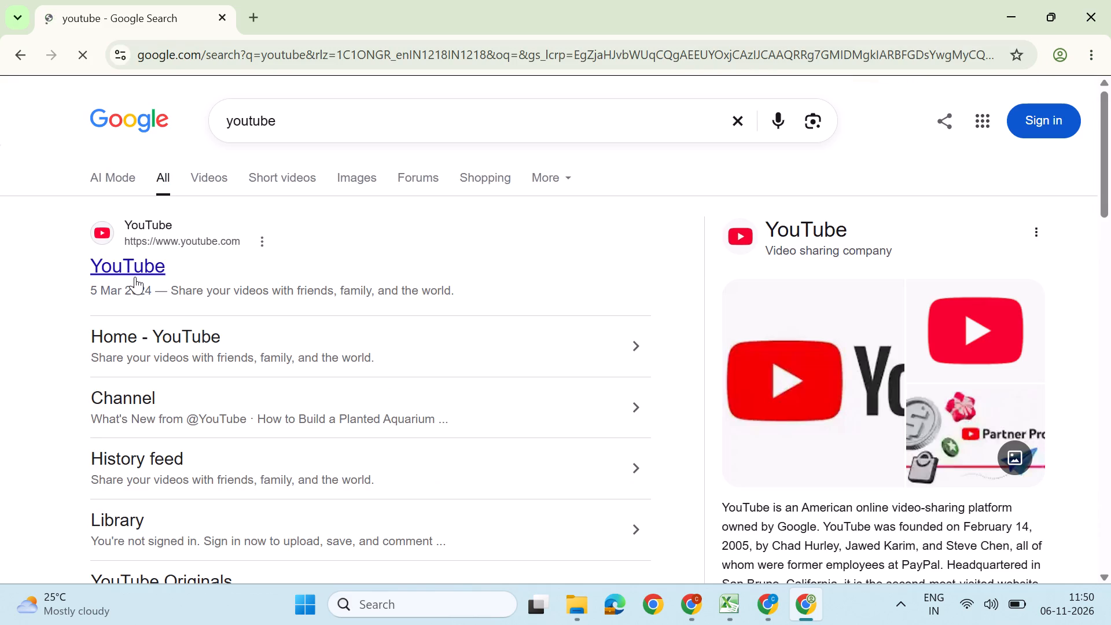
left_click(135, 277)
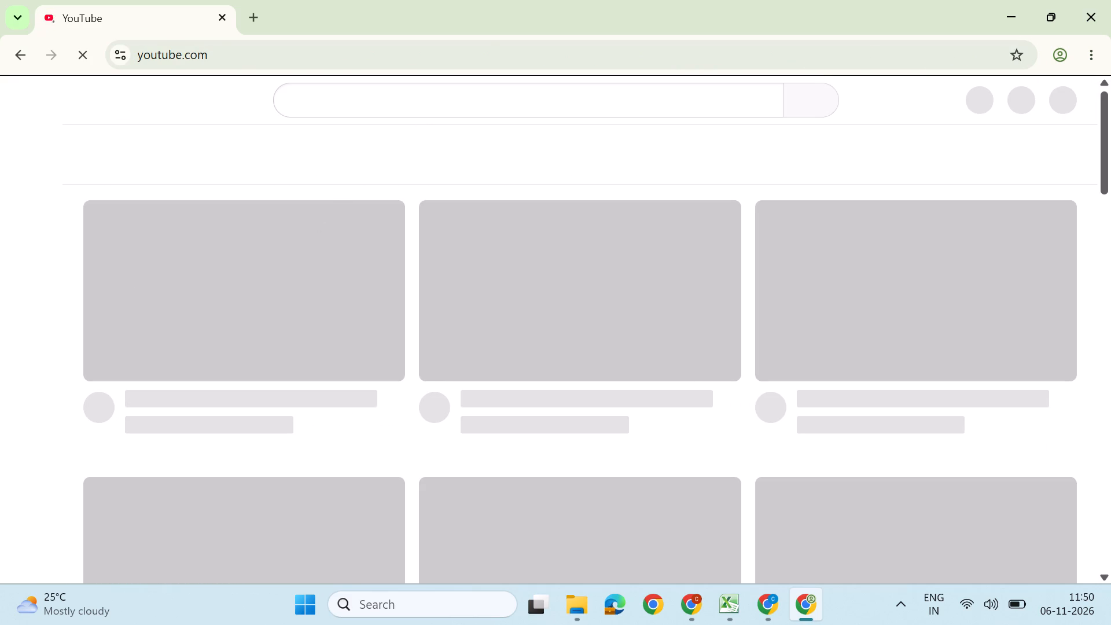
Search YouTube for "find her".
left_click(462, 109)
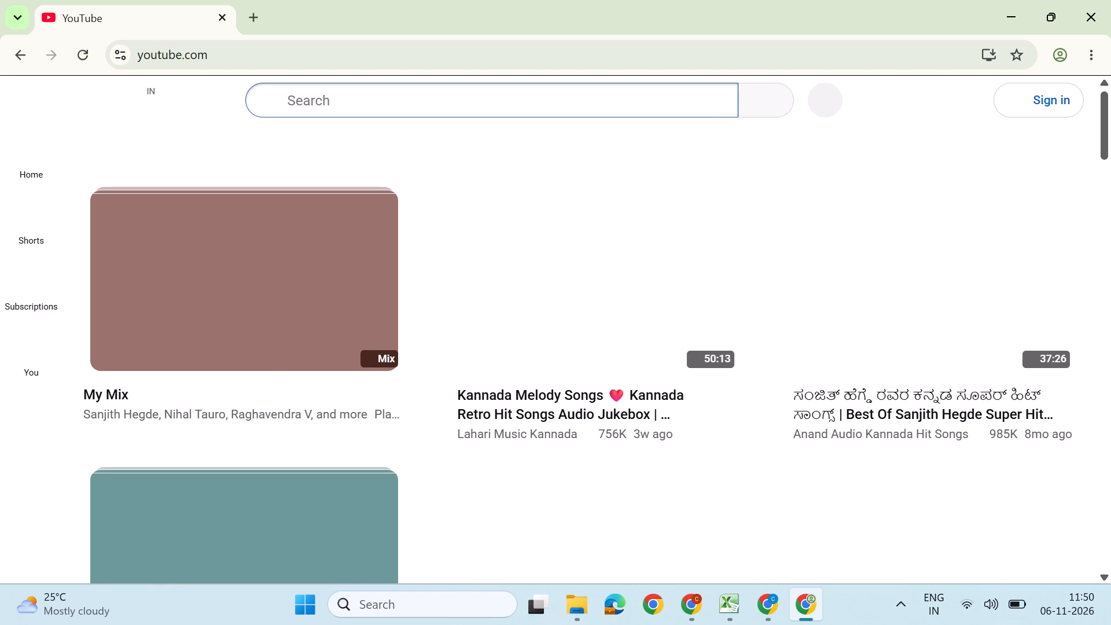
type("fidn")
key("BackSpace")
key("BackSpace")
type("nd her")
key("Return")
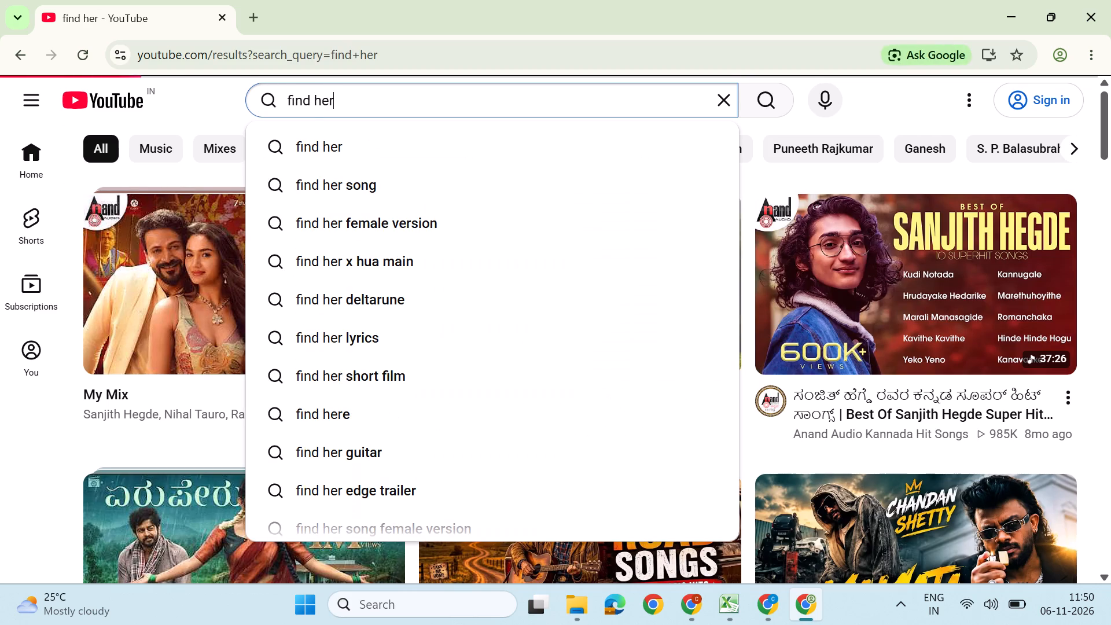
Play the "Finding Her (Jana Mere Sawalon Ka Manzar Tu)" video from UR DEBUT in the search results.
scroll(347, 258, "down", 1)
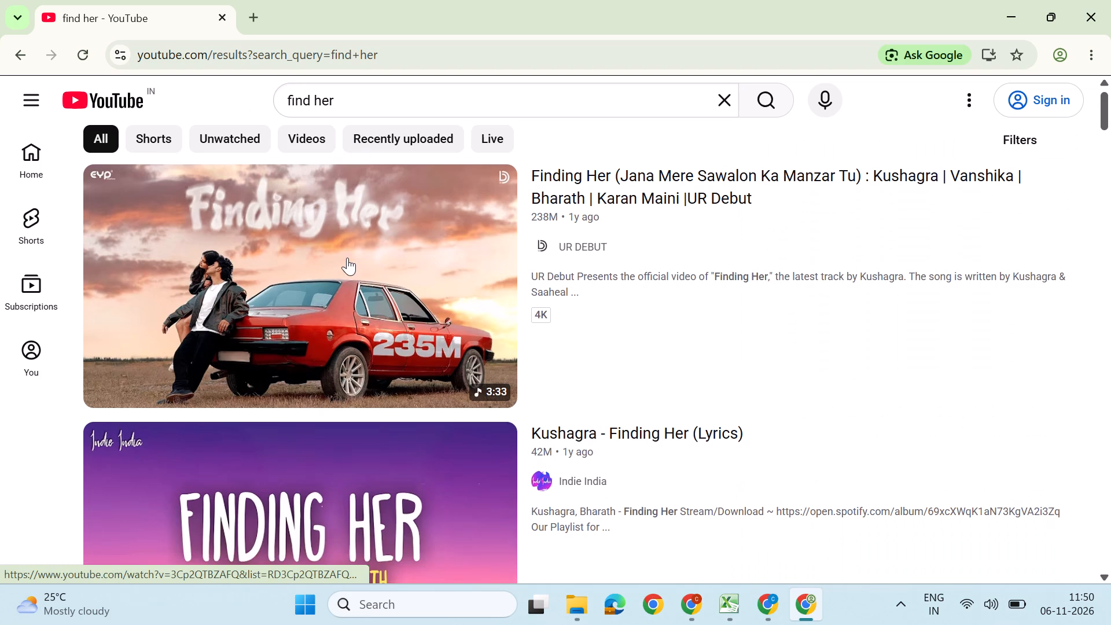
scroll(347, 258, "down", 3)
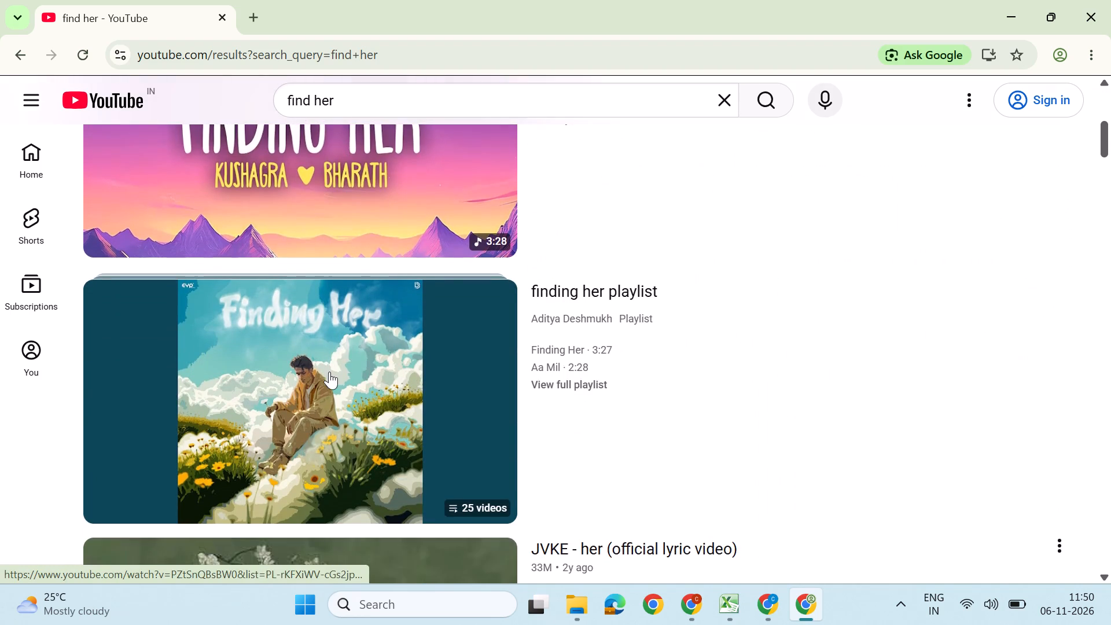
scroll(329, 372, "right", 1)
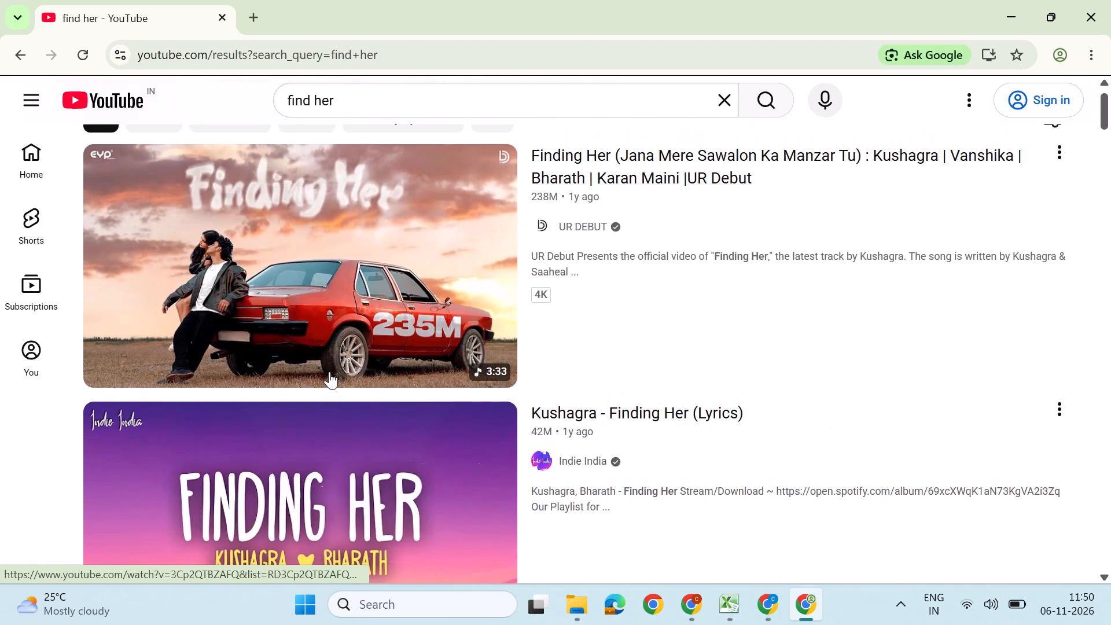
scroll(329, 372, "up", 2)
left_click(276, 354)
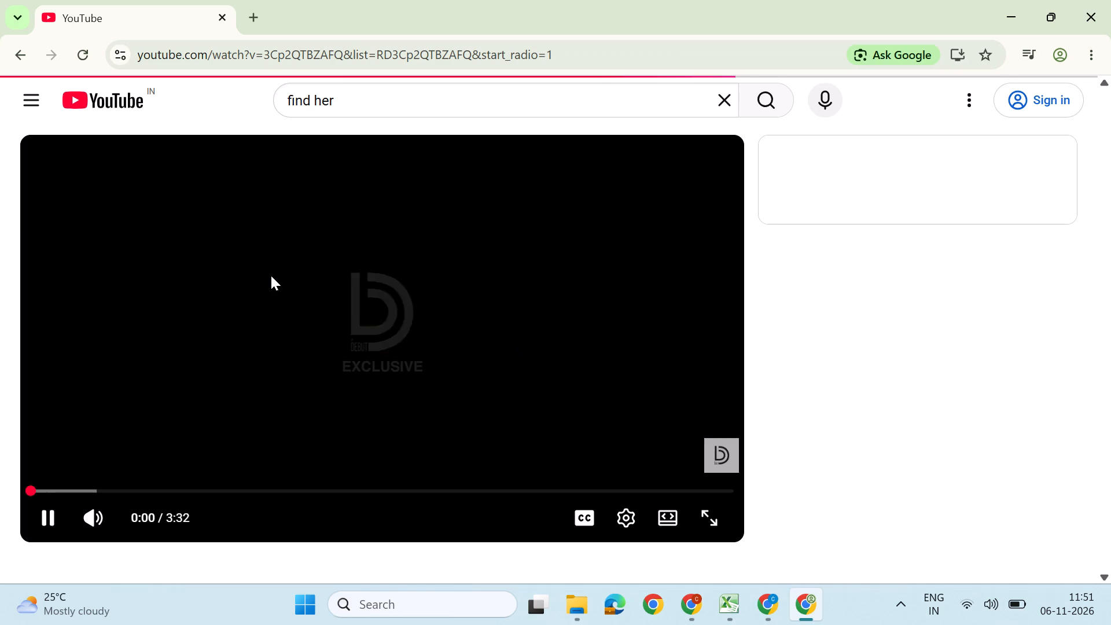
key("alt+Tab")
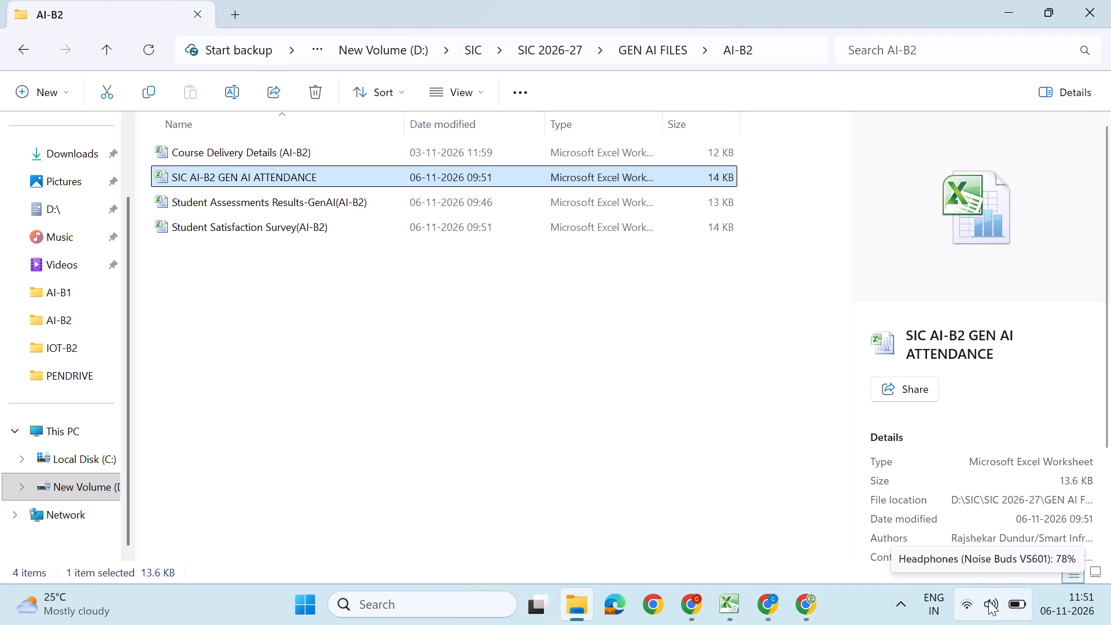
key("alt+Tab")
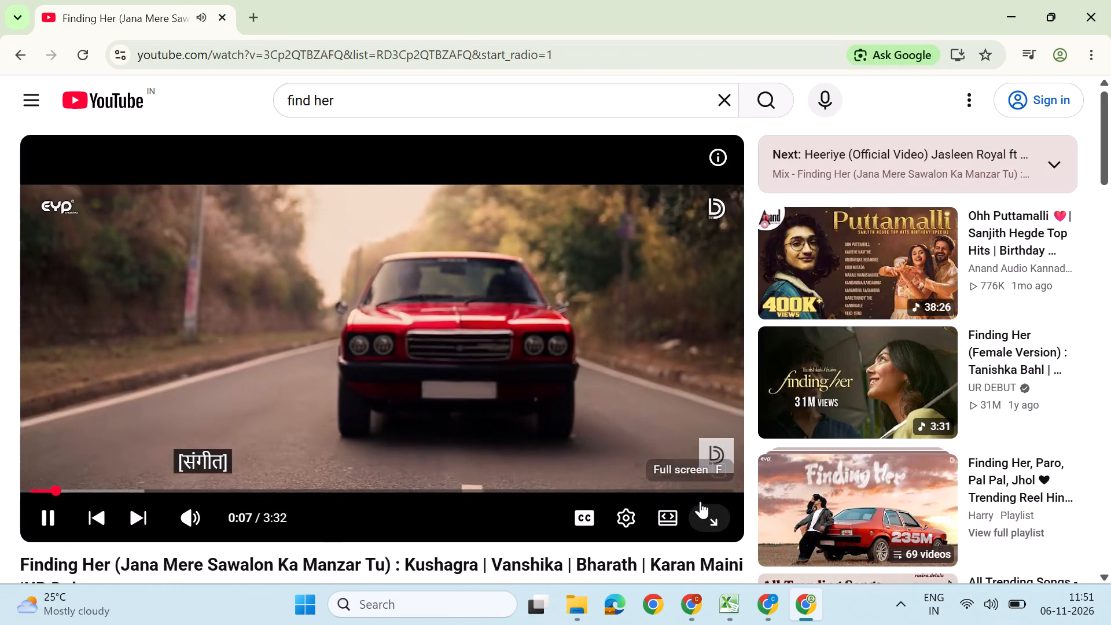
Switch to File Explorer, open the Student Assessments Results-GenAI(AI-B2) workbook, review its marks table and close it.
key("alt+Tab")
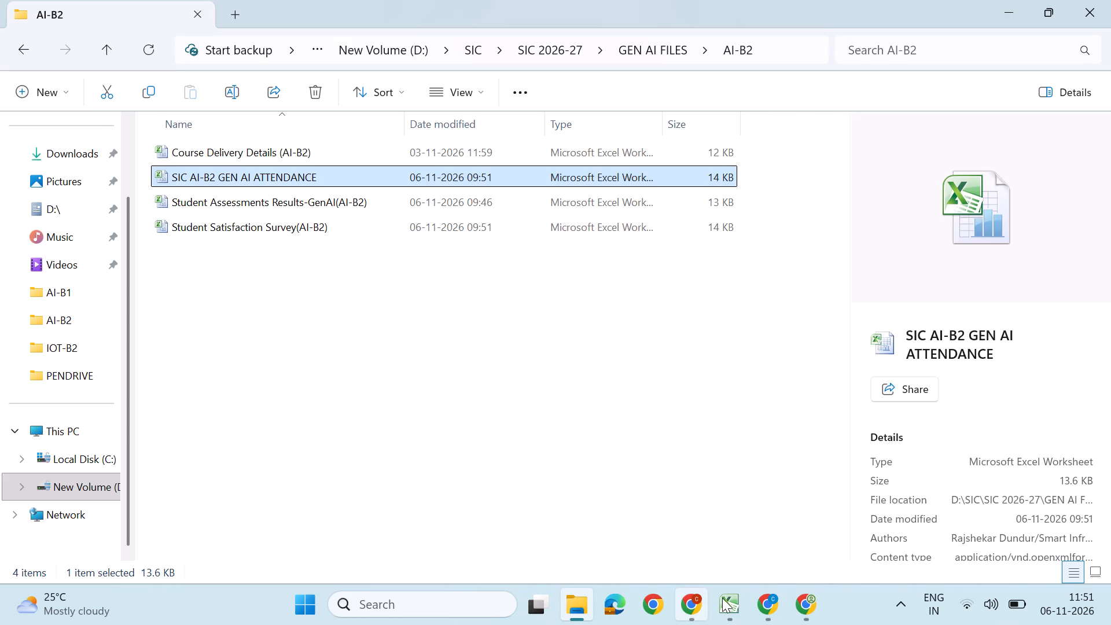
double_click(291, 203)
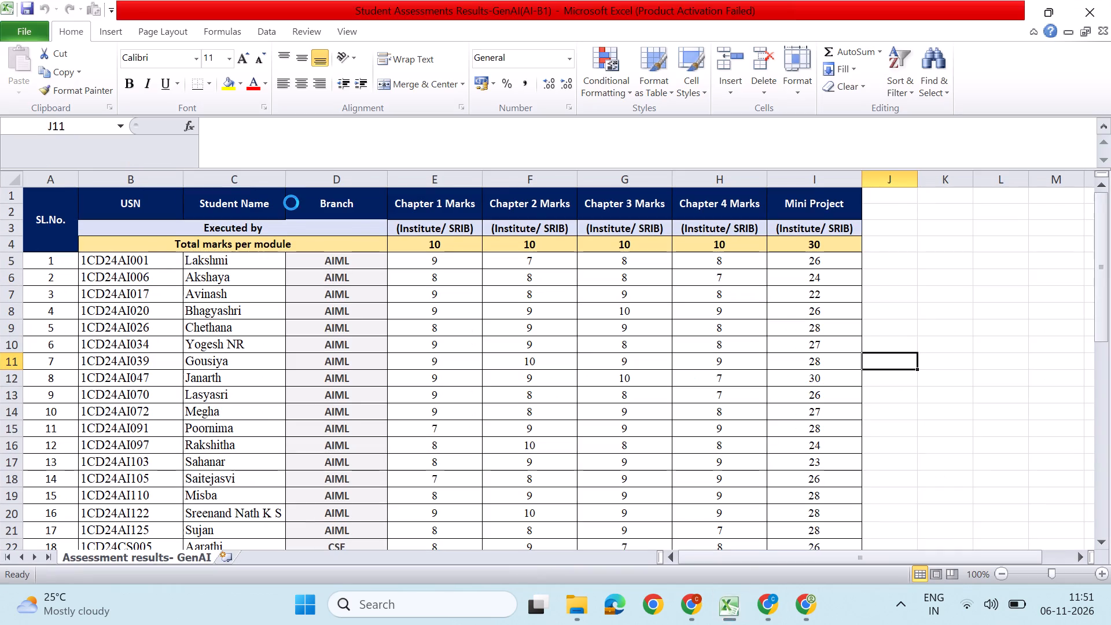
scroll(291, 203, "down", 2)
scroll(291, 203, "up", 2)
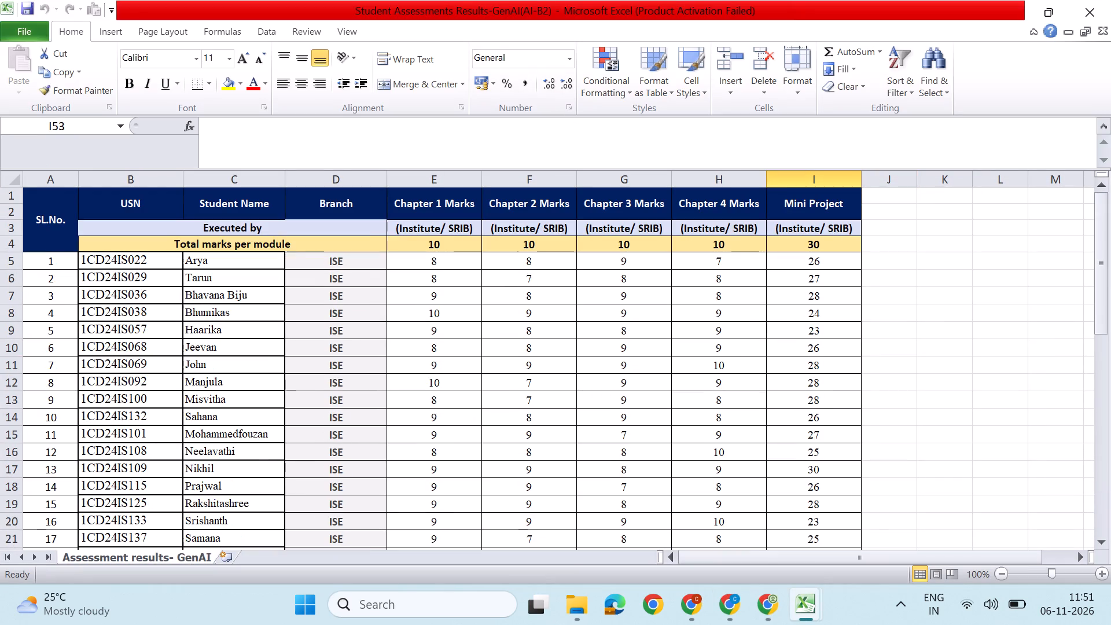
left_click(1110, 0)
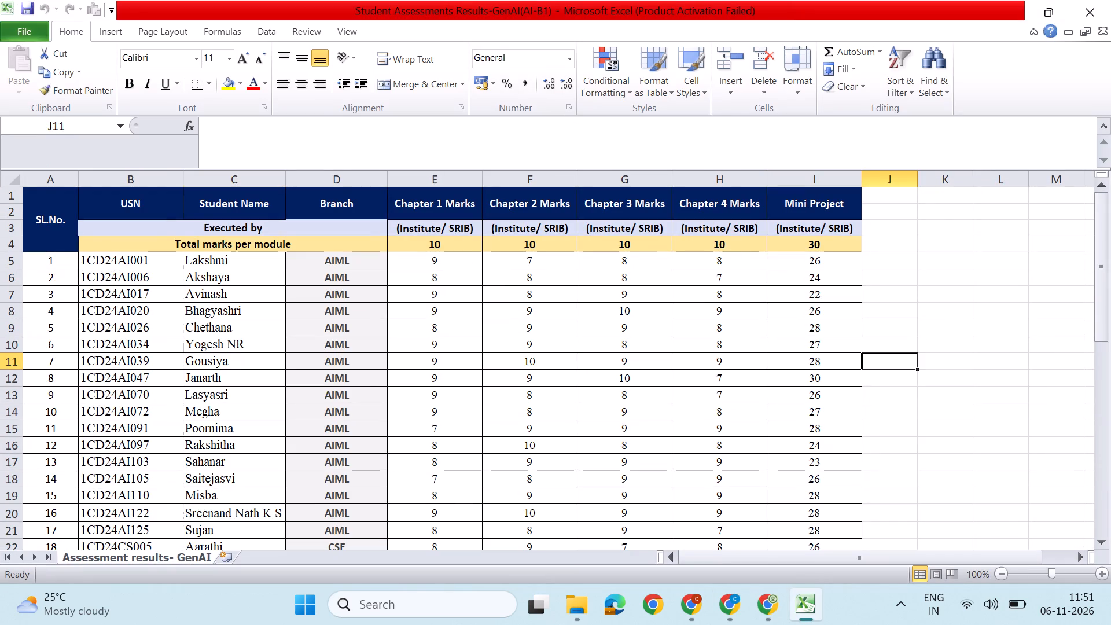
Open the Student Satisfaction Survey(AI-B2) workbook from the AI-B2 folder, review the GenAI sheet's ratings and close it.
key("alt+Tab")
double_click(296, 229)
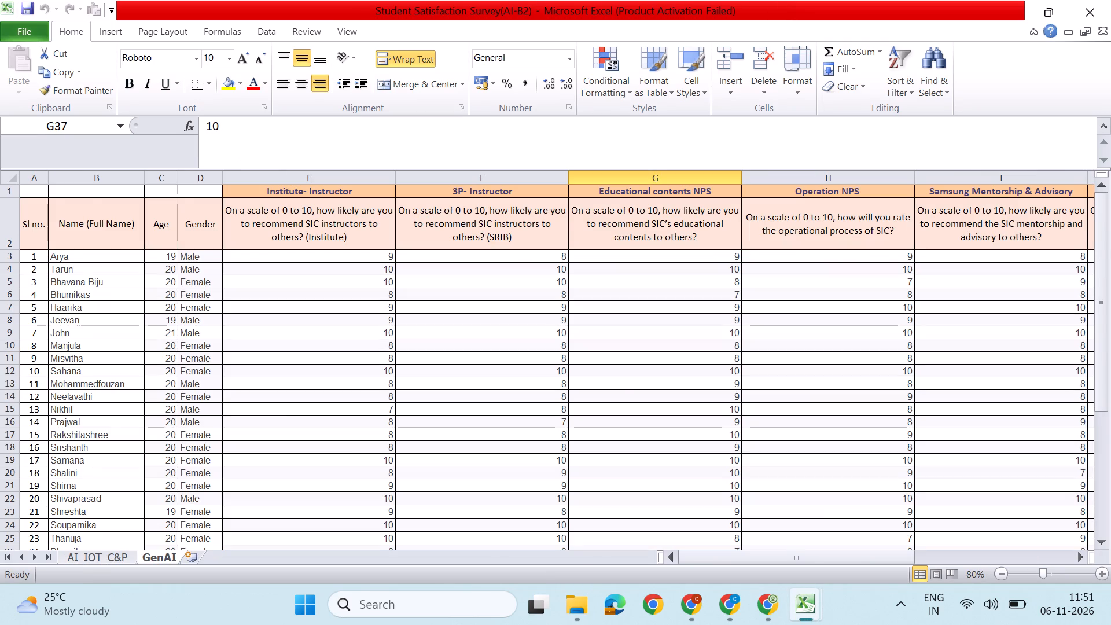
scroll(296, 229, "down", 2)
right_click(296, 229)
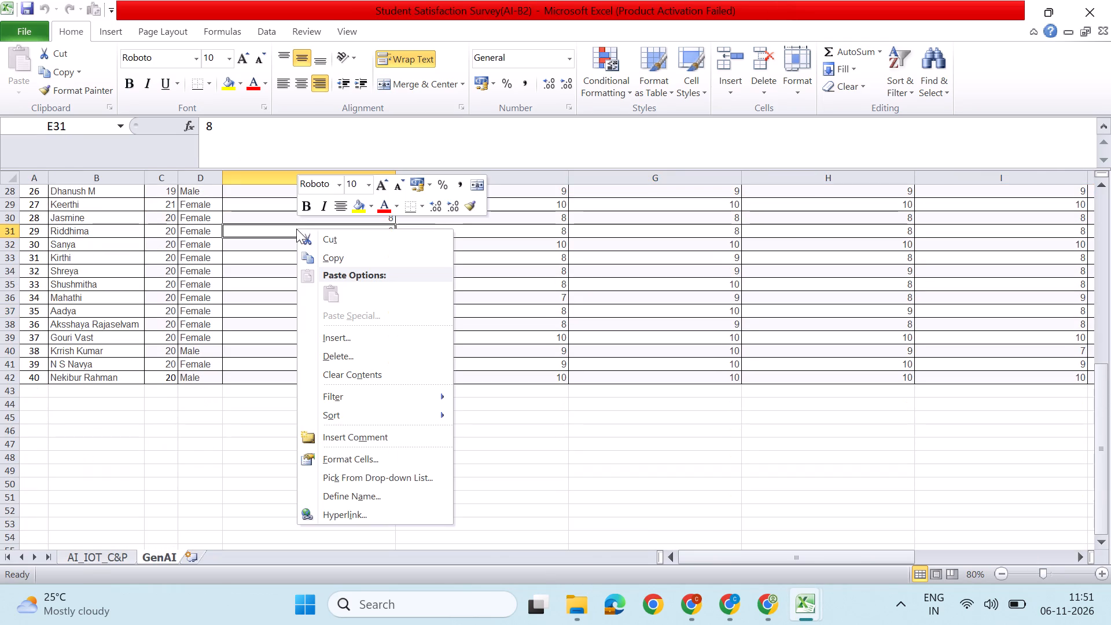
left_click(498, 384)
scroll(574, 407, "up", 4)
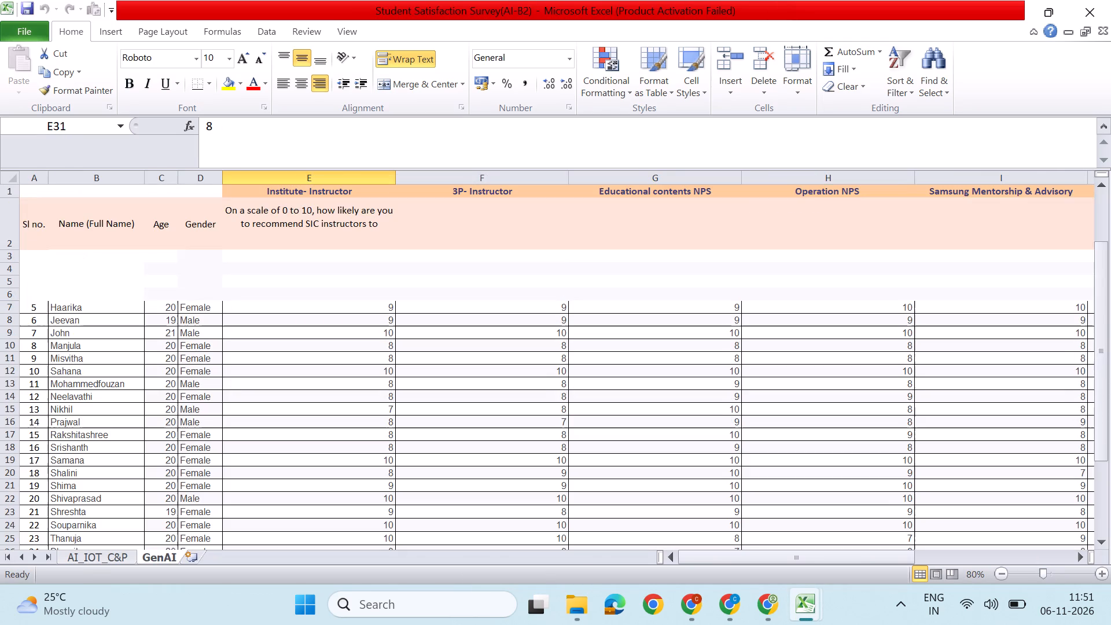
left_click(1110, 0)
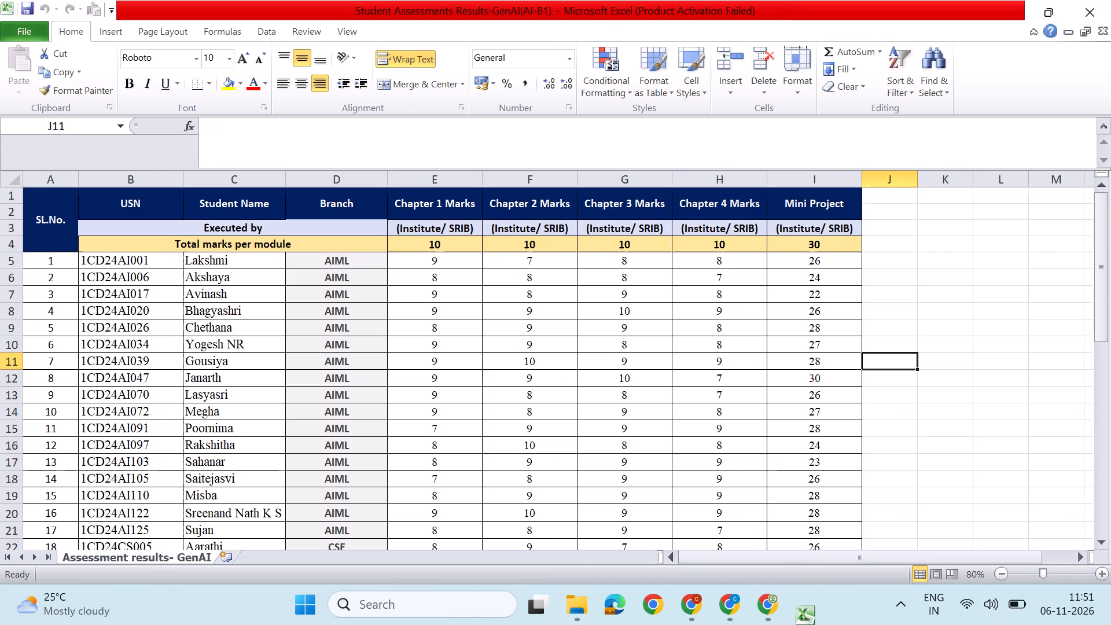
In Course Delivery Details (AI-B2), enter session hours of NA for faculty, 40 for SRIB trainer and 40 total; save and close it.
key("alt+Tab")
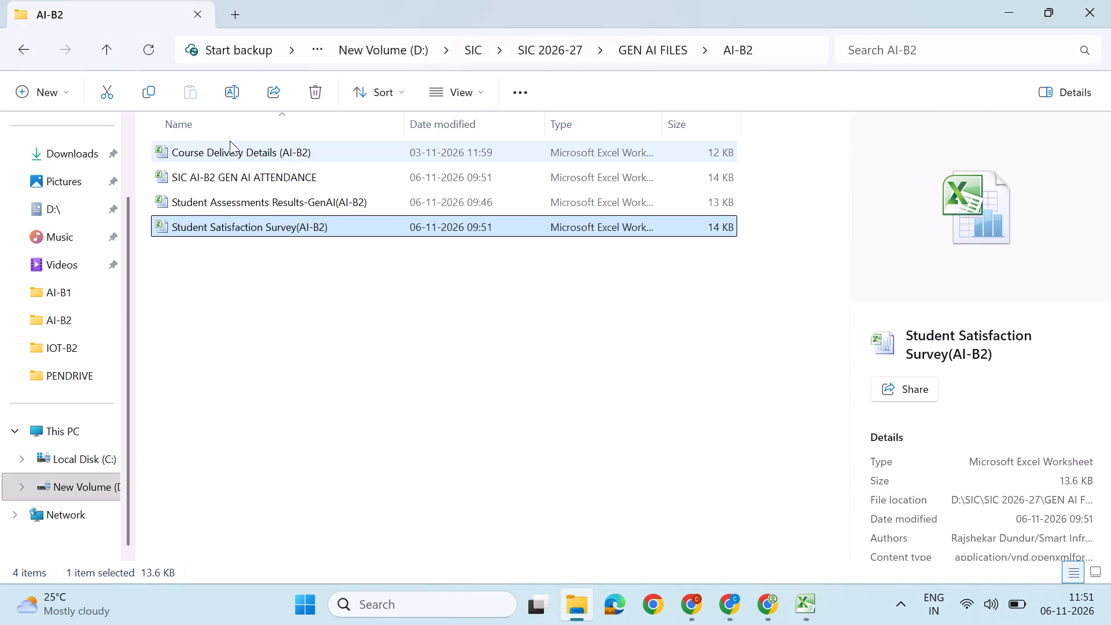
double_click(223, 145)
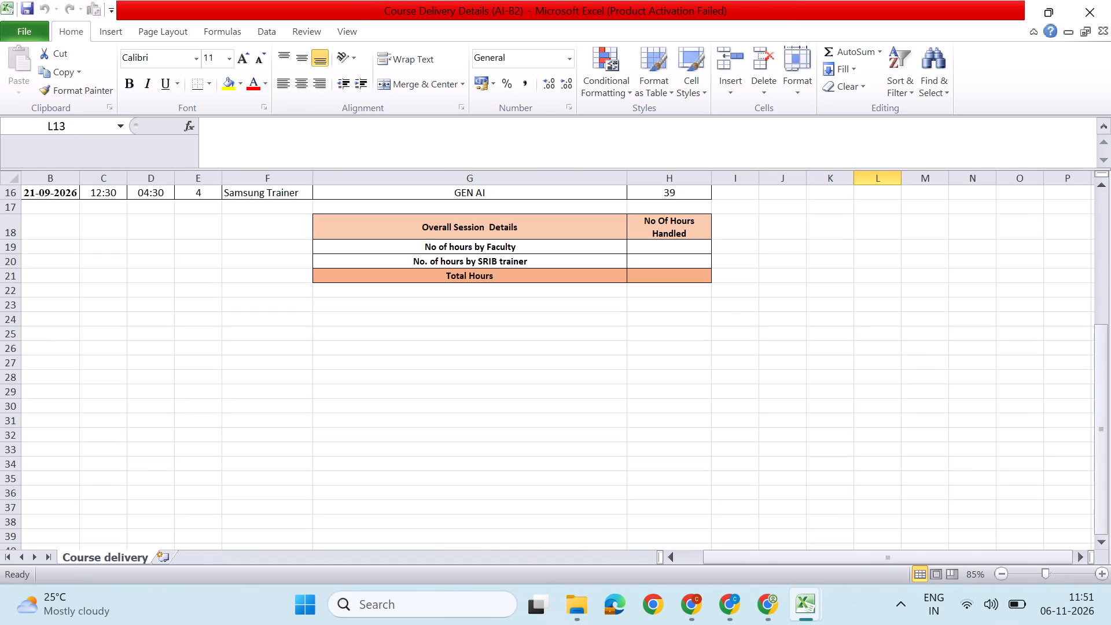
scroll(323, 237, "up", 2)
scroll(619, 340, "down", 1)
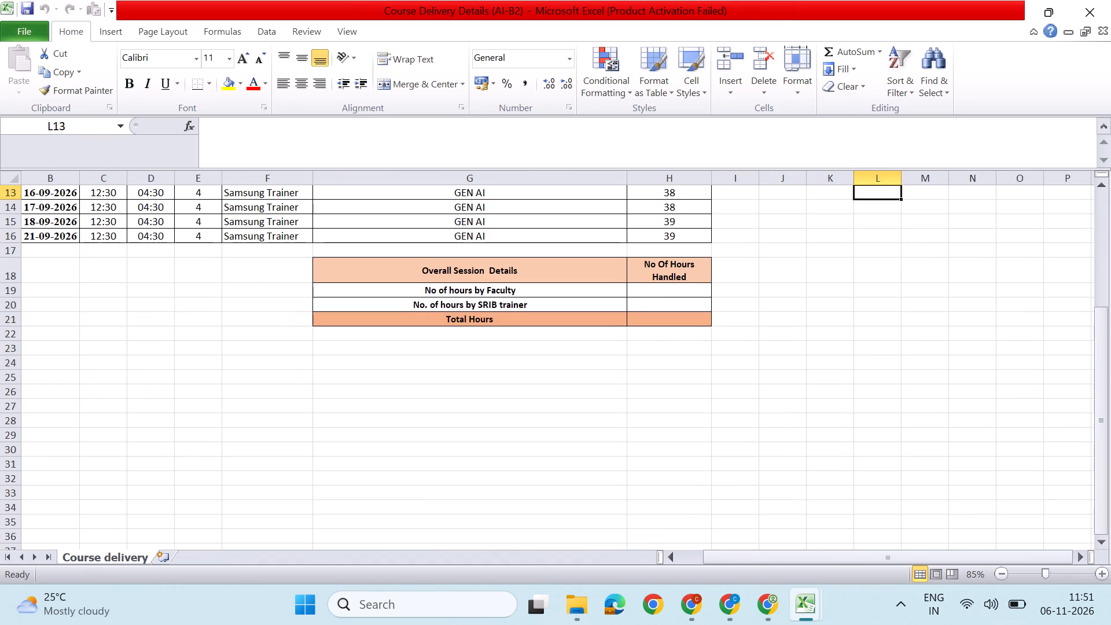
left_click(665, 290)
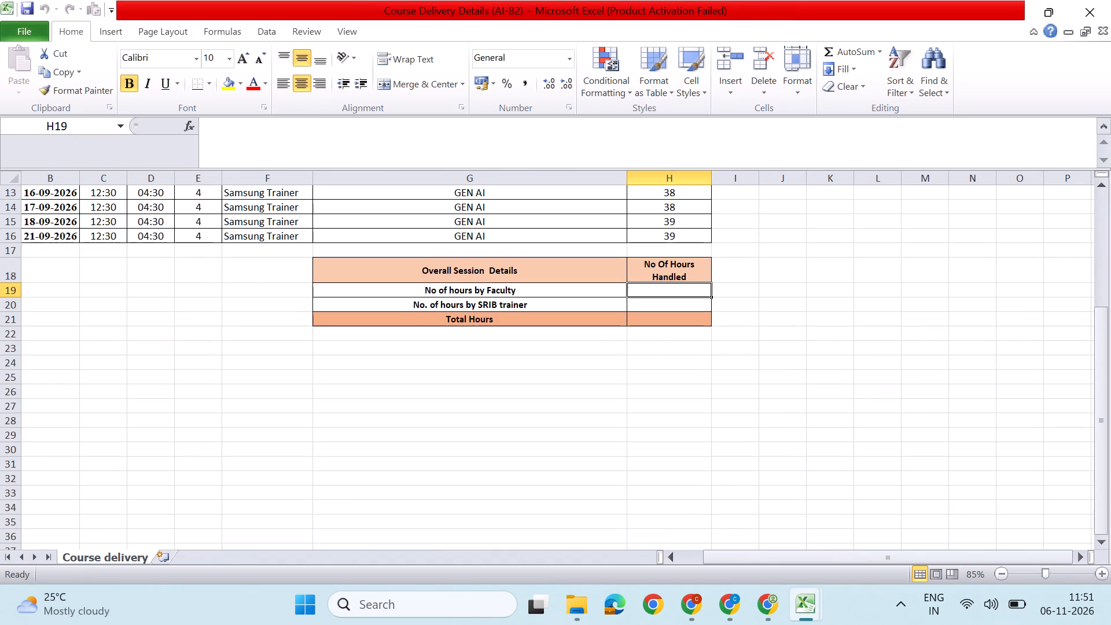
key("Down")
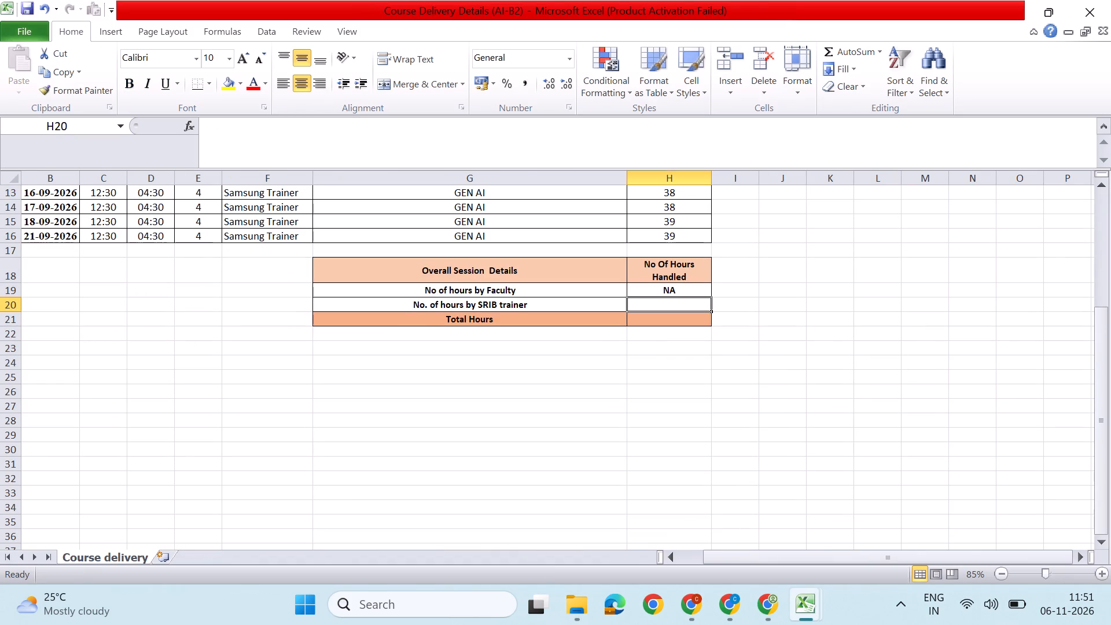
type("40")
key("Down")
type("40")
key("Return")
key("ctrl+s")
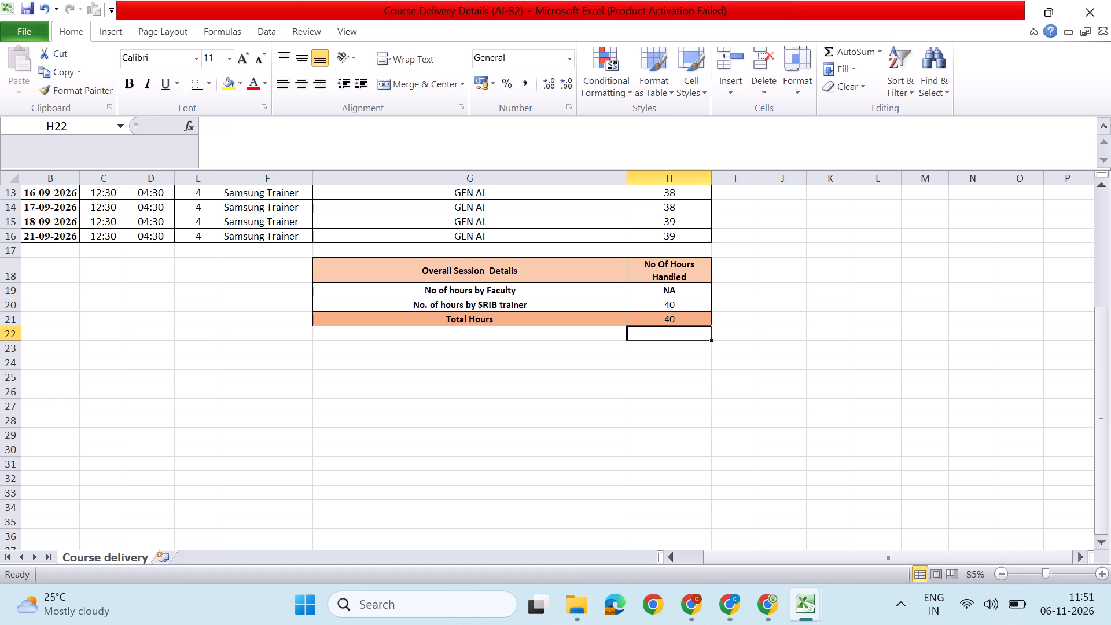
left_click_drag(1110, 0, 697, 198)
left_click(1110, 0)
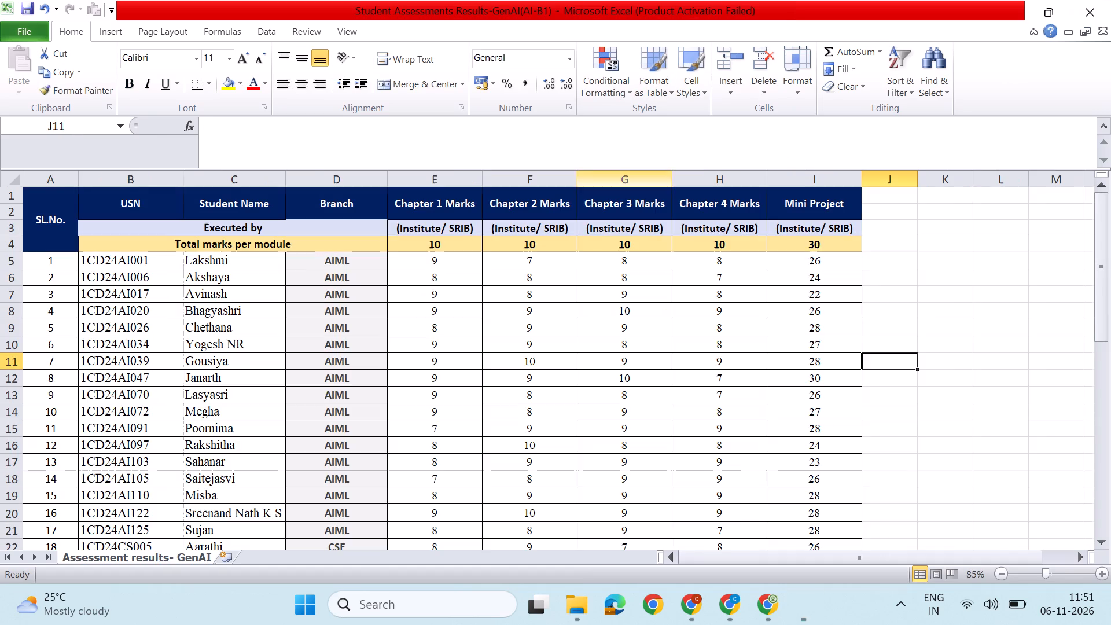
Go back to File Explorer and open the C&P folder inside GEN AI FILES.
key("alt+Tab")
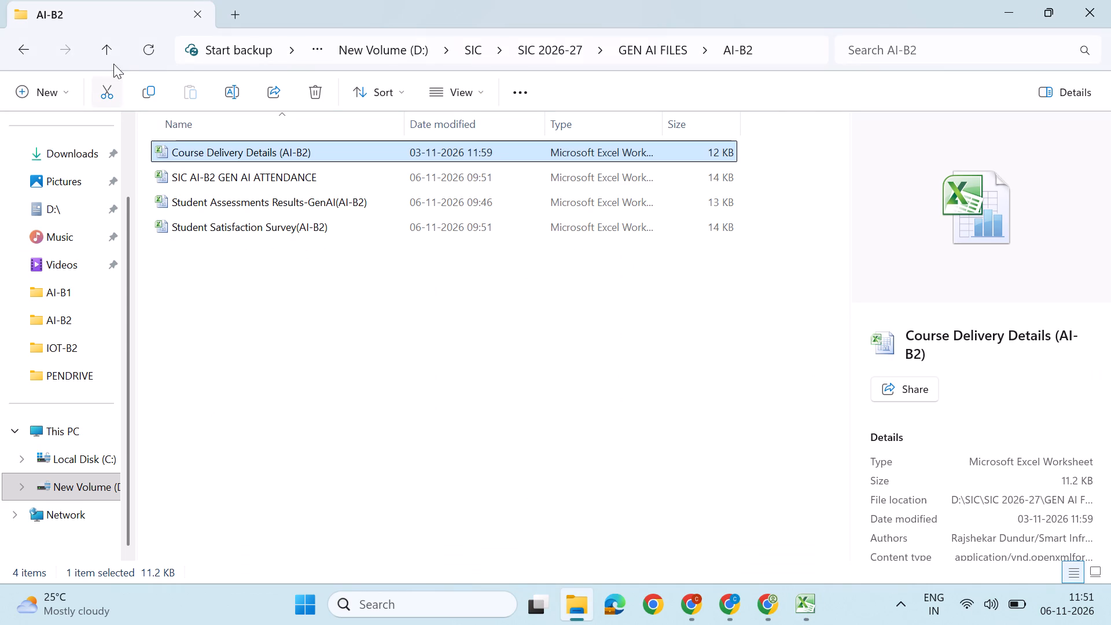
left_click(107, 58)
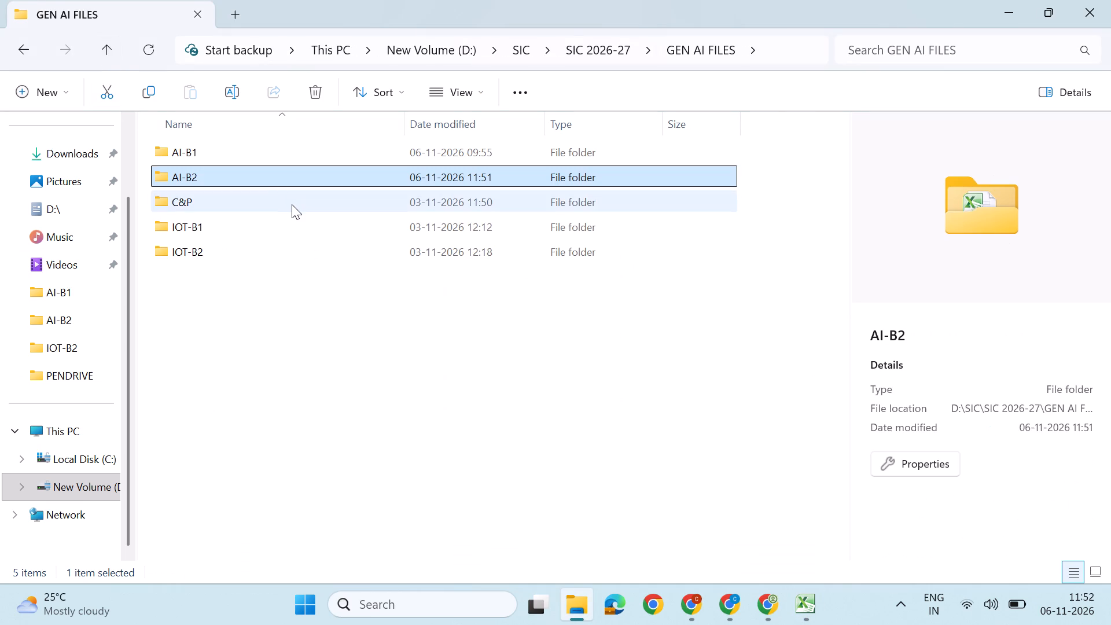
double_click(292, 204)
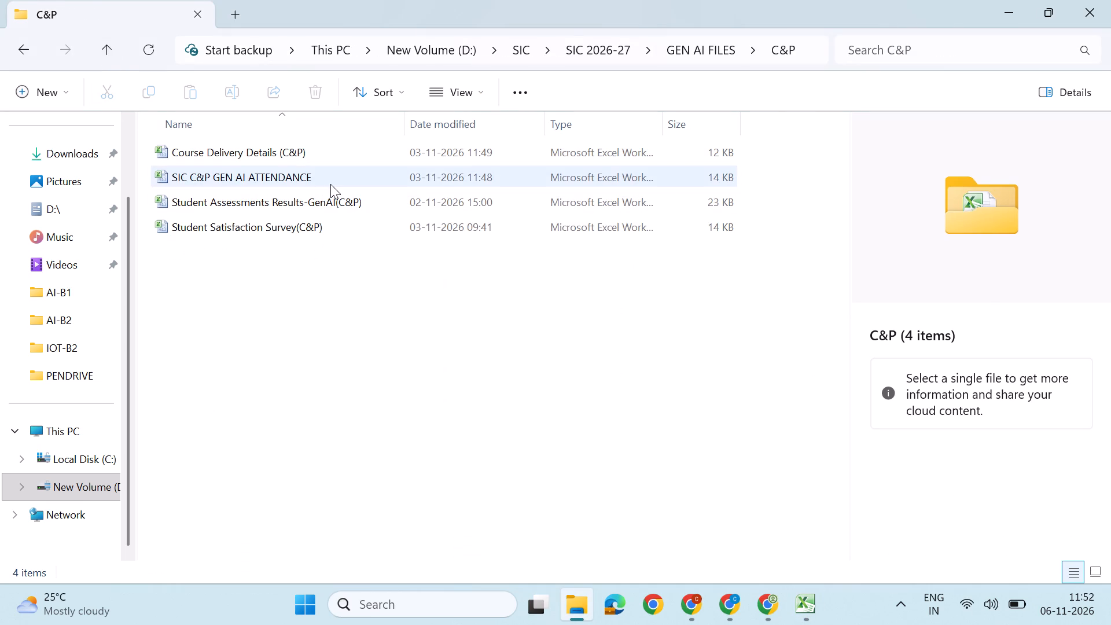
Open the Student Assessments Results-GenAI(C&P) workbook from the C&P folder.
double_click(366, 201)
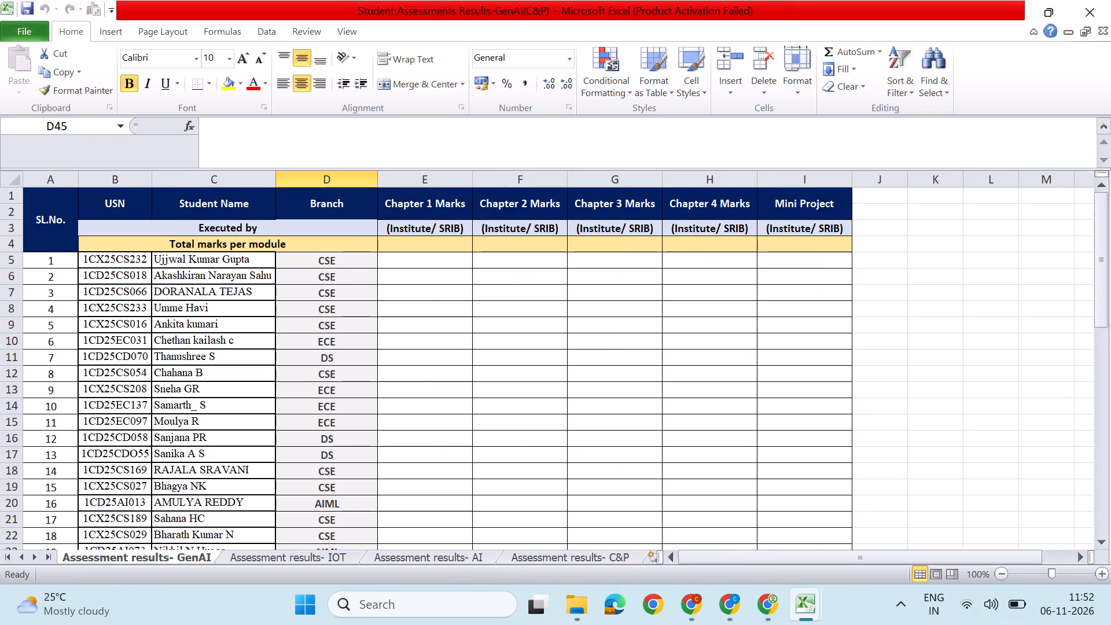
Switch to the Chrome window showing the Deepavali Holidays circular email in Gmail and close that window.
key("alt+Tab")
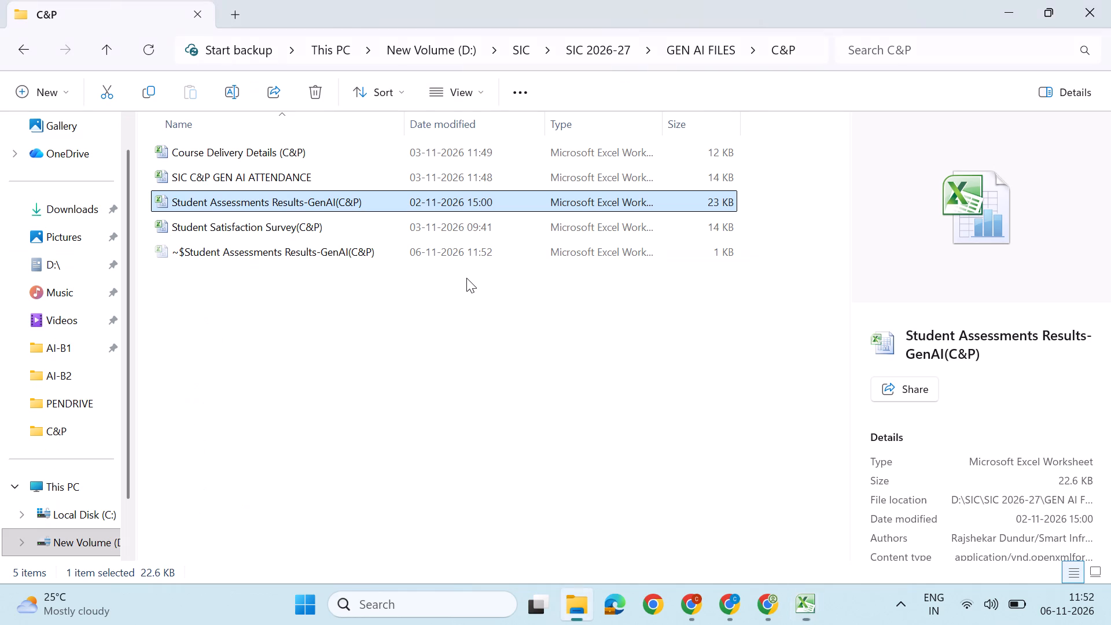
key("alt+Tab")
key("alt+Tab")
key("alt+Tab")
key("alt+Tab")
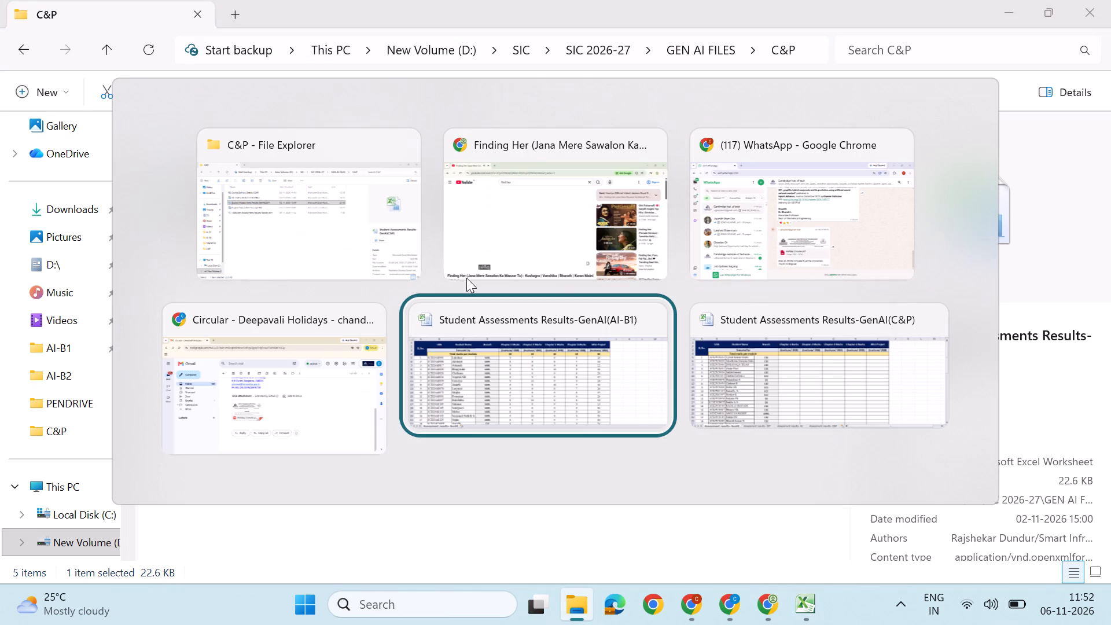
key("alt+Tab")
key("alt+Tab")
key("alt+Tab")
key("alt+Tab")
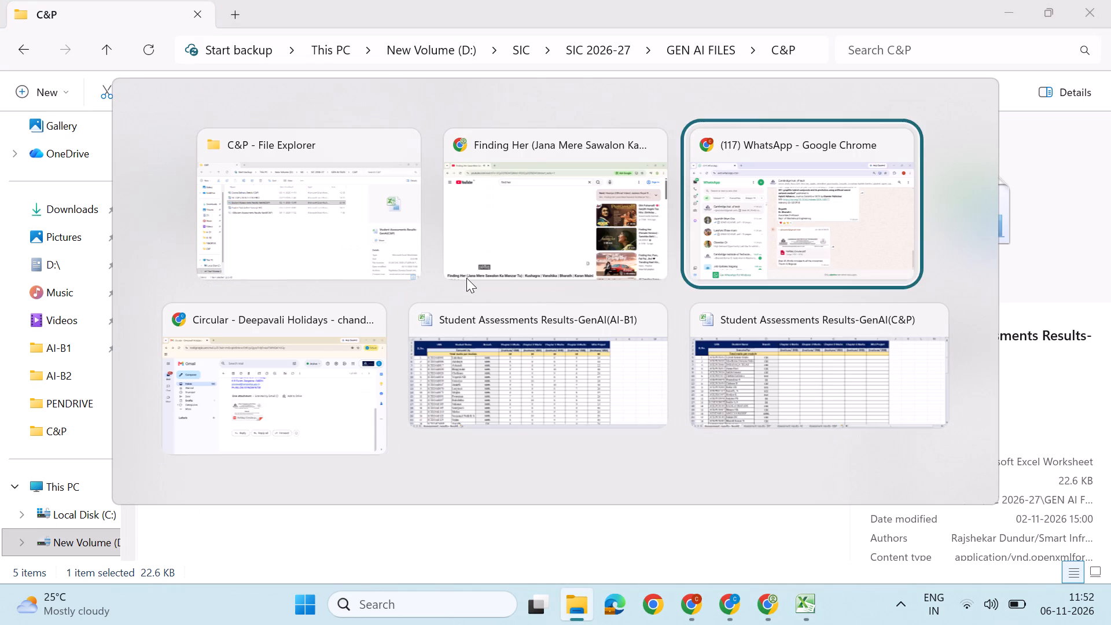
key("alt+Tab")
left_click(1110, 0)
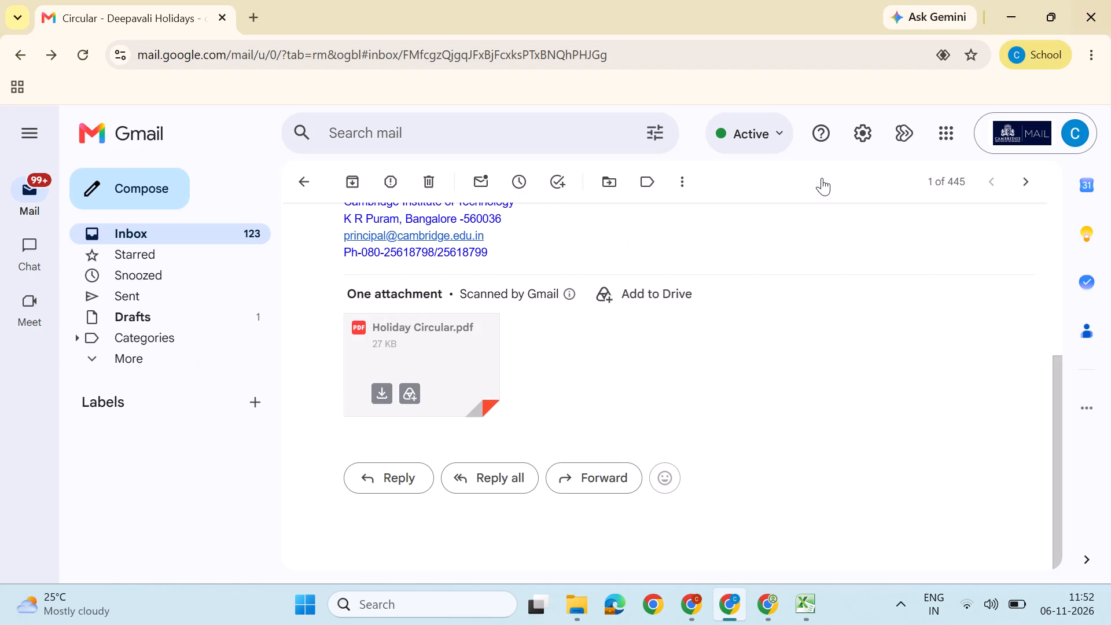
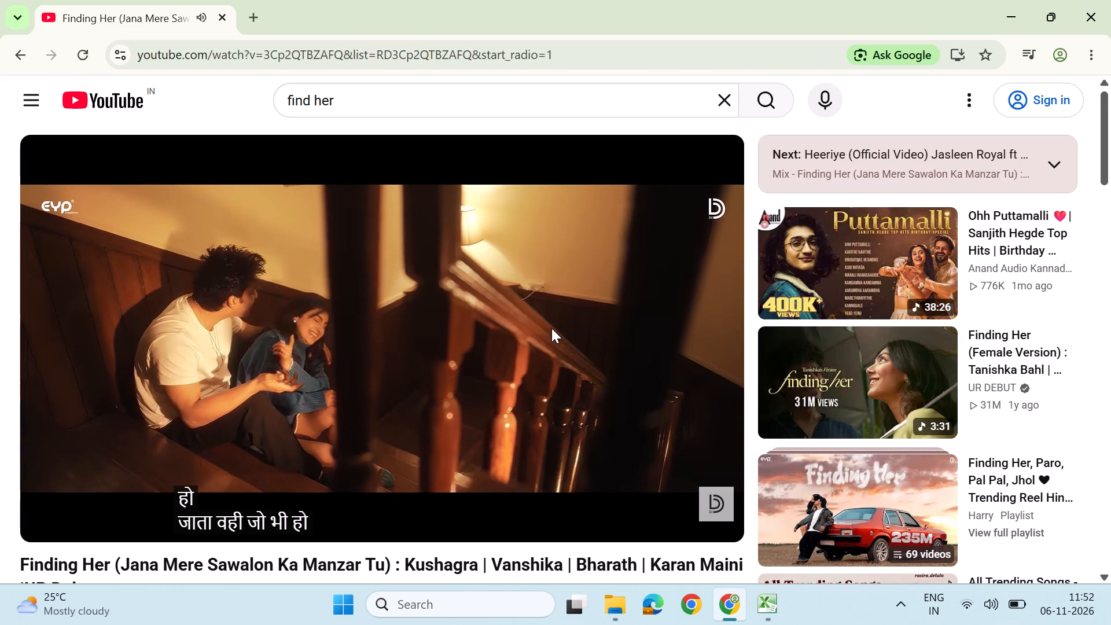
Copy the Chapter 3 and 4 marks (G5:H44) from the AI-B1 assessment results workbook into the C&P workbook's Chapter 2 and 3 columns, starting at F5.
key("alt+Tab")
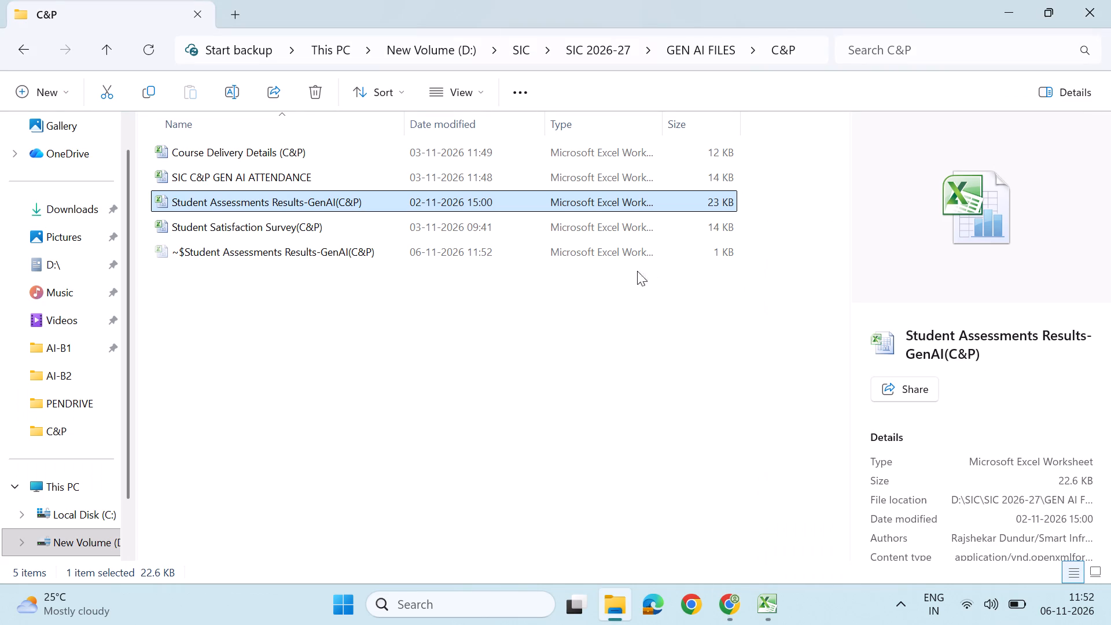
key("alt+Tab")
key("alt+Tab")
key("alt+Tab")
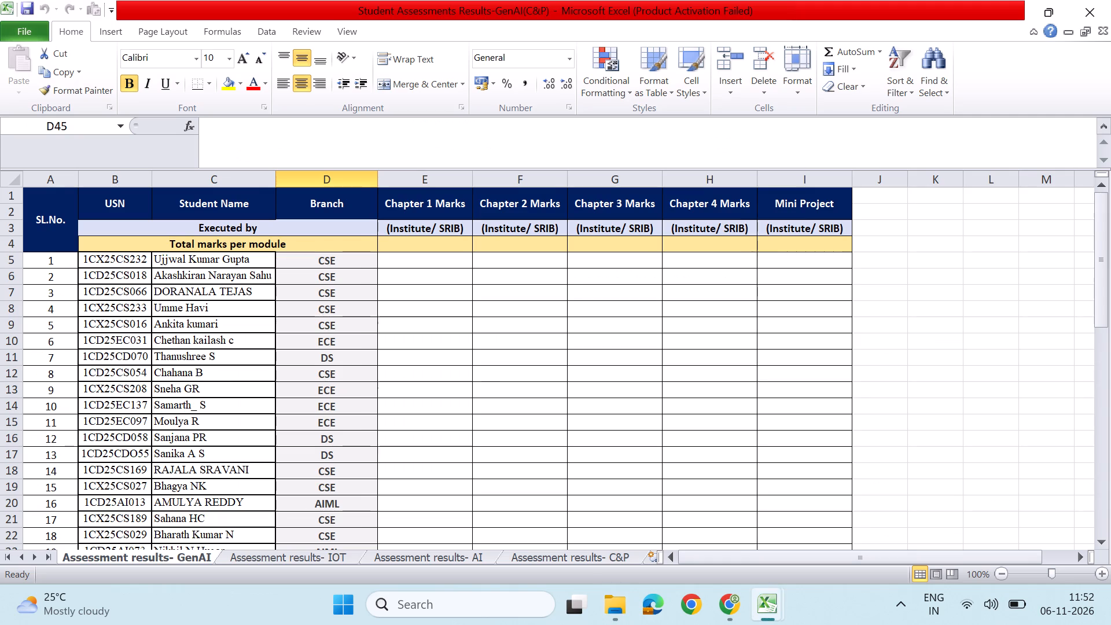
key("alt+Tab")
key("alt+Tab")
key("alt+Tab")
key("alt+Tab")
key("alt+Tab")
key("alt+Tab")
key("alt+Tab")
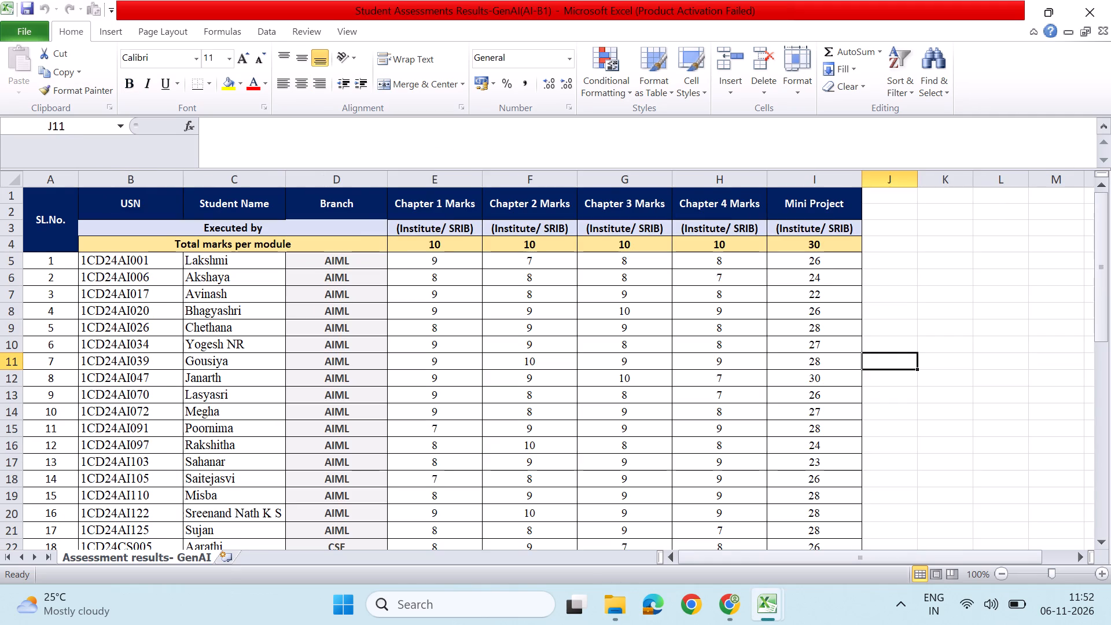
left_click(621, 263)
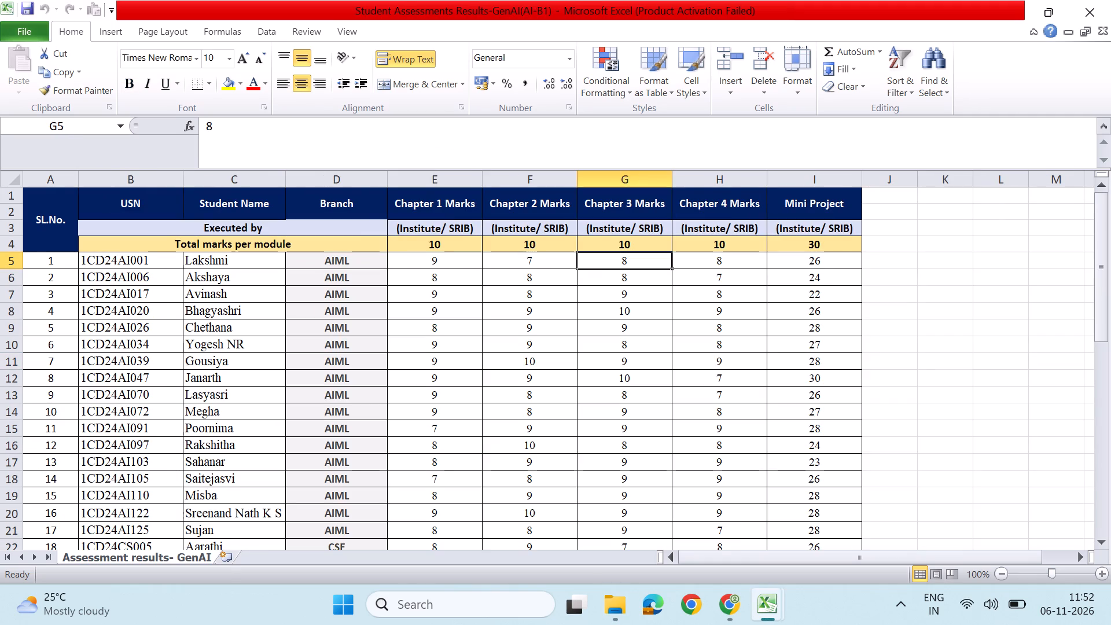
key("shift+Right")
key("shift+Down")
key("shift+Down")
key("shift+Down")
key("shift+Down")
key("shift+Down")
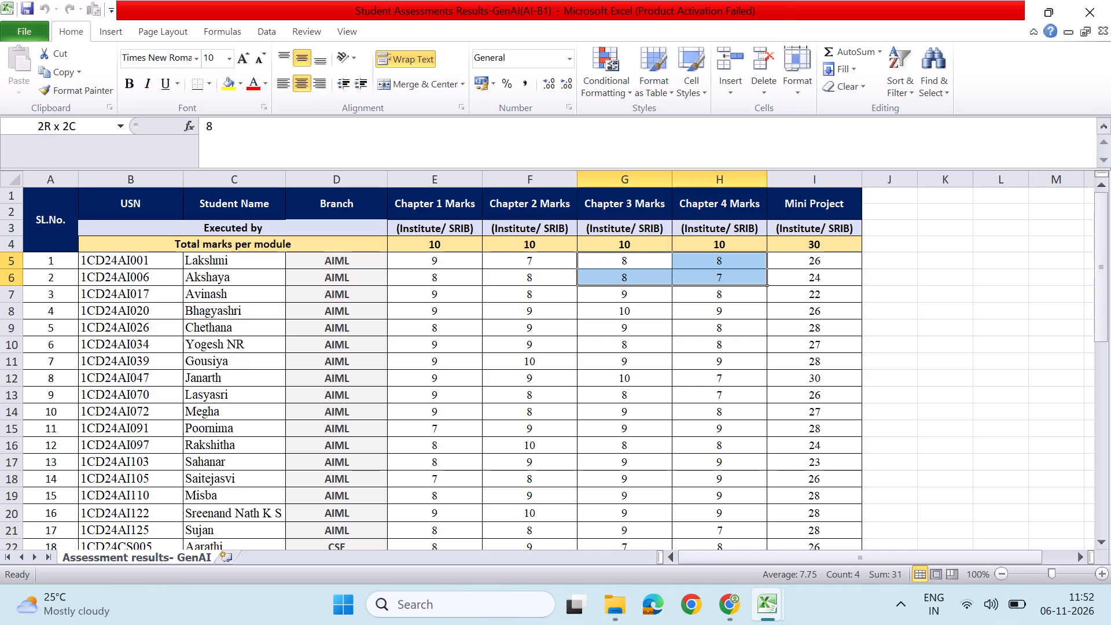
key("shift+Down")
key("shift+Down")
key("shift+Down")
key("shift+Down")
key("shift+Down")
key("shift+Down")
key("shift+Down")
key("shift+Down")
key("shift+Down")
key("shift+Down")
key("shift+Down")
key("shift+Down")
key("shift+Down")
key("shift+Down")
key("shift+Down")
key("shift+Down")
key("shift+Down")
key("shift+Down")
key("shift+Down")
key("shift+Down")
key("shift+Down")
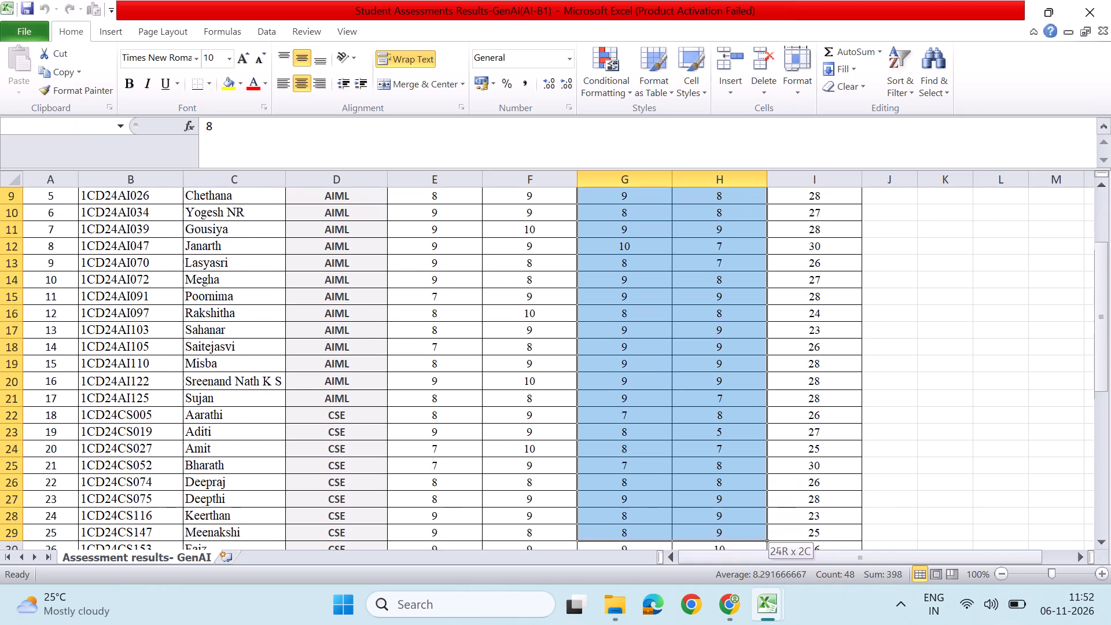
key("shift+Down")
key("shift+Down")
key("shift+Down")
key("shift+Down")
key("shift+Down")
key("shift+Down")
key("shift+Down")
key("shift+Down")
key("shift+Down")
key("shift+Down")
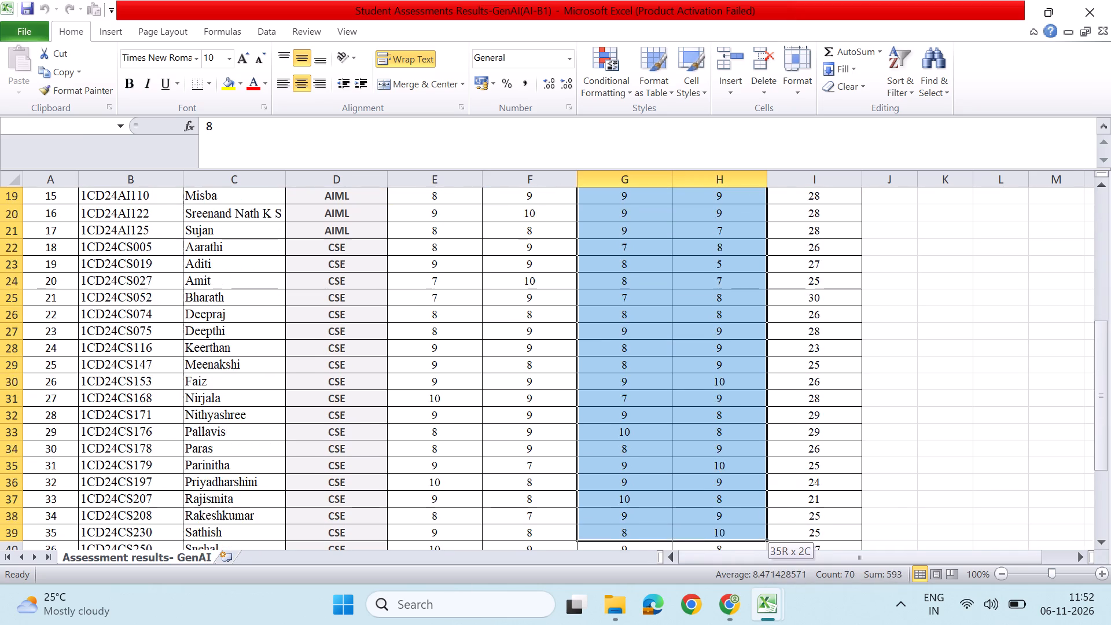
key("shift+Down")
key("shift+Down")
key("shift+Down")
key("shift+Down")
key("shift+Down")
key("shift+Down")
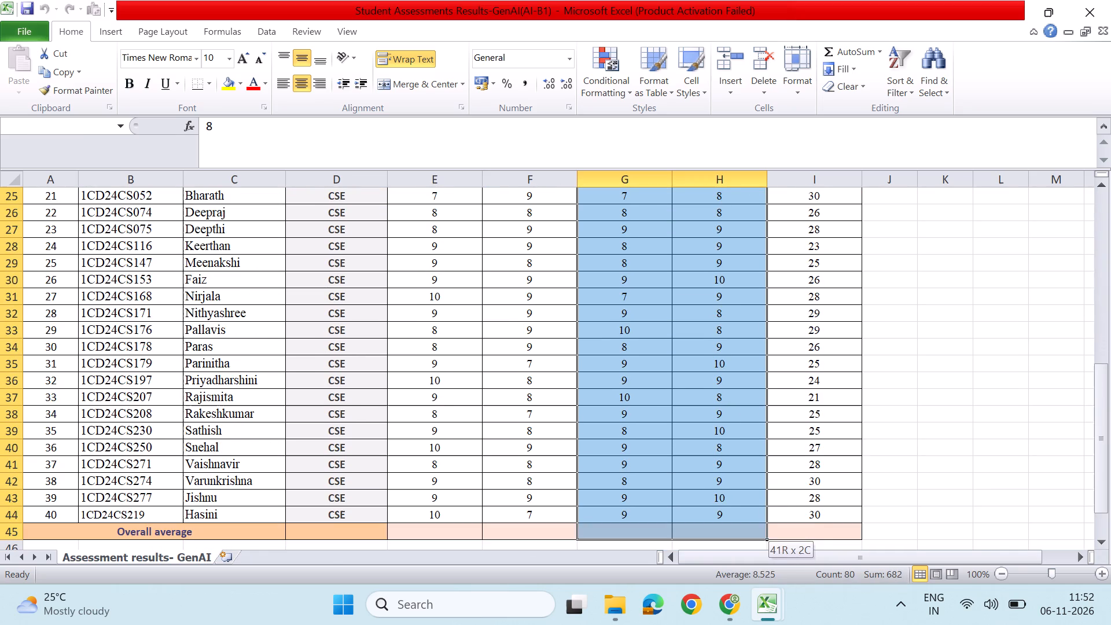
key("shift+Up")
key("ctrl+c")
key("alt+Tab")
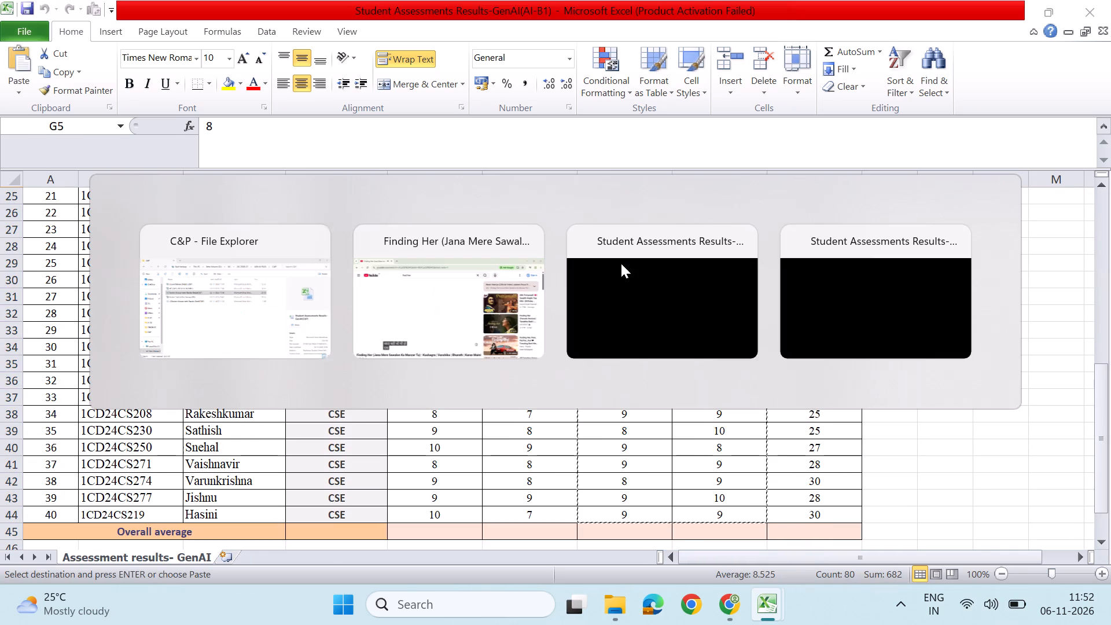
key("alt+Tab")
key("alt+Tab")
key("alt+Tab")
key("alt+Tab")
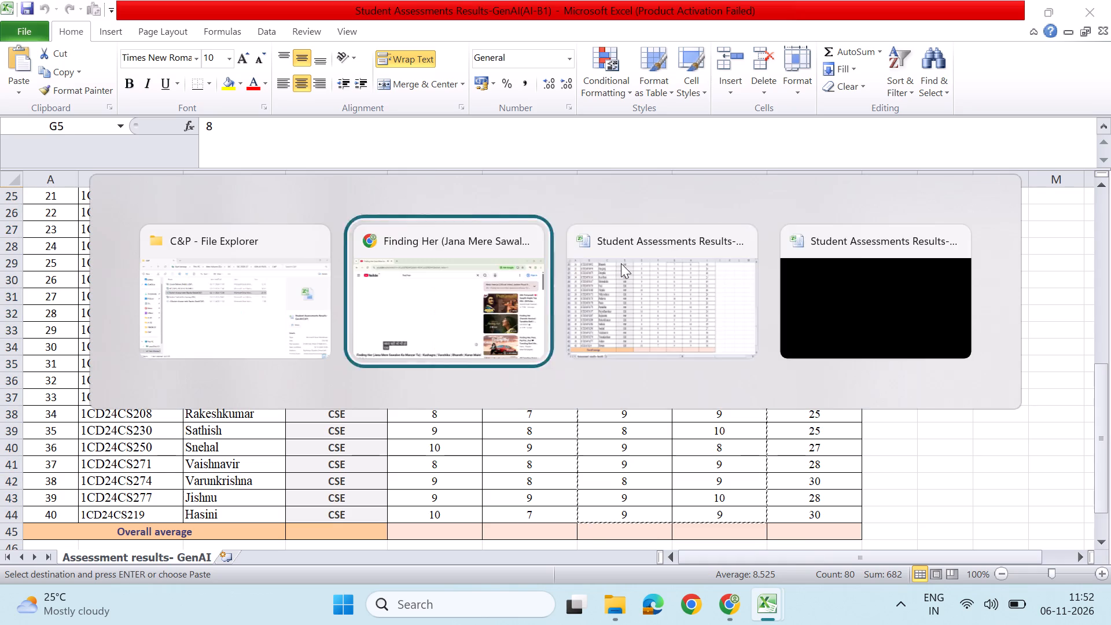
key("alt+Tab")
key("alt+Tab")
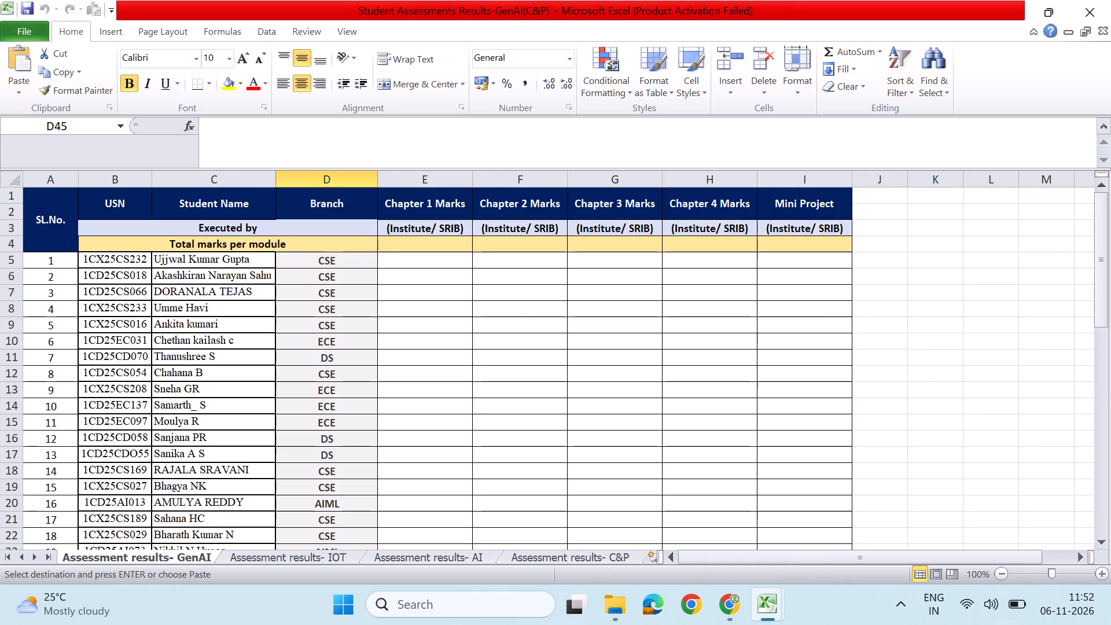
left_click(506, 262)
key("ctrl+v")
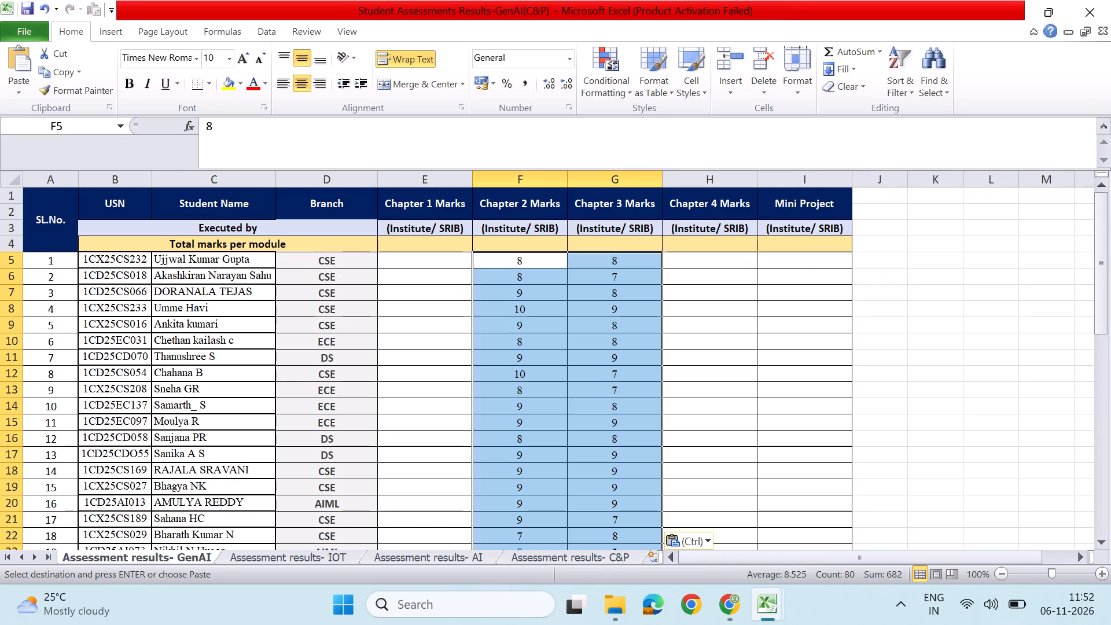
Copy the Chapter 1 marks (E5:E44) from the AI-B1 workbook into the Chapter 4 Marks column of the C&P workbook, starting at H5.
key("alt+Tab")
key("alt+Tab")
key("alt+Tab")
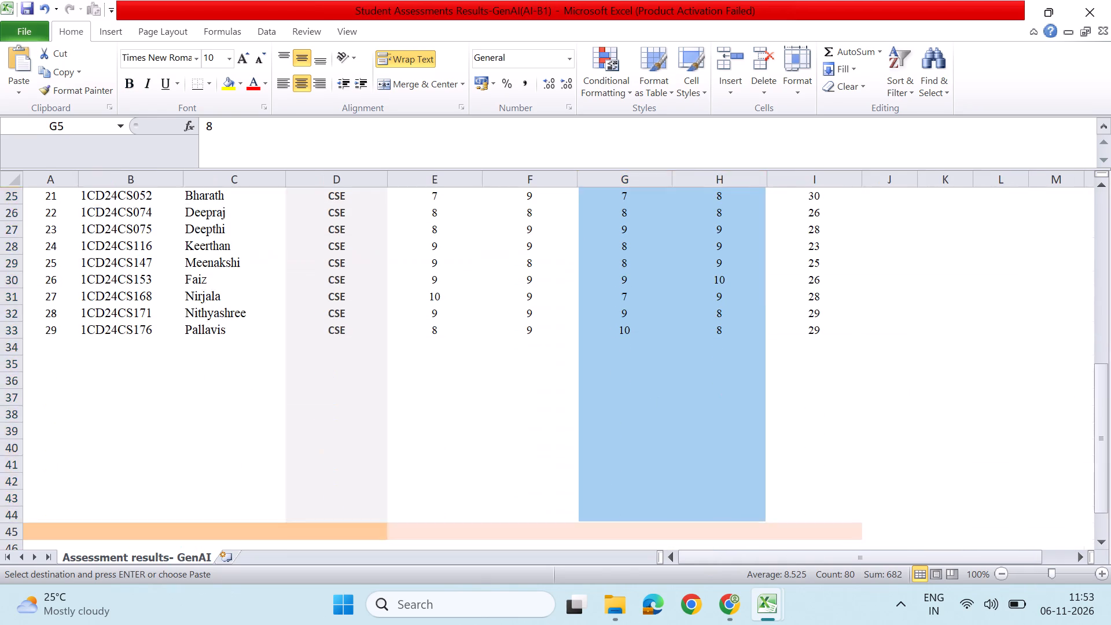
scroll(503, 320, "up", 3)
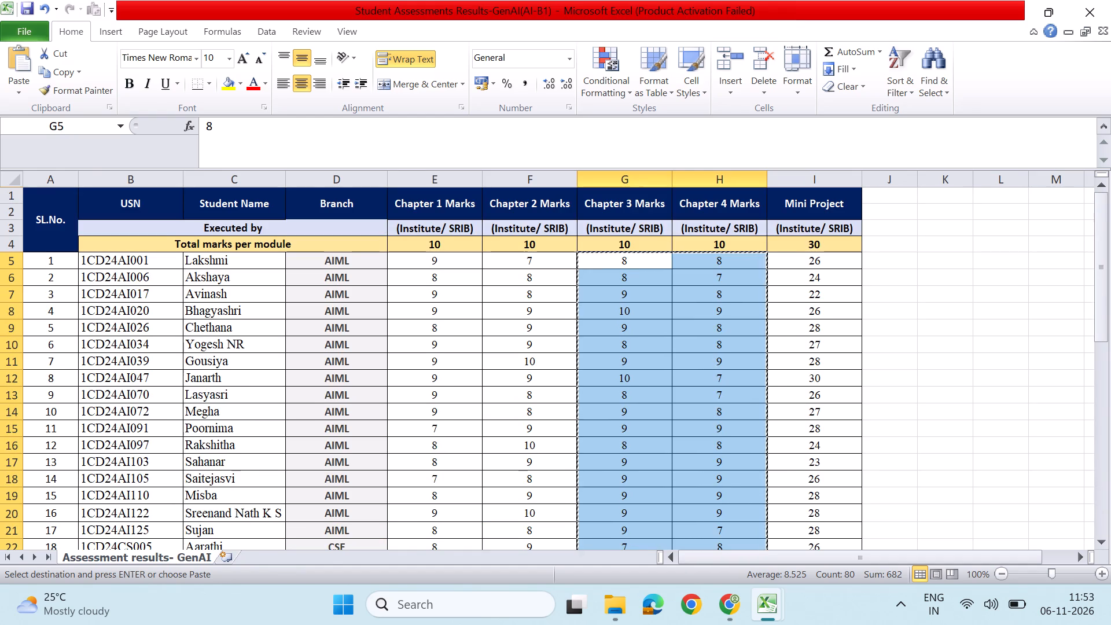
left_click(454, 263)
key("shift+Down")
key("shift+Down")
key("shift+Down")
key("shift+Down")
key("shift+Down")
key("shift+Down")
key("shift+Down")
key("shift+Down")
key("shift+Down")
key("shift+Down")
key("shift+Down")
key("shift+Down")
key("shift+Down")
key("shift+Down")
key("shift+Down")
key("shift+Down")
key("shift+Down")
key("shift+Down")
key("shift+Down")
key("shift+Down")
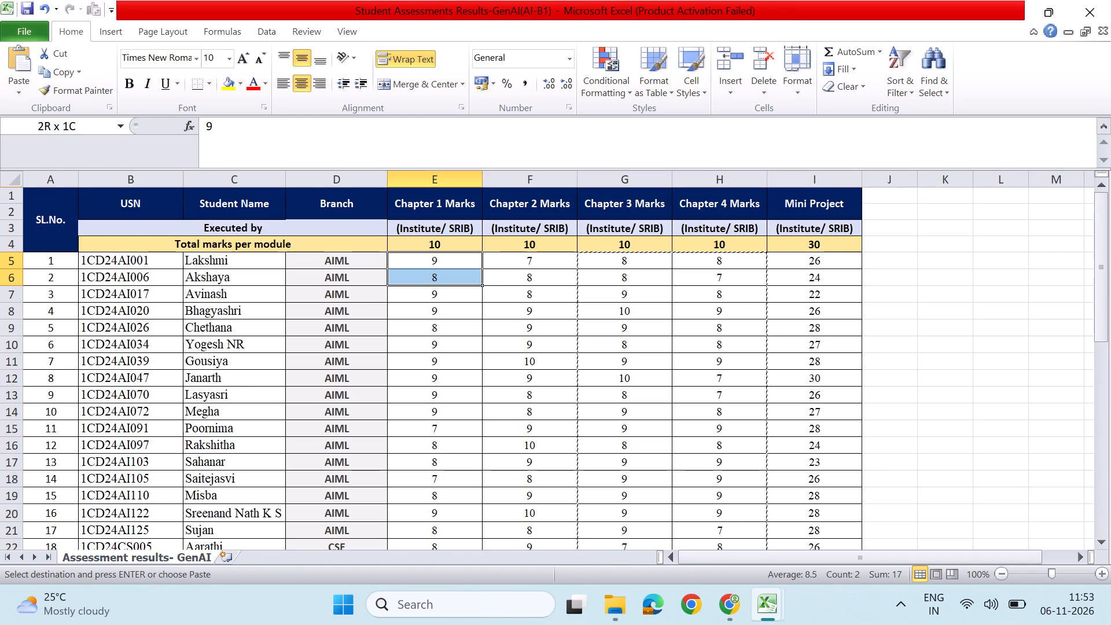
key("shift+Down")
key("shift+Down")
key("shift+Down")
key("shift+Down")
key("shift+Down")
key("shift+Down")
key("shift+Down")
key("shift+Down")
key("shift+Down")
key("shift+Down")
key("shift+Down")
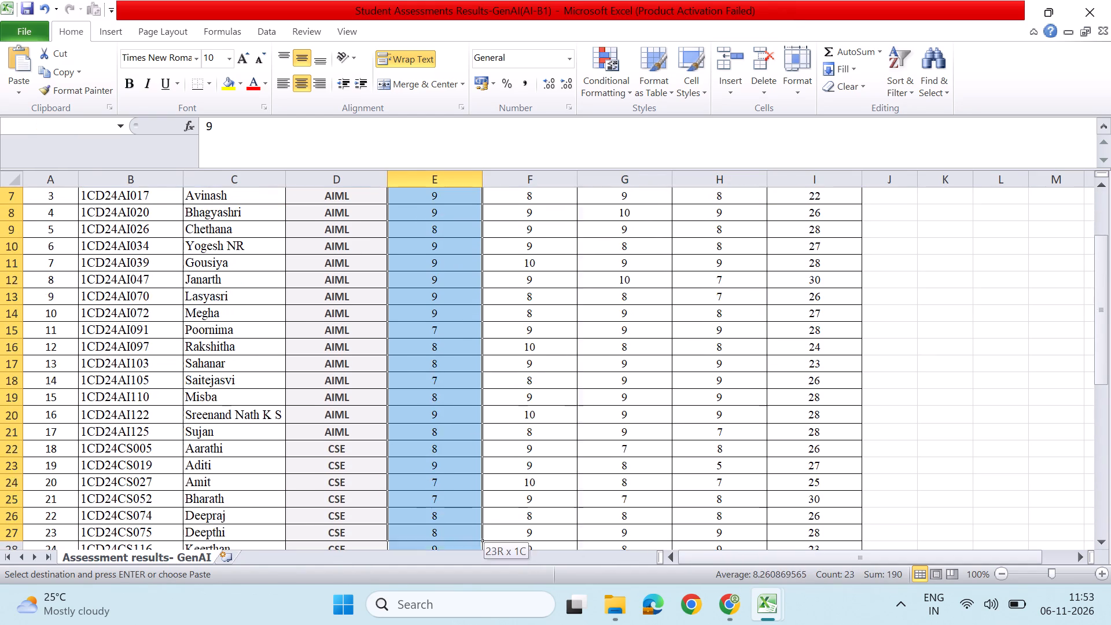
key("shift+Down")
key("shift+Down")
key("shift+Down")
key("shift+Down")
key("shift+Down")
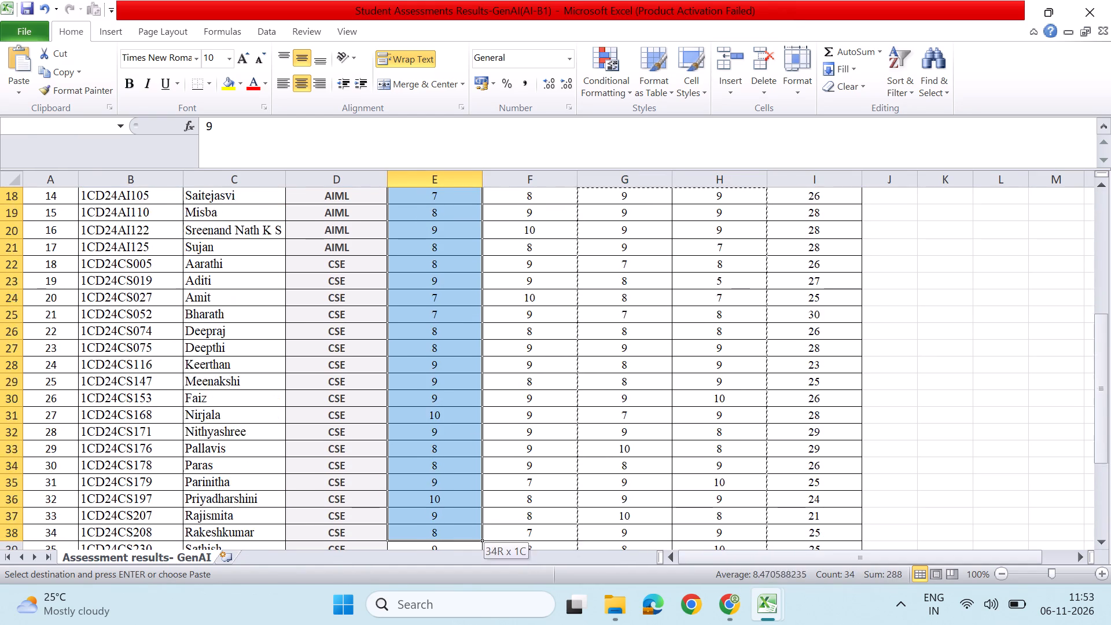
key("shift+Down")
key("shift+Down")
key("shift+Down")
key("shift+Down")
key("shift+Down")
key("shift+Down")
key("shift+Down")
key("shift+Up")
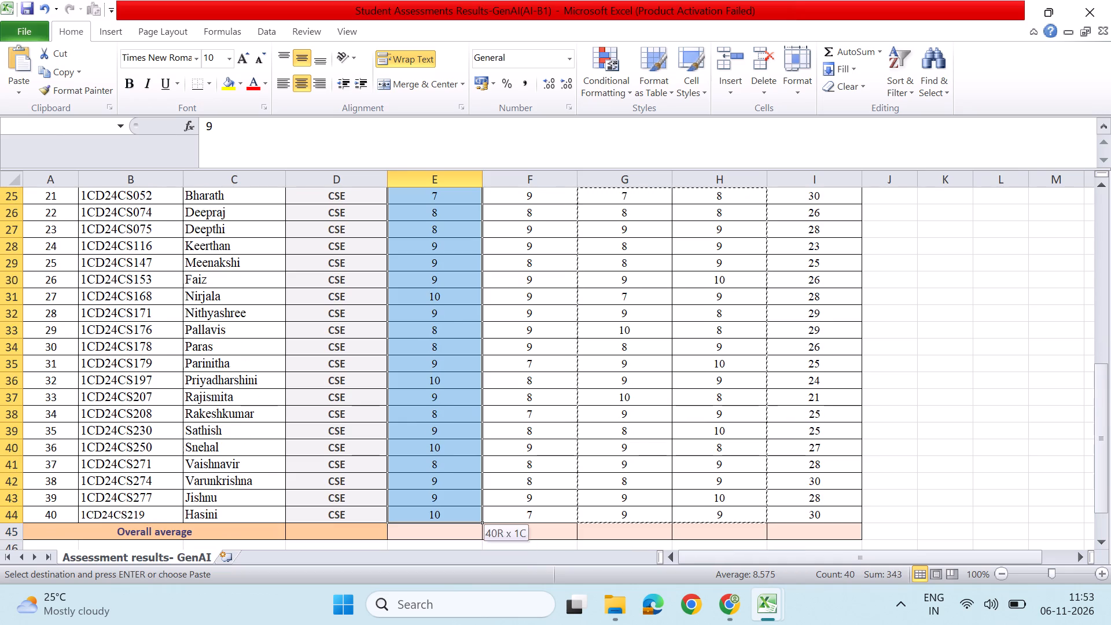
key("ctrl+c")
key("alt+Tab")
key("alt+Tab")
key("alt+Tab")
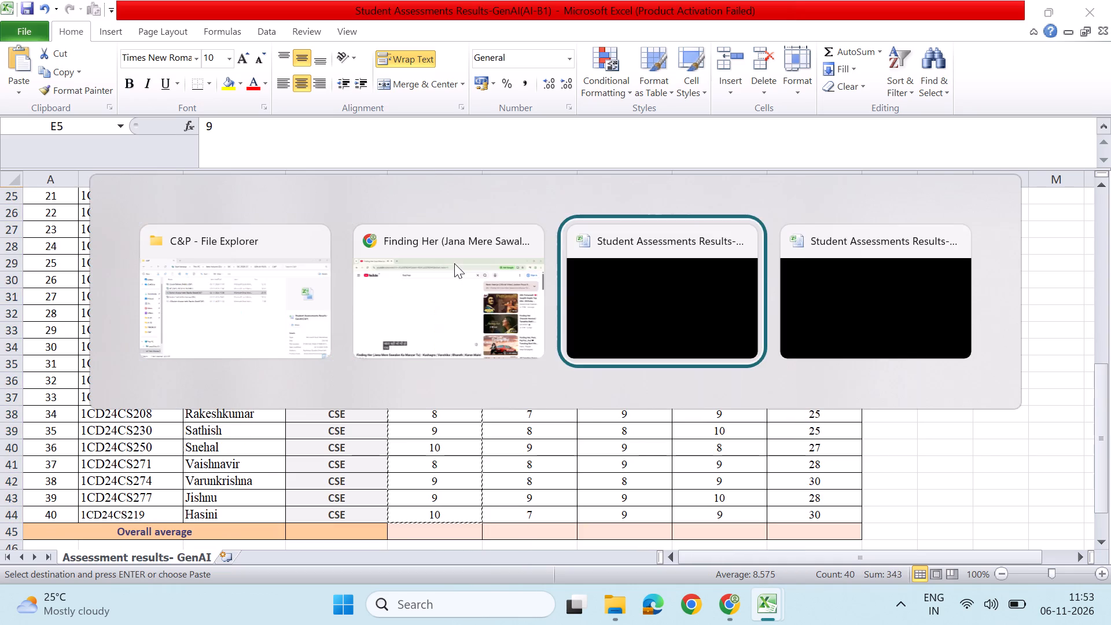
key("alt+Tab")
key("alt+Tab")
key("alt+Tab")
key("alt+Tab")
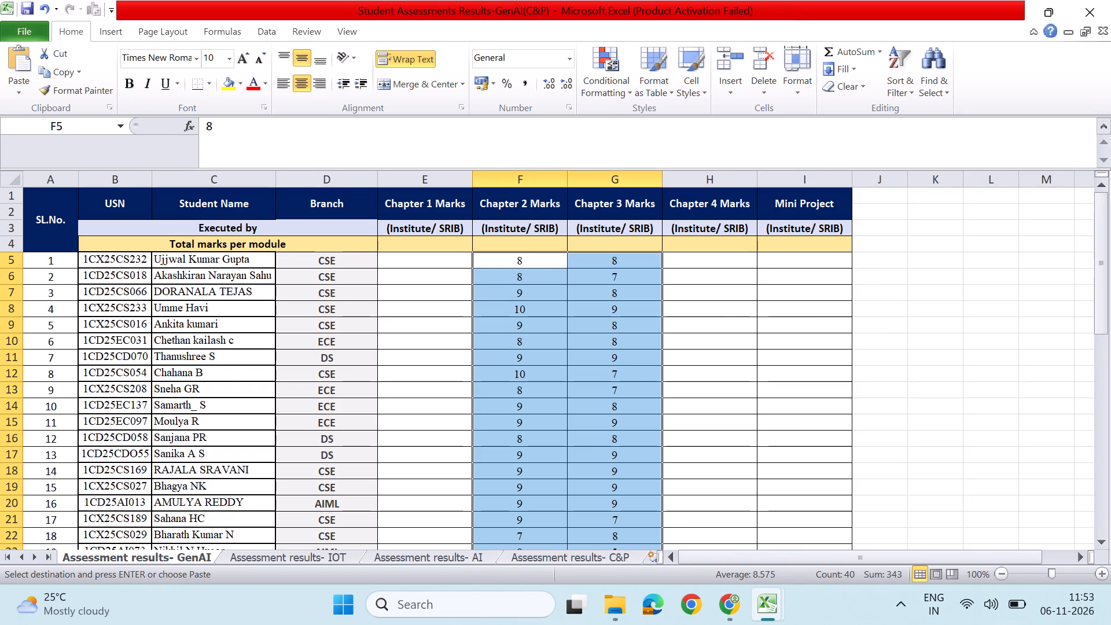
left_click(716, 263)
key("ctrl+v")
Copy the Chapter 2 marks (F5:F44) from the AI-B1 workbook into the Chapter 1 Marks column of the C&P workbook, starting at E5.
key("alt+Tab")
key("alt+Tab")
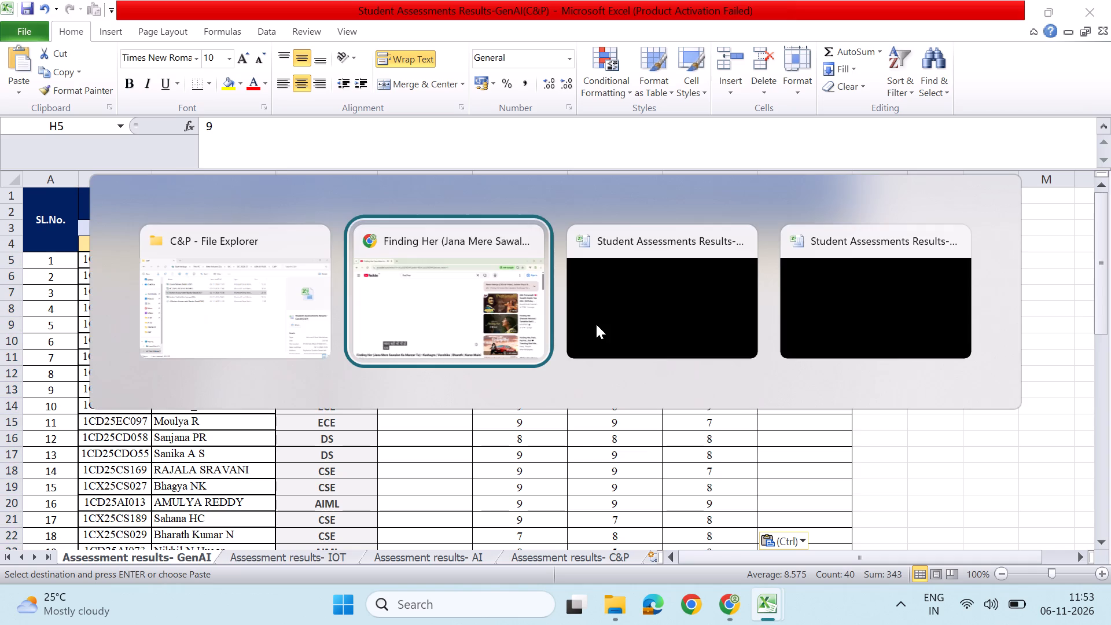
key("alt+Tab")
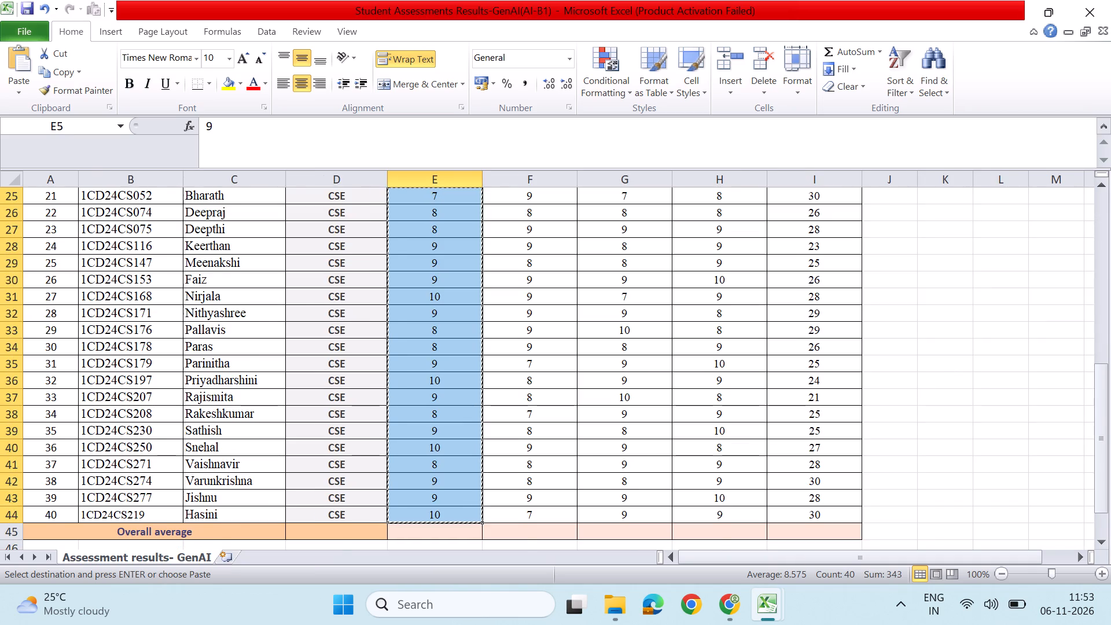
scroll(590, 251, "up", 3)
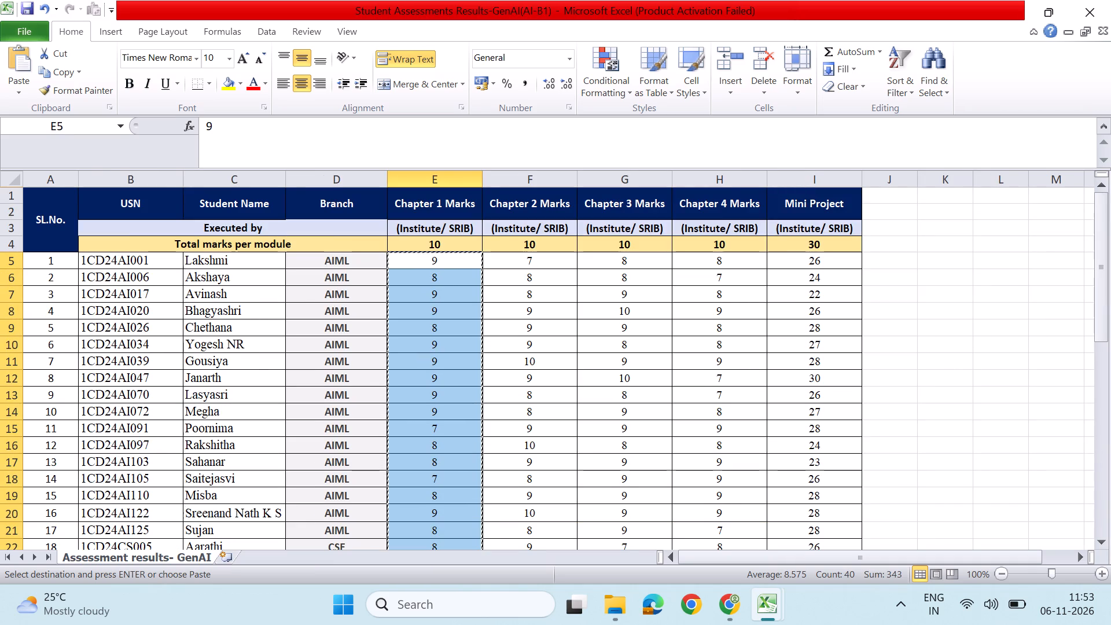
left_click(540, 268)
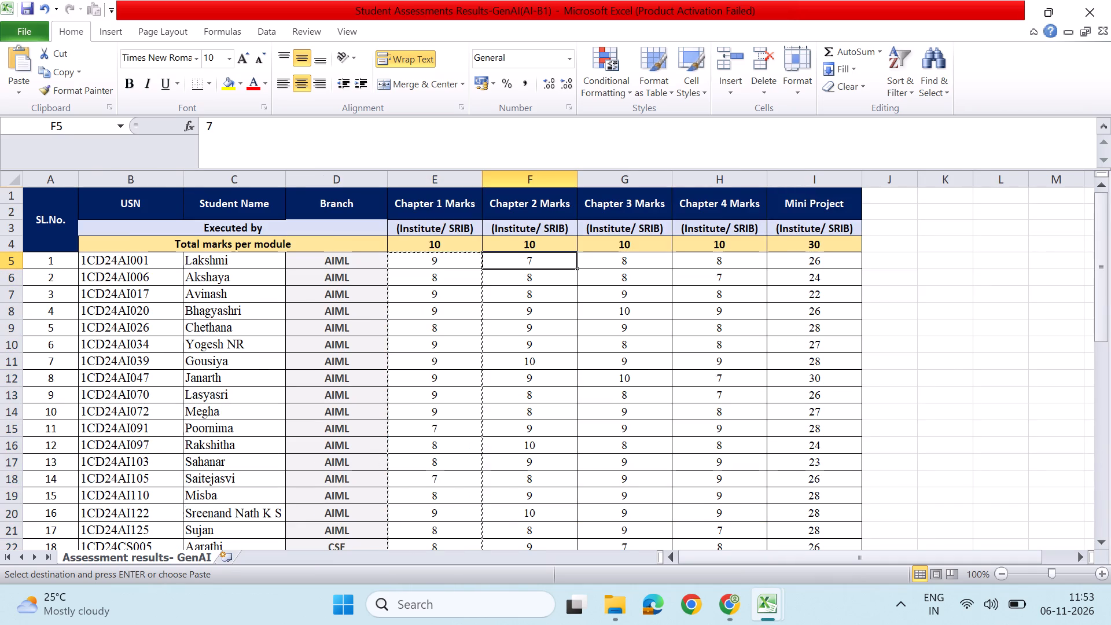
key("ctrl+shift+Down")
key("ctrl+c")
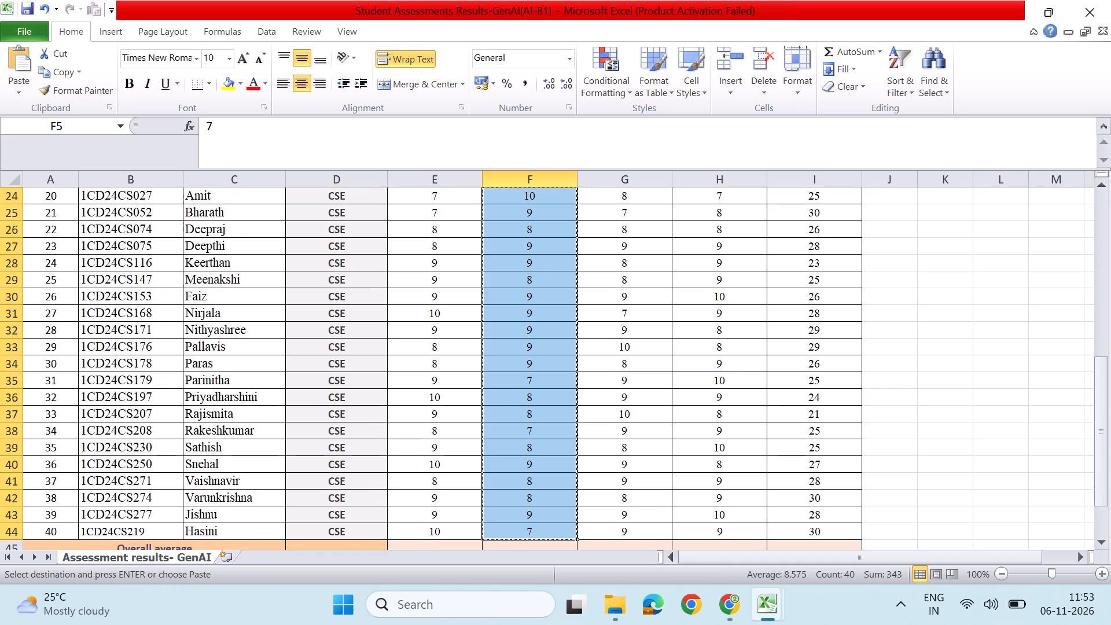
key("alt+Tab")
key("alt+Tab")
key("alt+Tab")
key("alt+Tab")
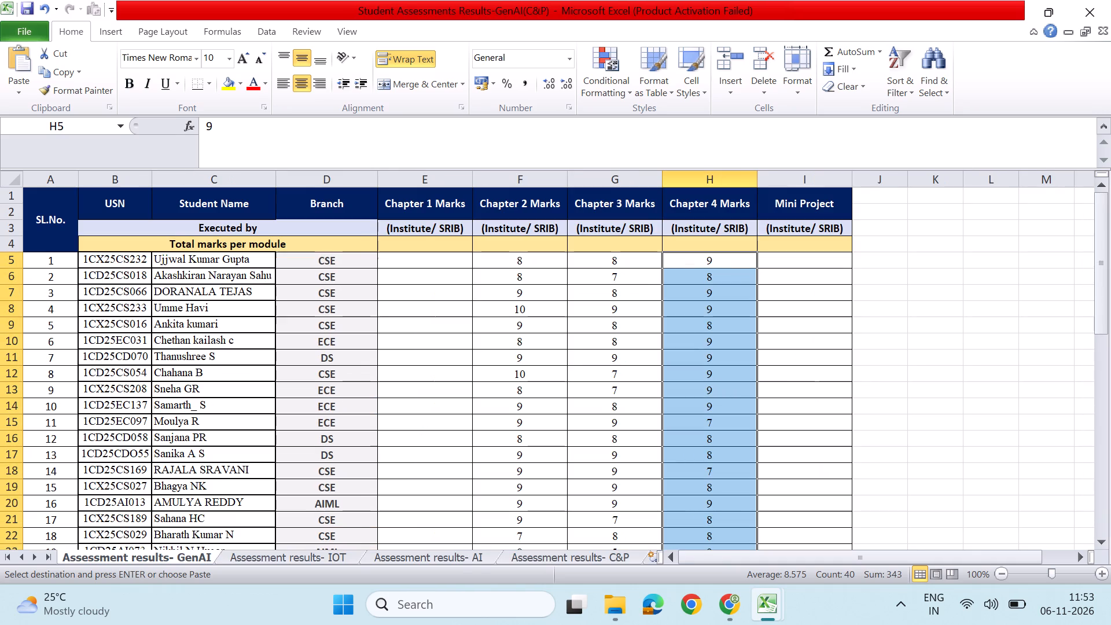
left_click(433, 260)
key("ctrl+v")
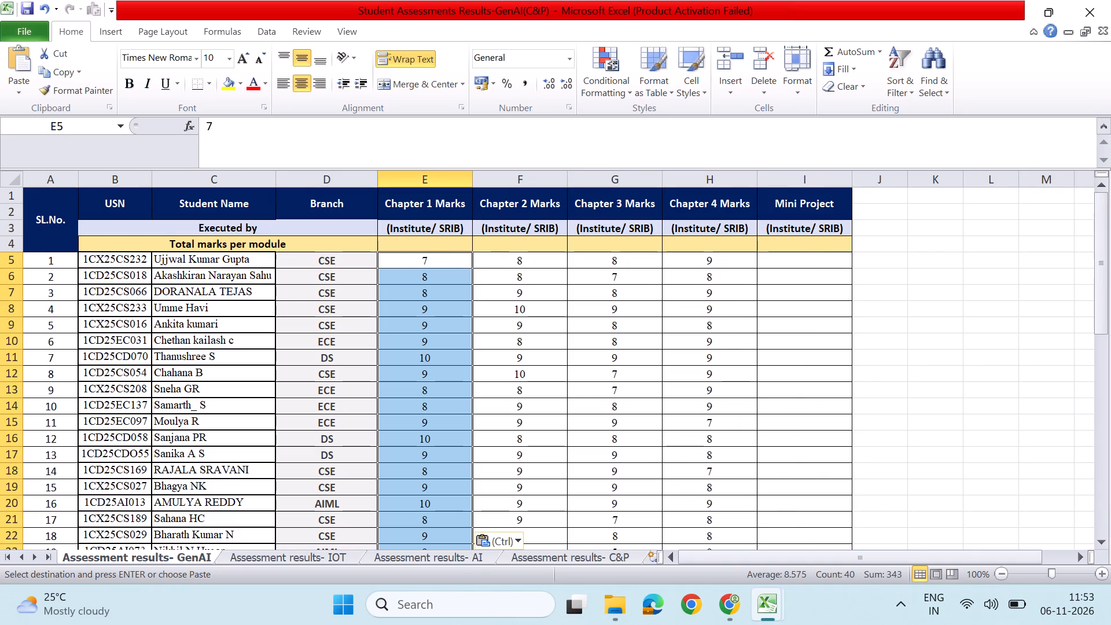
Copy the Mini Project marks in I25:I44 of the AI-B1 workbook into the C&P workbook's Mini Project column, starting at I5.
left_click(816, 259)
key("alt+Tab")
key("alt+Tab")
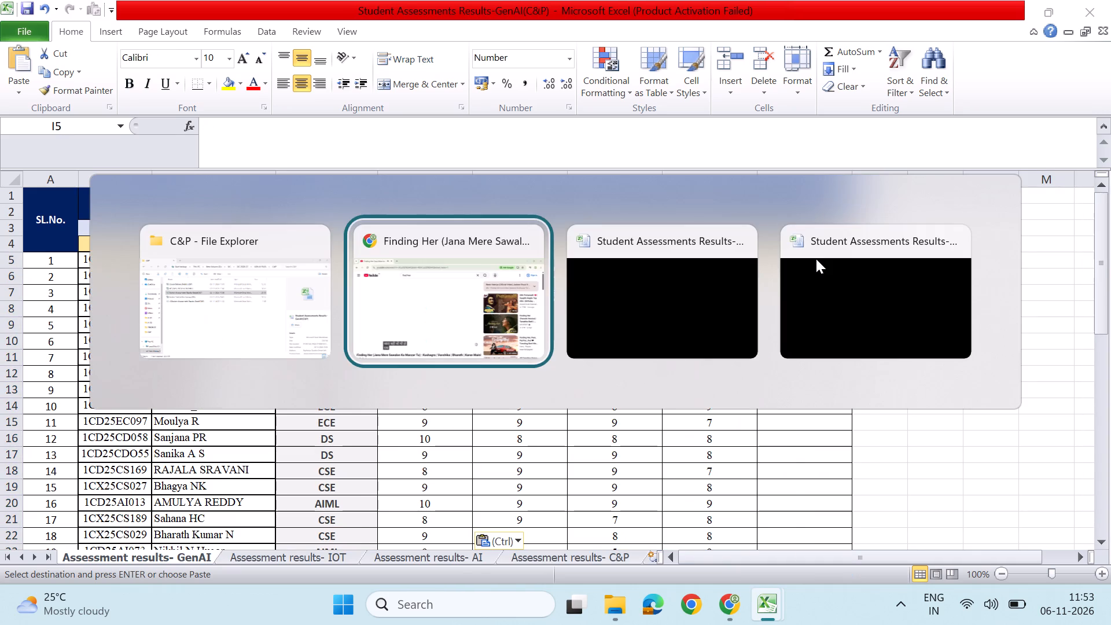
key("alt+Tab")
key("alt+Tab")
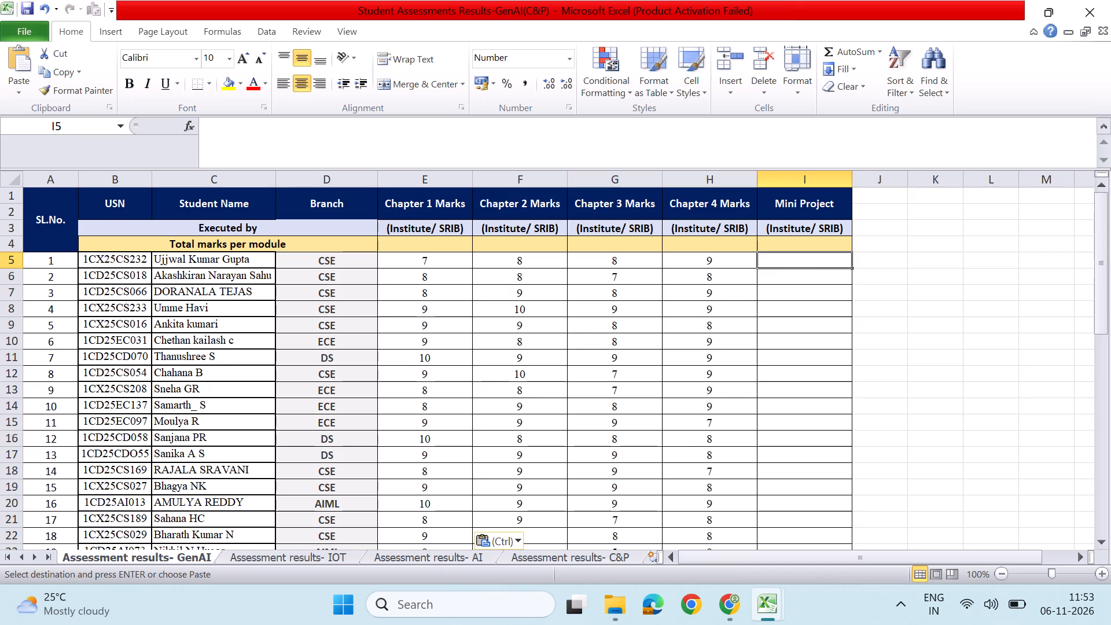
key("alt+Tab")
key("alt+Tab")
key("alt+Tab")
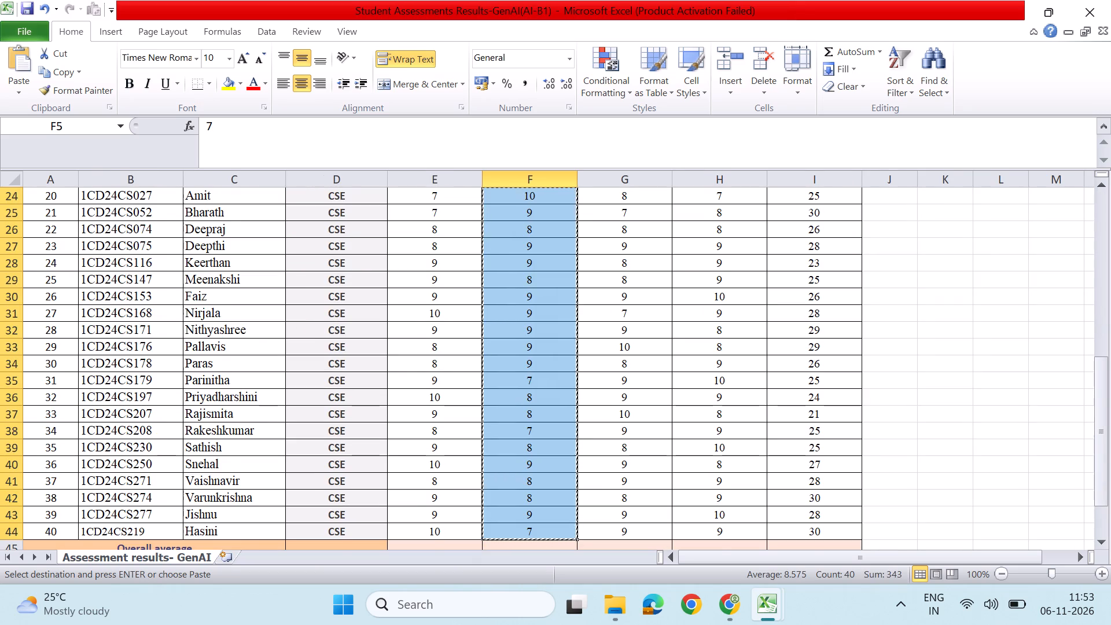
scroll(814, 267, "up", 1)
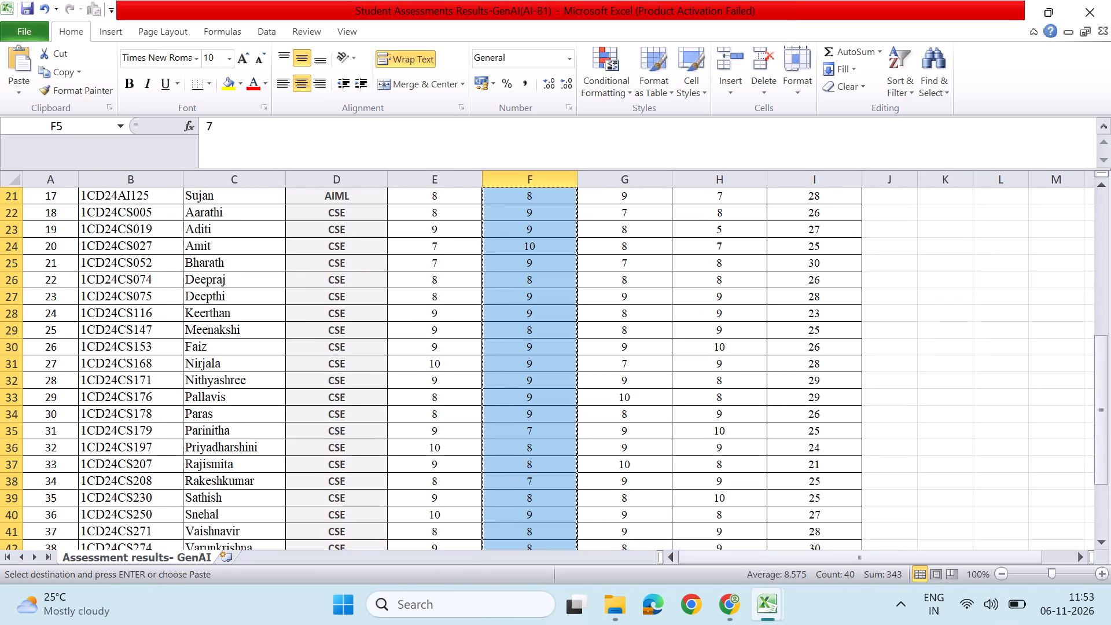
left_click(811, 267)
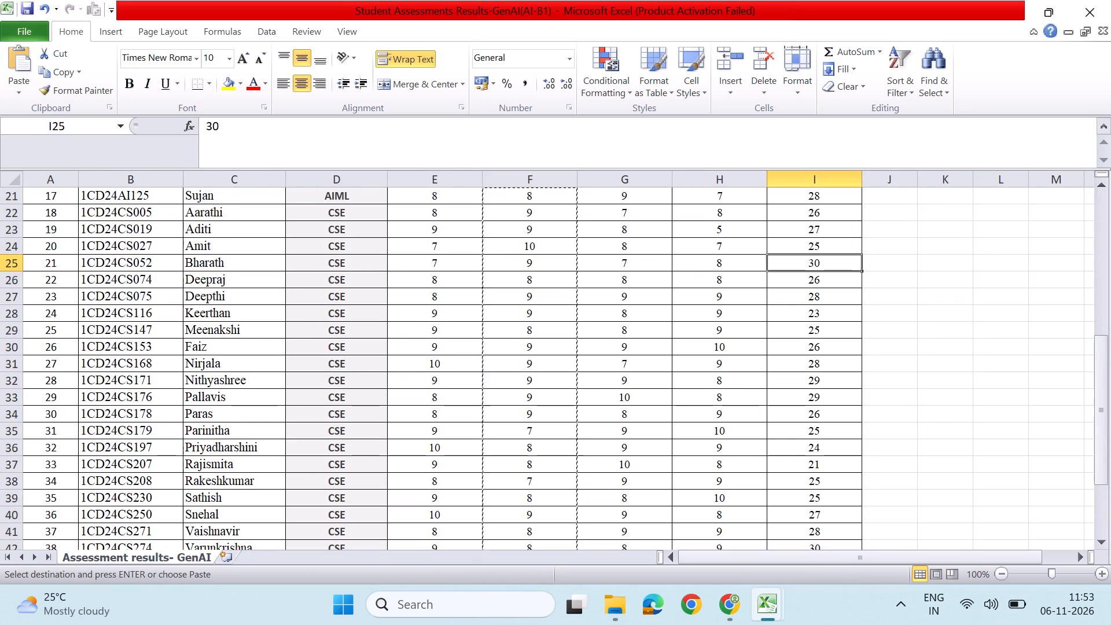
key("ctrl+shift+Down")
key("ctrl+c")
key("alt+Tab")
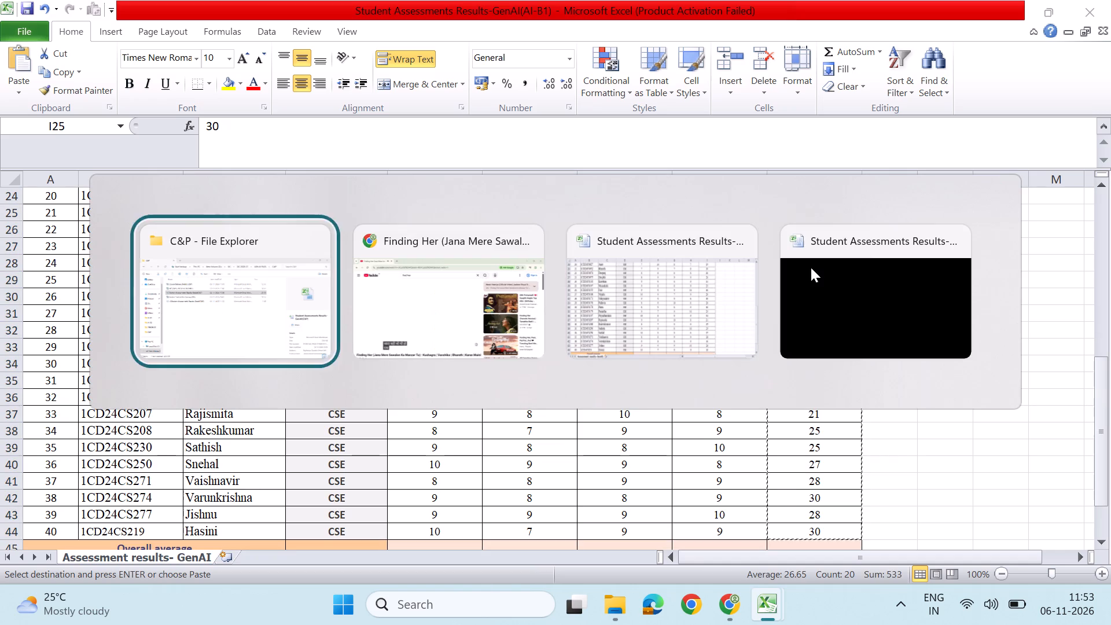
key("alt+Tab")
key("alt+Tab")
key("alt+Tab")
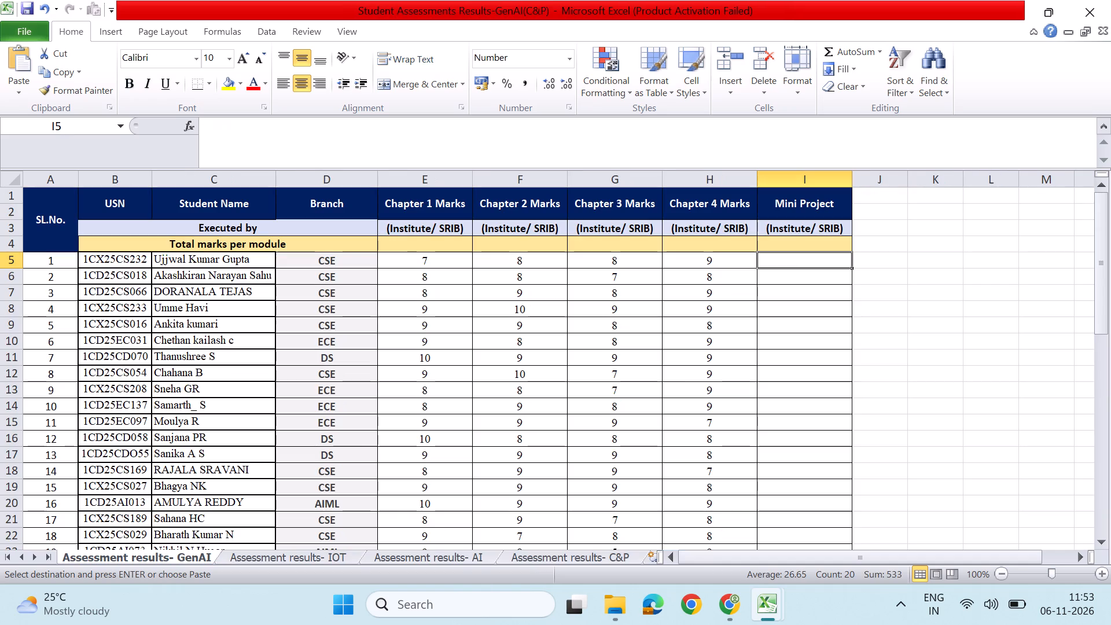
key("ctrl+v")
Copy the Mini Project marks in I5:I24 of the AI-B1 workbook into the C&P workbook's Mini Project column, starting at I25.
key("alt+Tab")
key("alt+Tab")
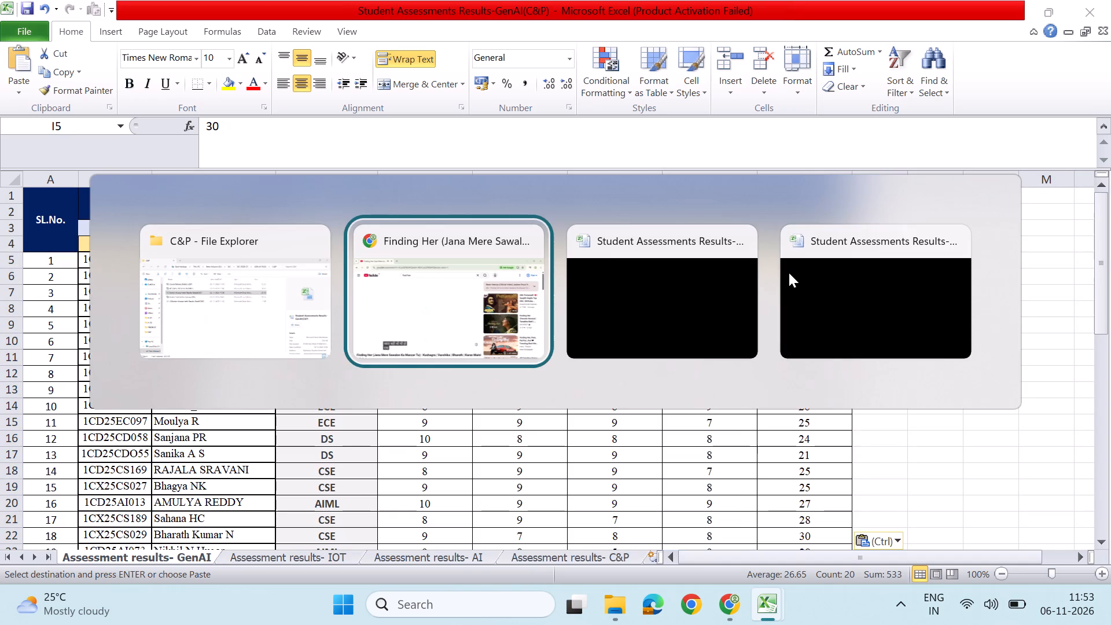
key("alt+Tab")
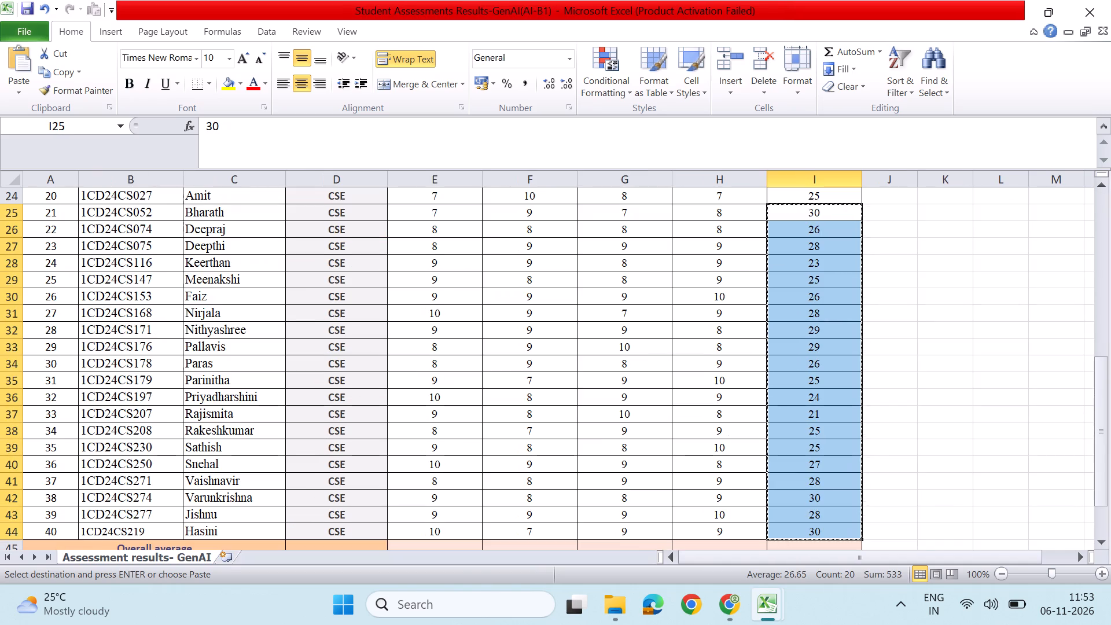
scroll(821, 374, "up", 2)
left_click(823, 454)
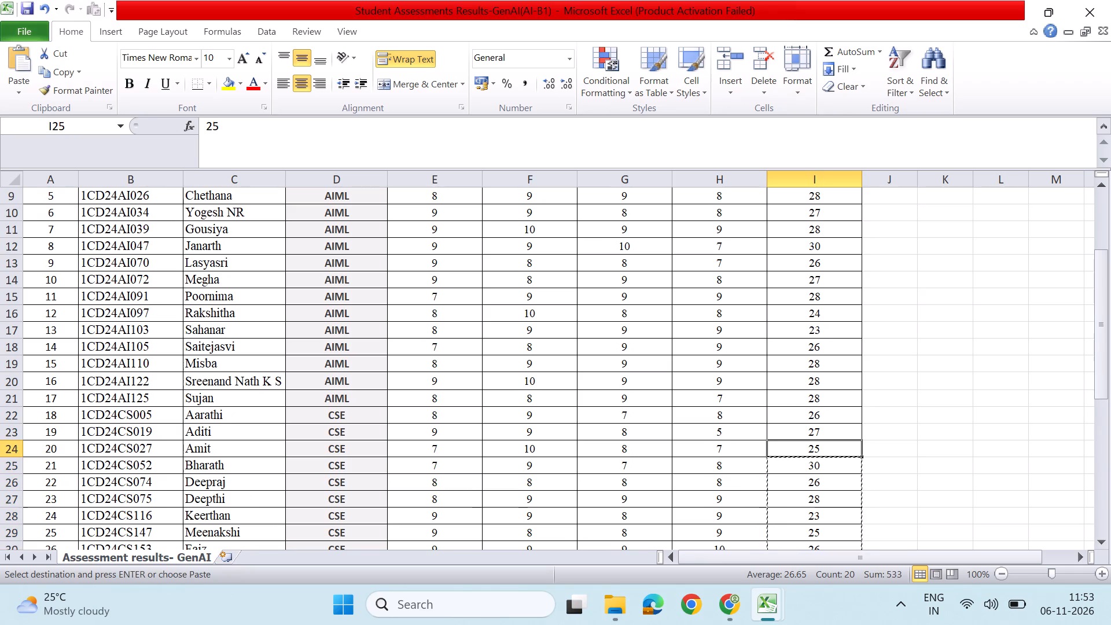
key("ctrl+shift+Up")
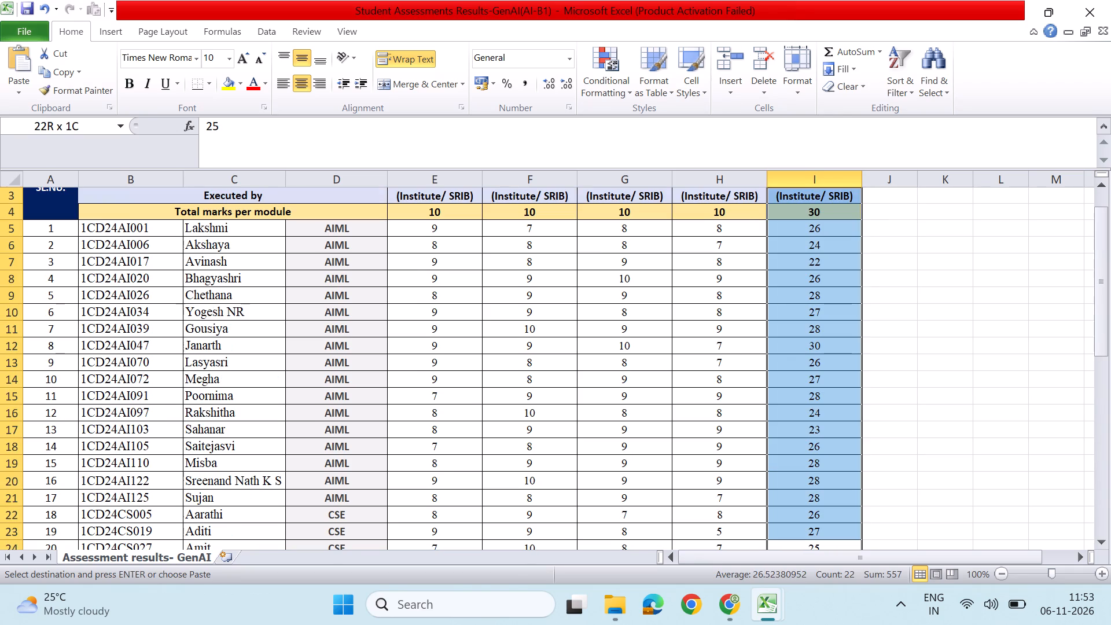
key("shift+Down")
key("shift+Down")
key("ctrl+c")
key("alt+Tab")
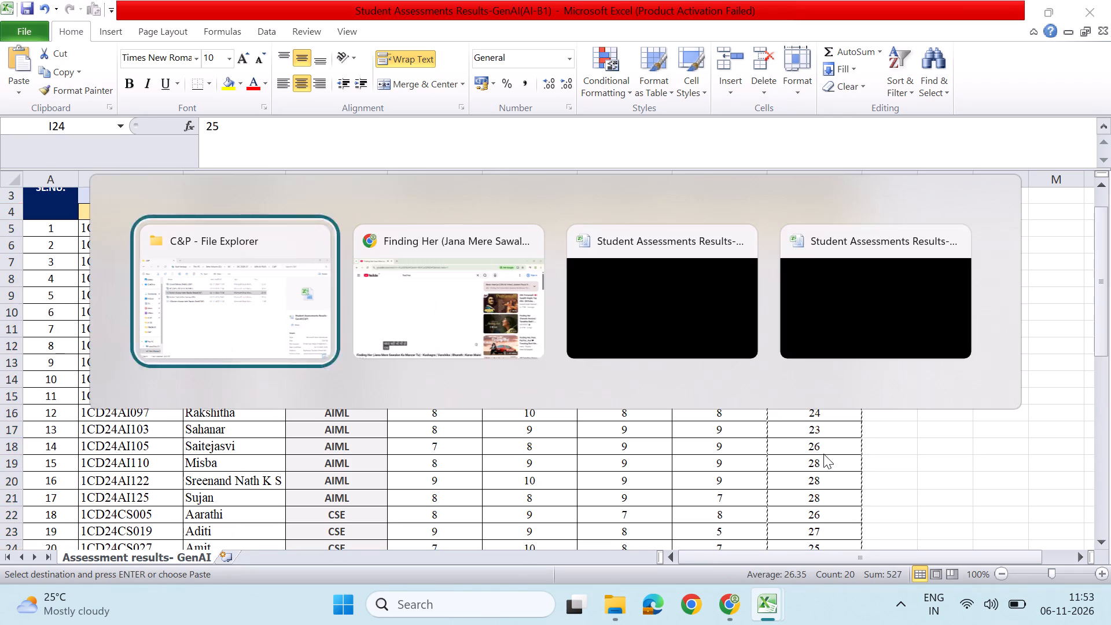
key("alt+Tab")
key("alt+Tab")
key("alt+Tab")
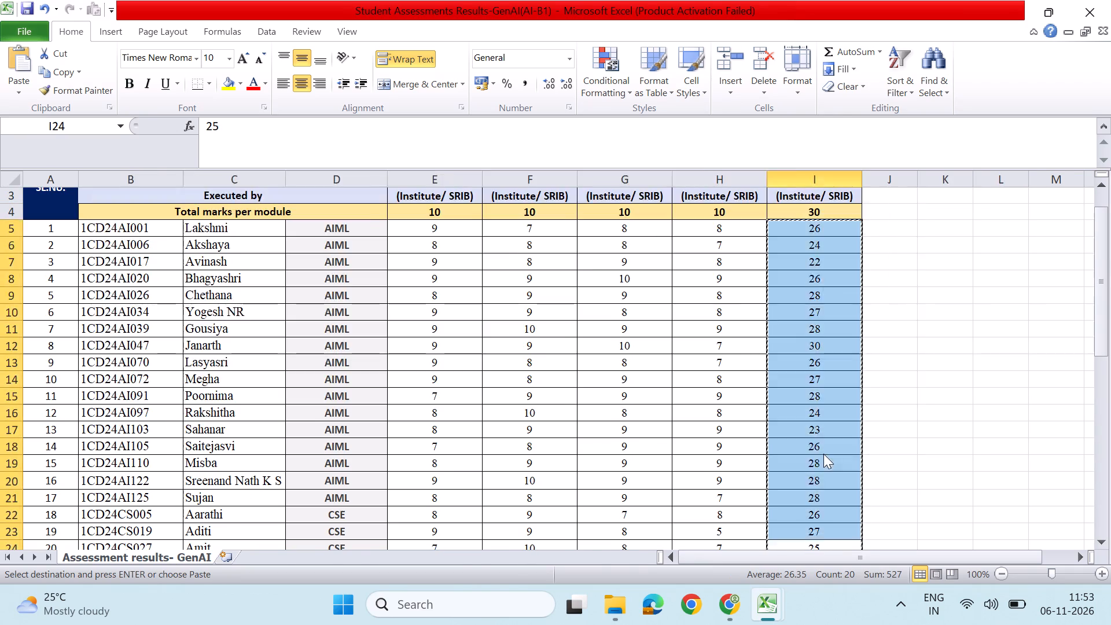
scroll(708, 455, "down", 1)
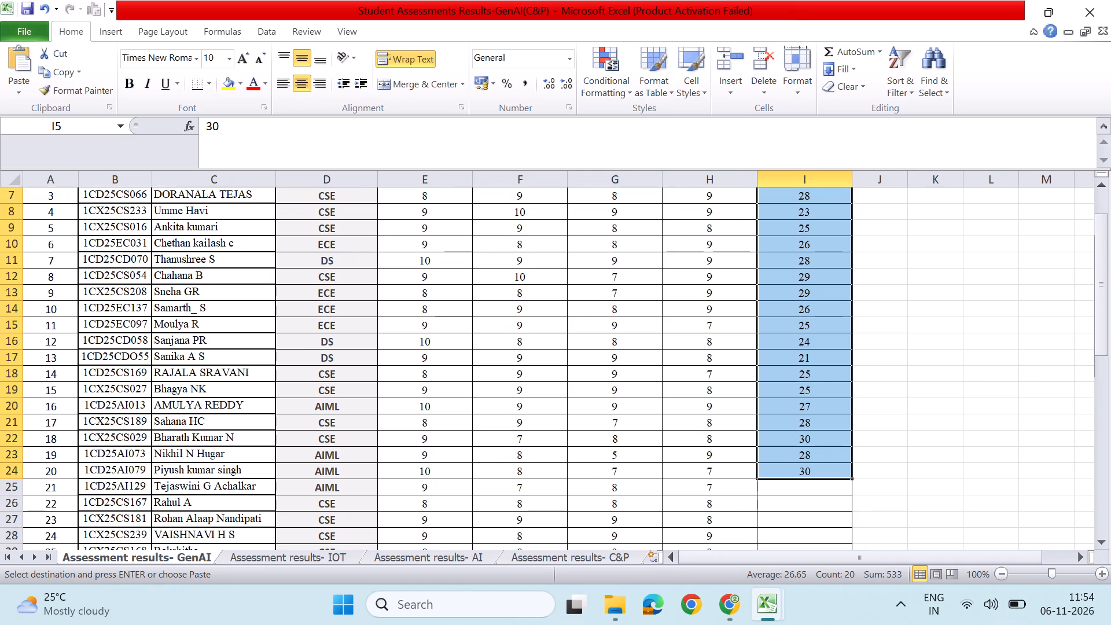
left_click(819, 495)
key("ctrl+v")
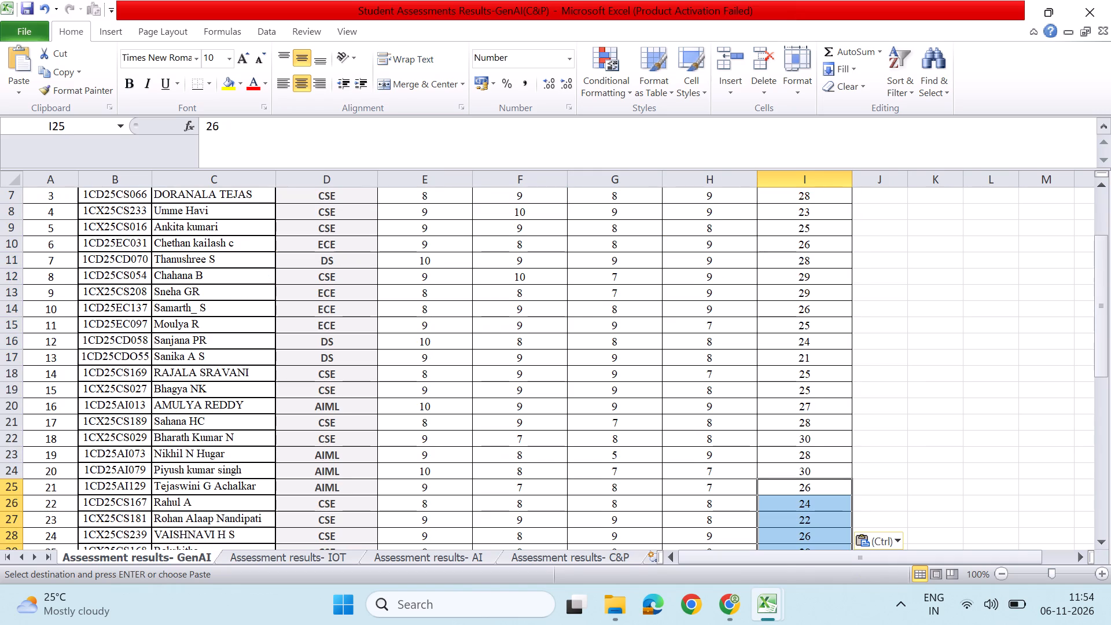
Enter total marks per module of 10 for Chapters 1 to 4 and 30 for the Mini Project in row 4, and save.
scroll(819, 495, "up", 1)
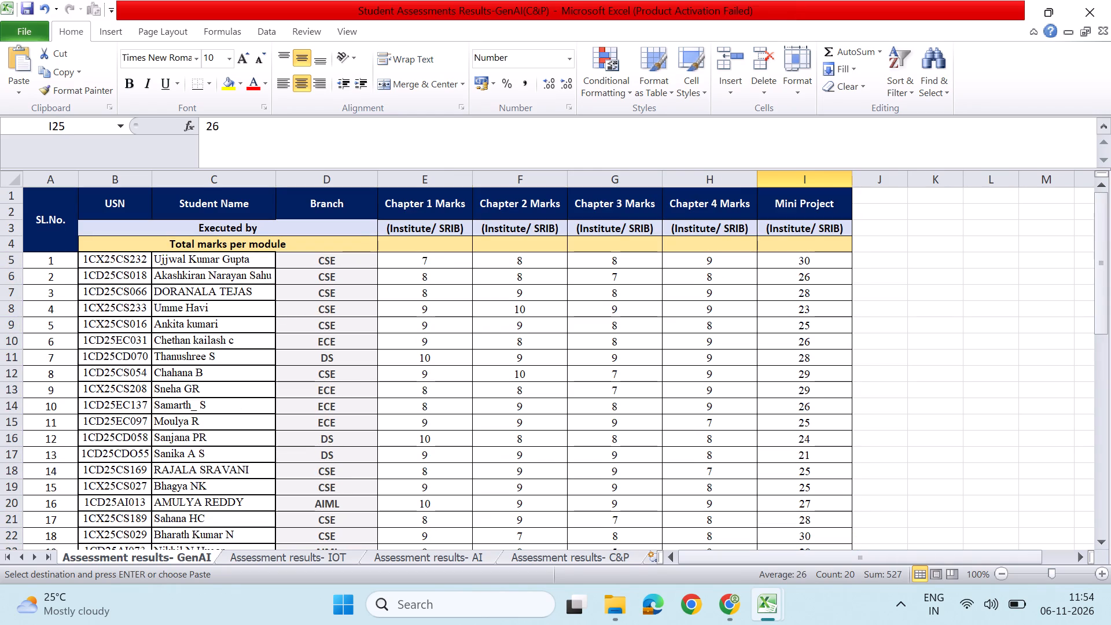
left_click(420, 243)
type("10")
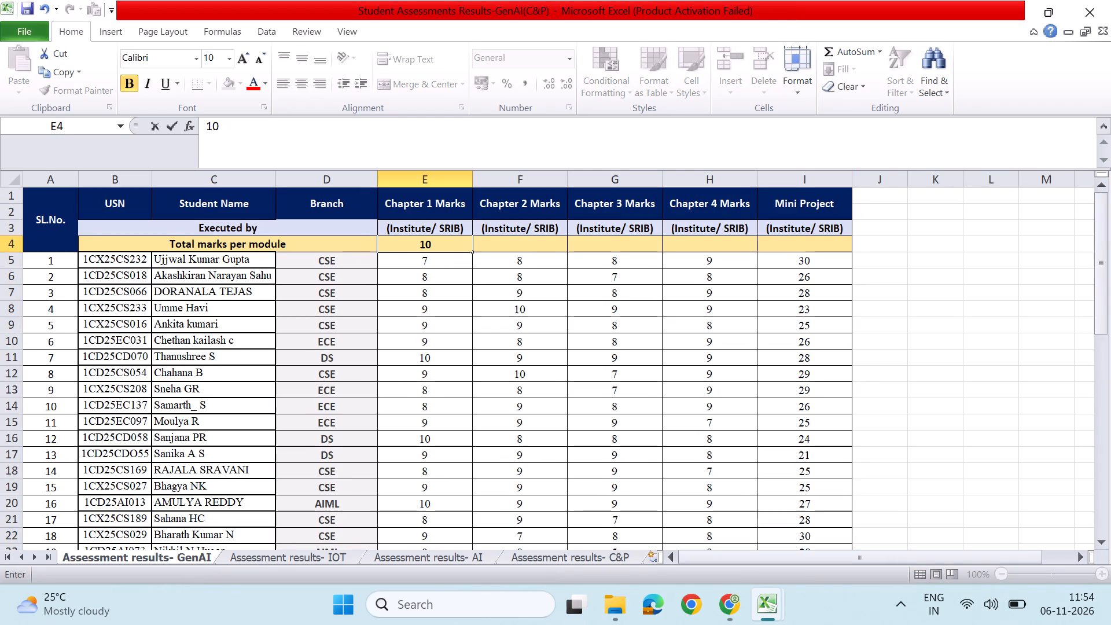
key("Tab")
key("1")
key("0")
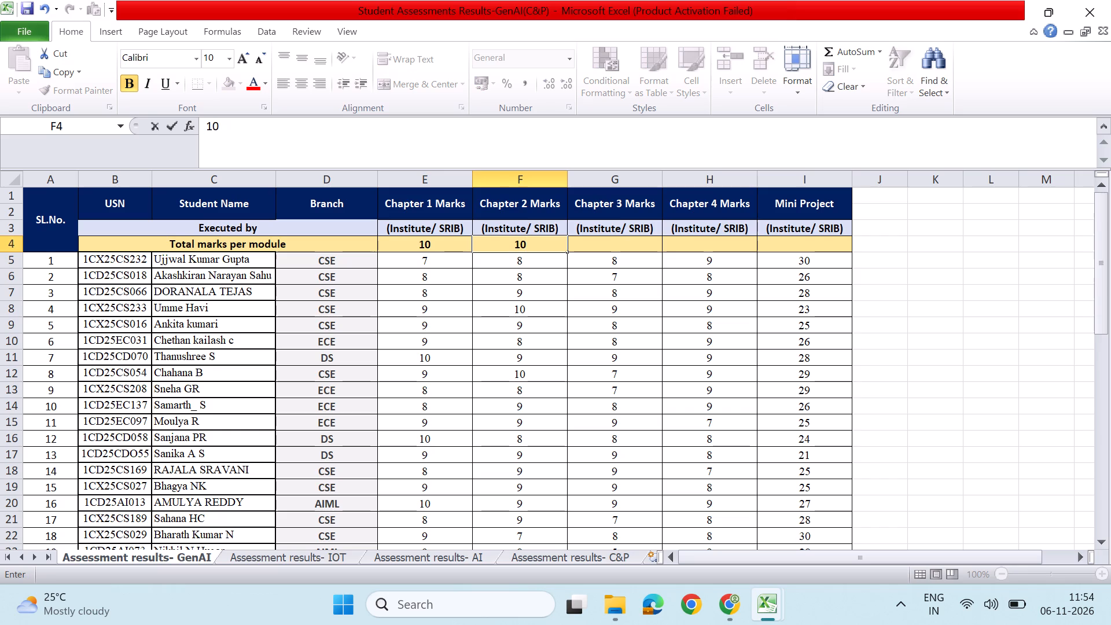
key("grave")
key("BackSpace")
key("Tab")
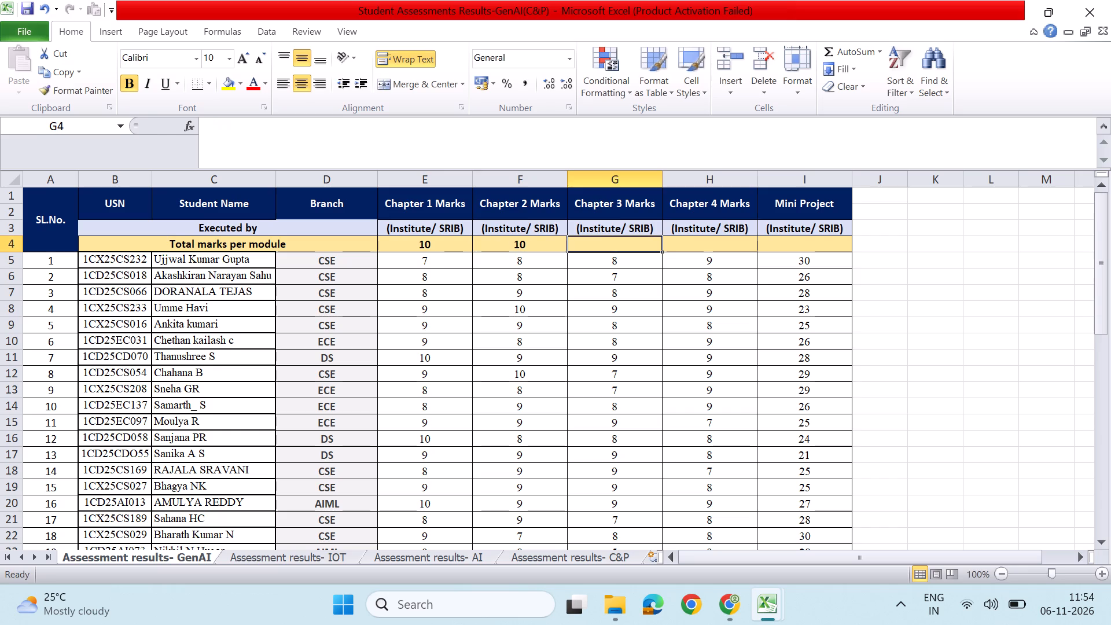
type("10")
key("Tab")
type("10")
key("Tab")
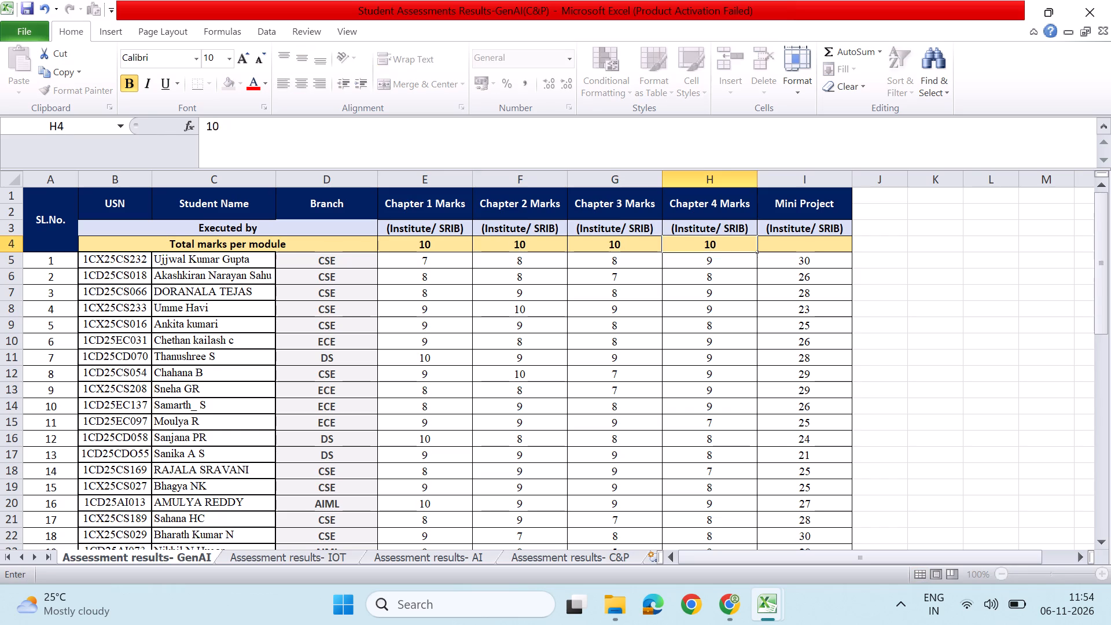
type("30")
key("Return")
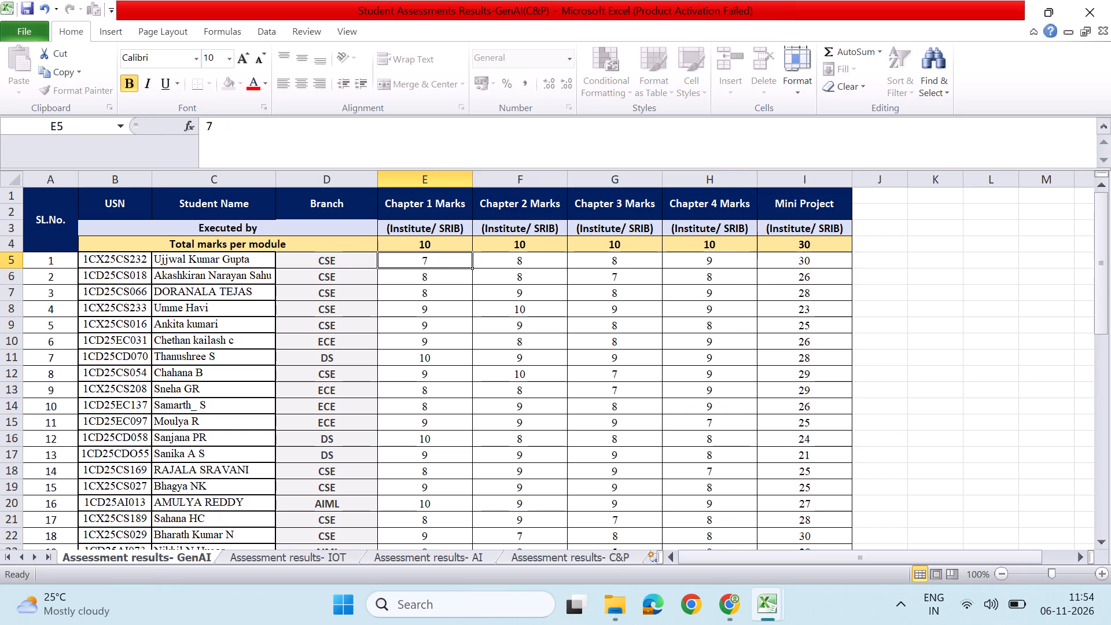
key("ctrl+s")
key("ctrl+s")
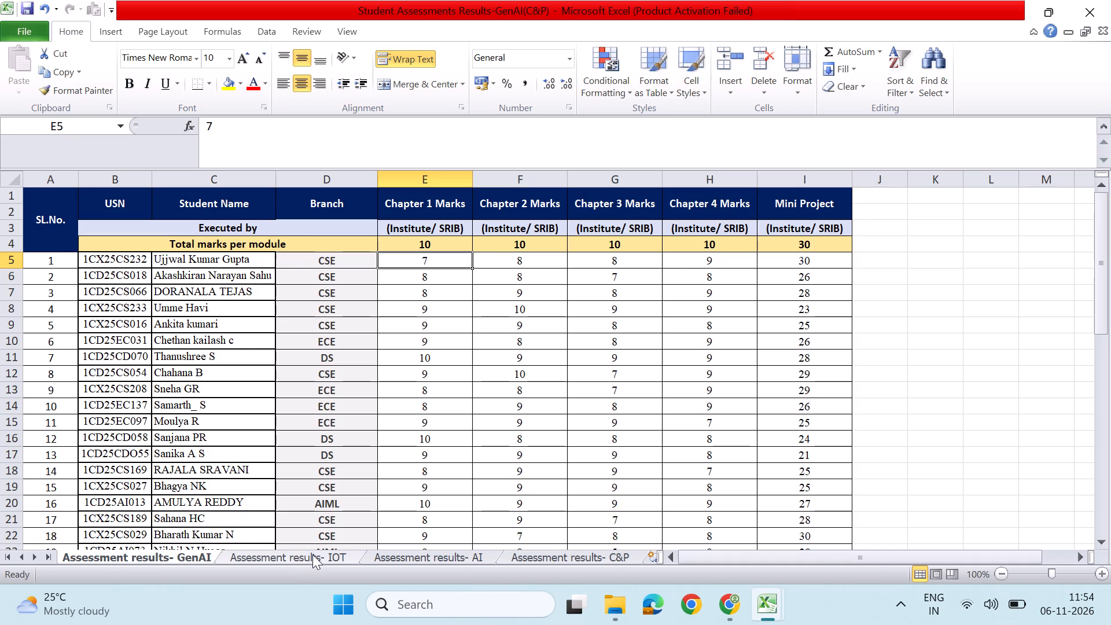
Delete the IOT, C&P and AI assessment results sheets, keeping only the GenAI sheet, and save the workbook.
left_click(312, 554)
right_click(312, 554)
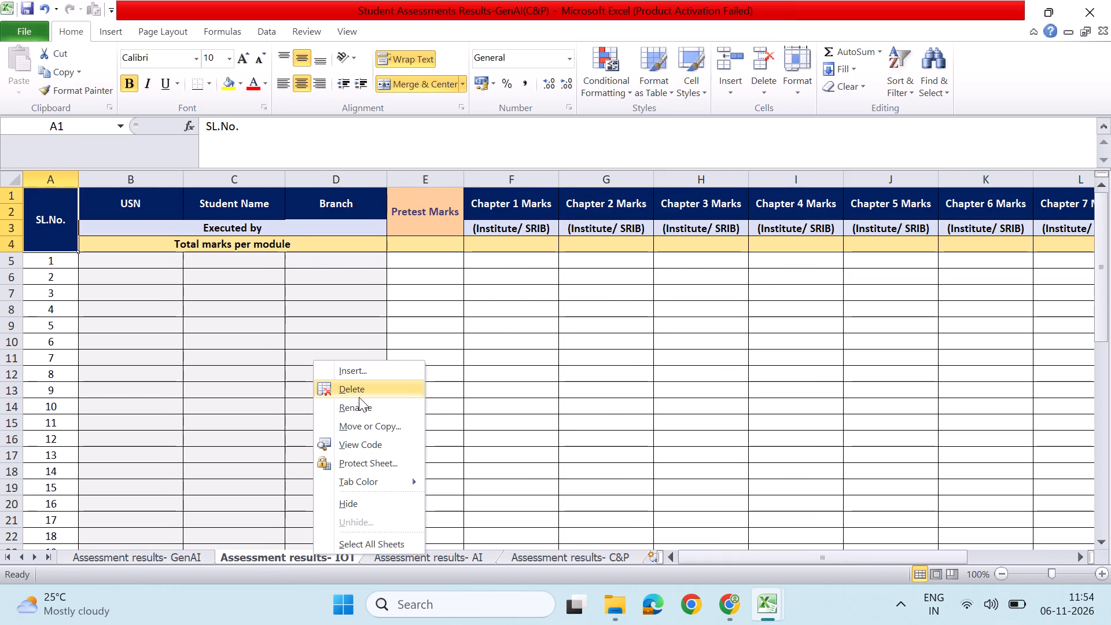
left_click(359, 397)
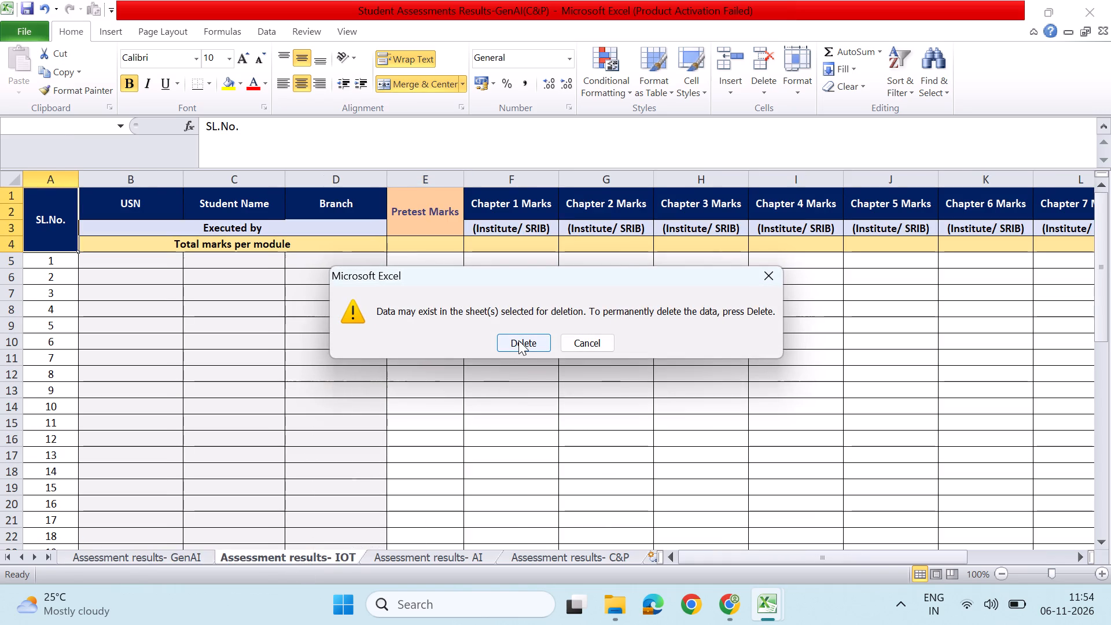
left_click(518, 340)
left_click(407, 552)
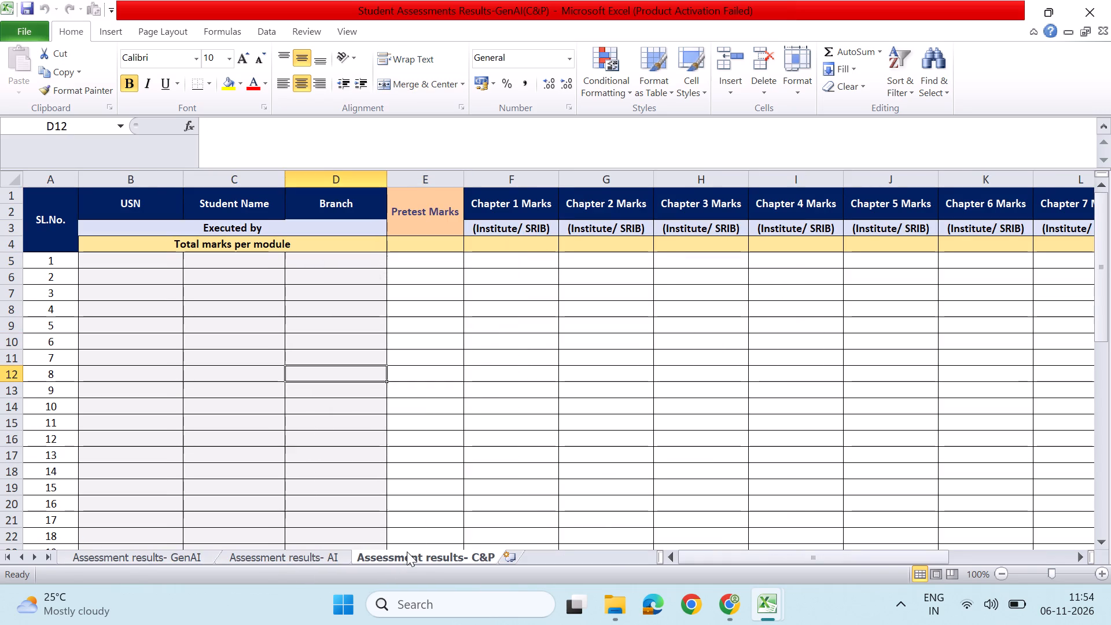
right_click(407, 552)
left_click(466, 379)
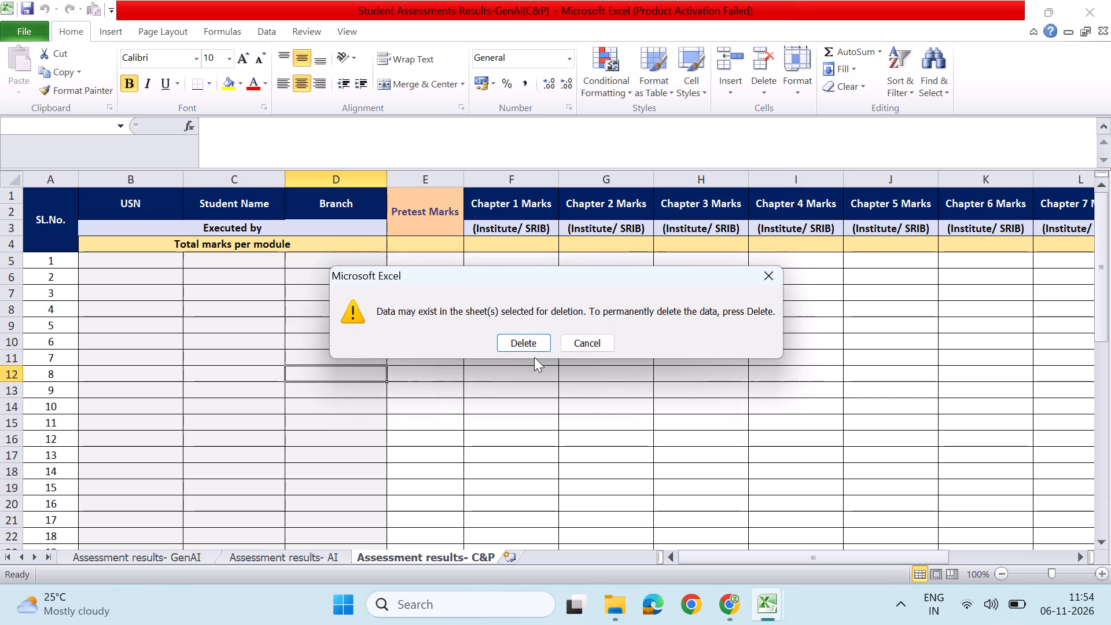
left_click(521, 337)
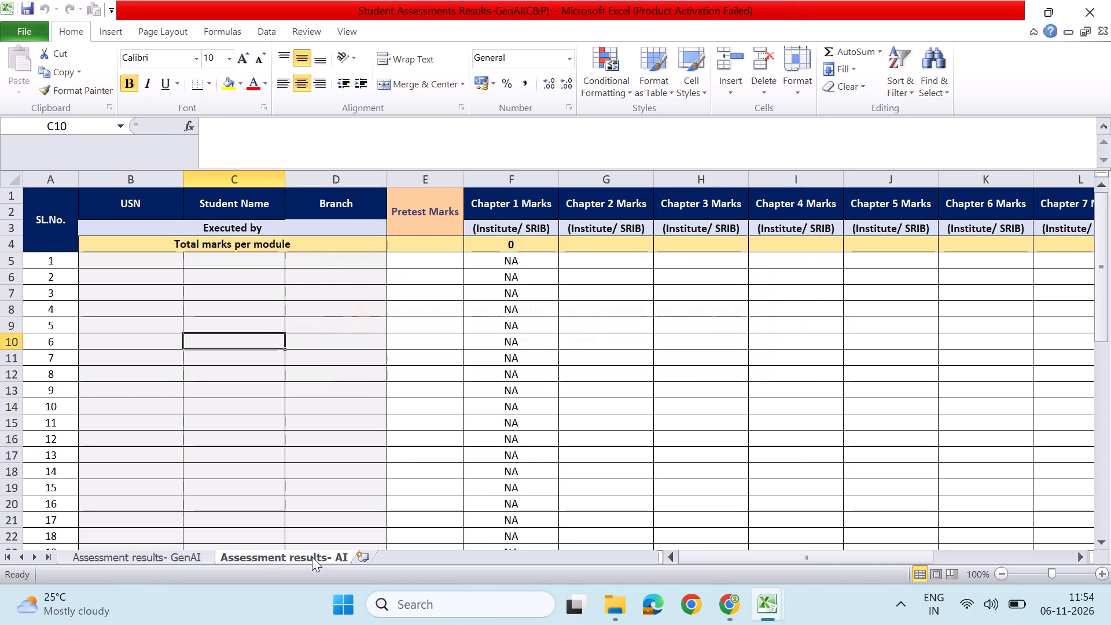
right_click(312, 557)
left_click(351, 398)
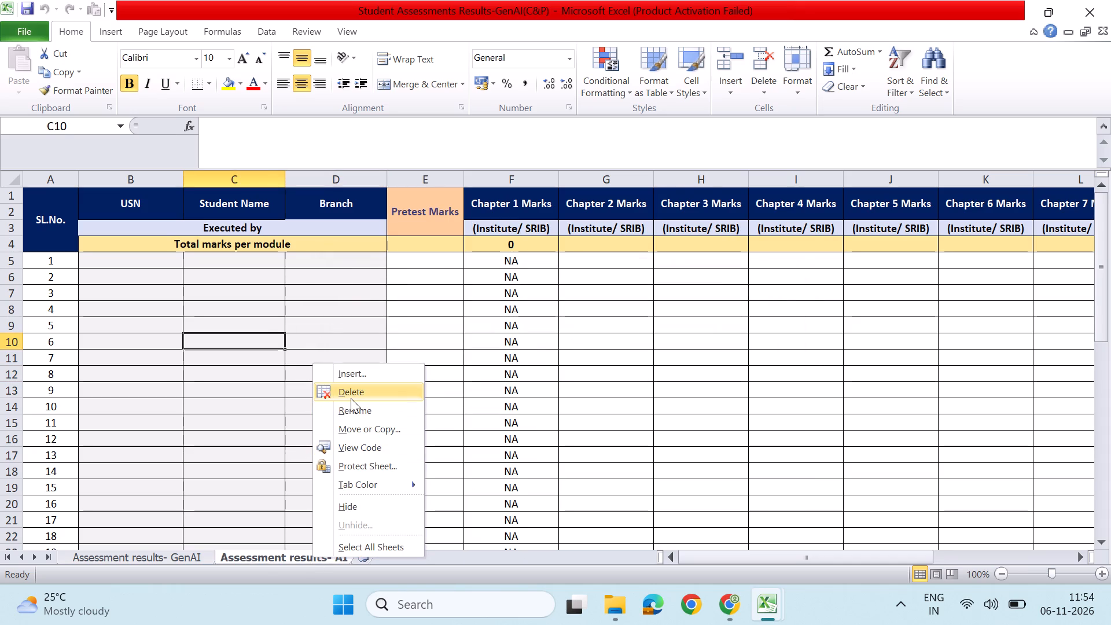
left_click(523, 340)
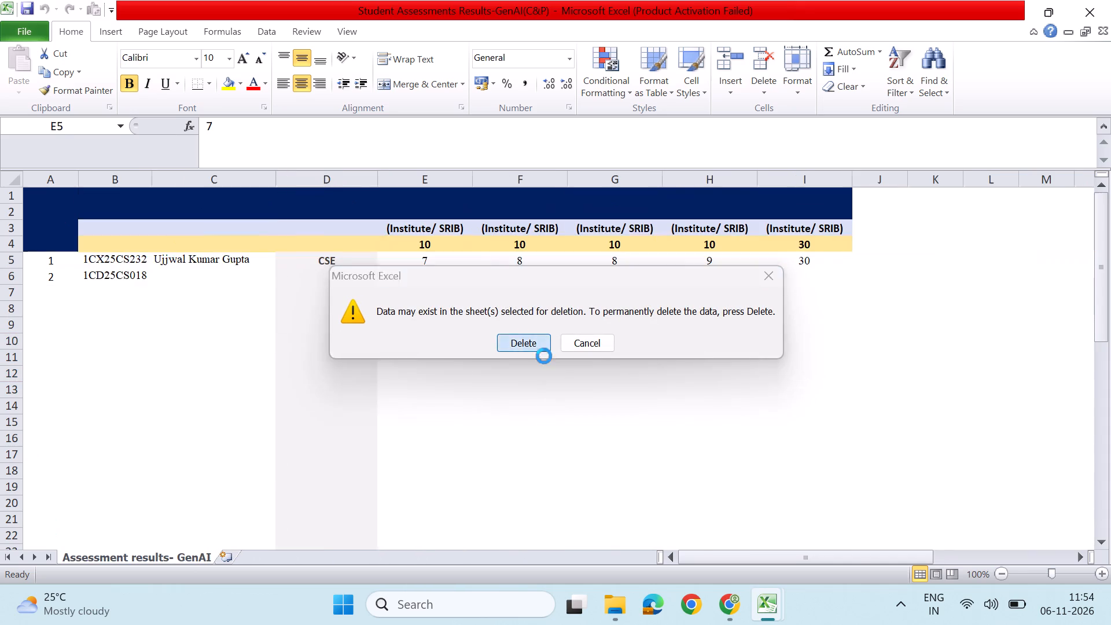
key("ctrl+s")
key("ctrl+s")
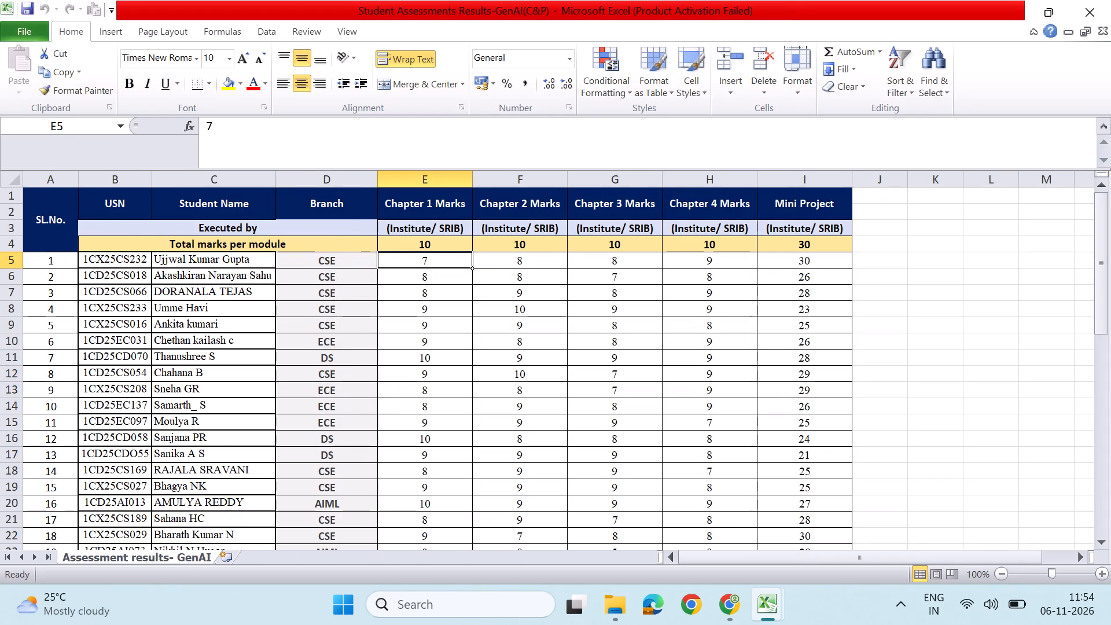
Check the filled marks down to the overall average row and close the C&P assessment results workbook.
scroll(441, 395, "down", 3)
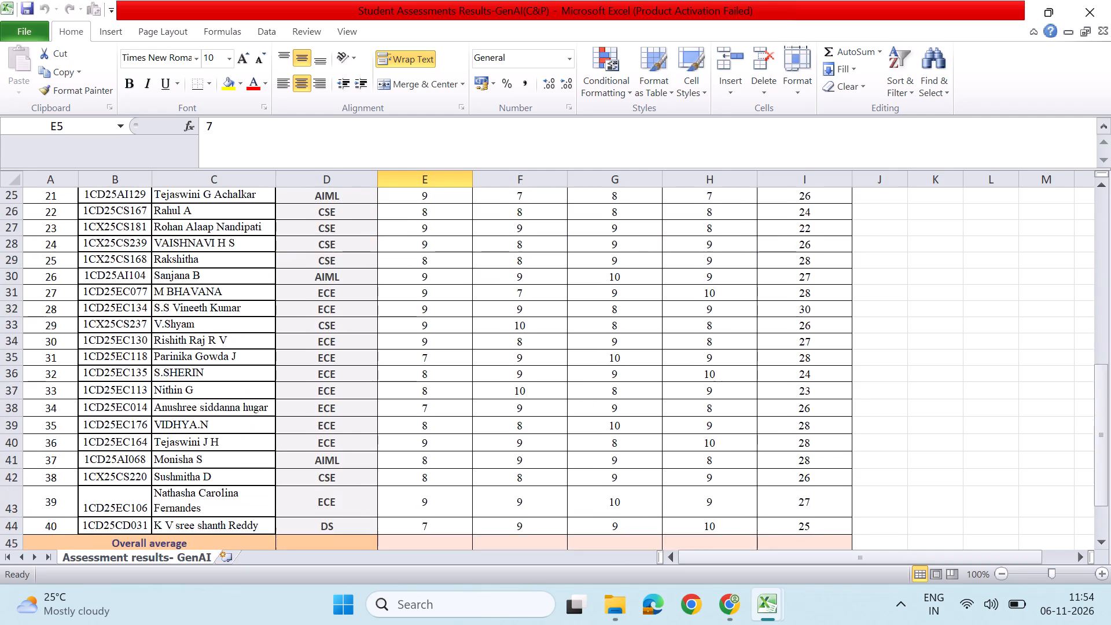
scroll(441, 395, "up", 2)
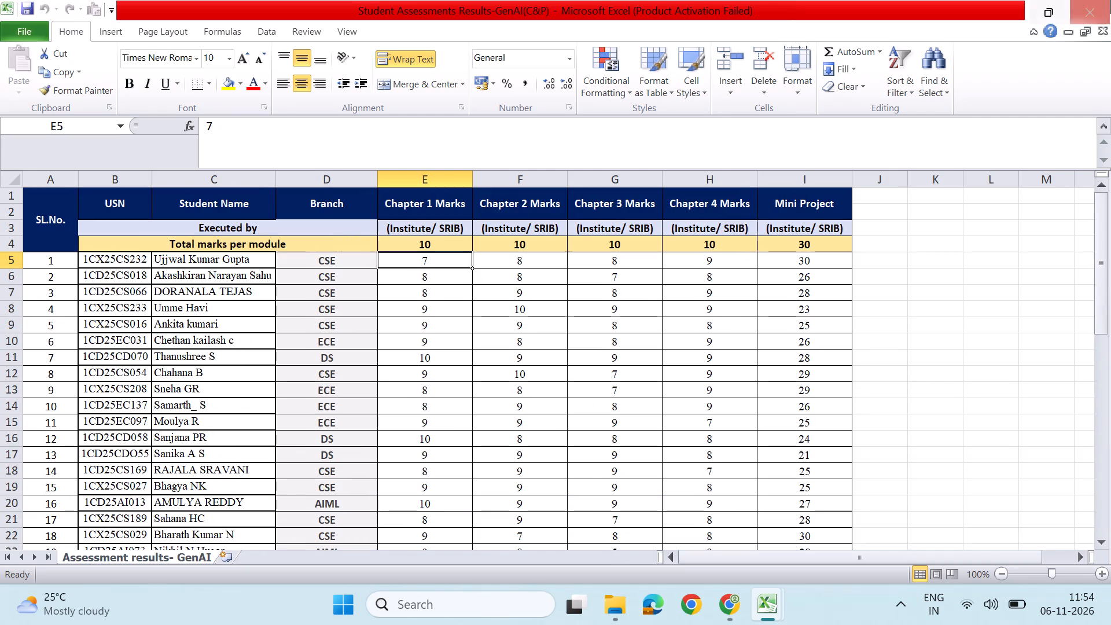
left_click(1110, 0)
Switch to File Explorer and open the Student Satisfaction Survey(C&P) workbook from the C&P folder.
key("alt+Tab")
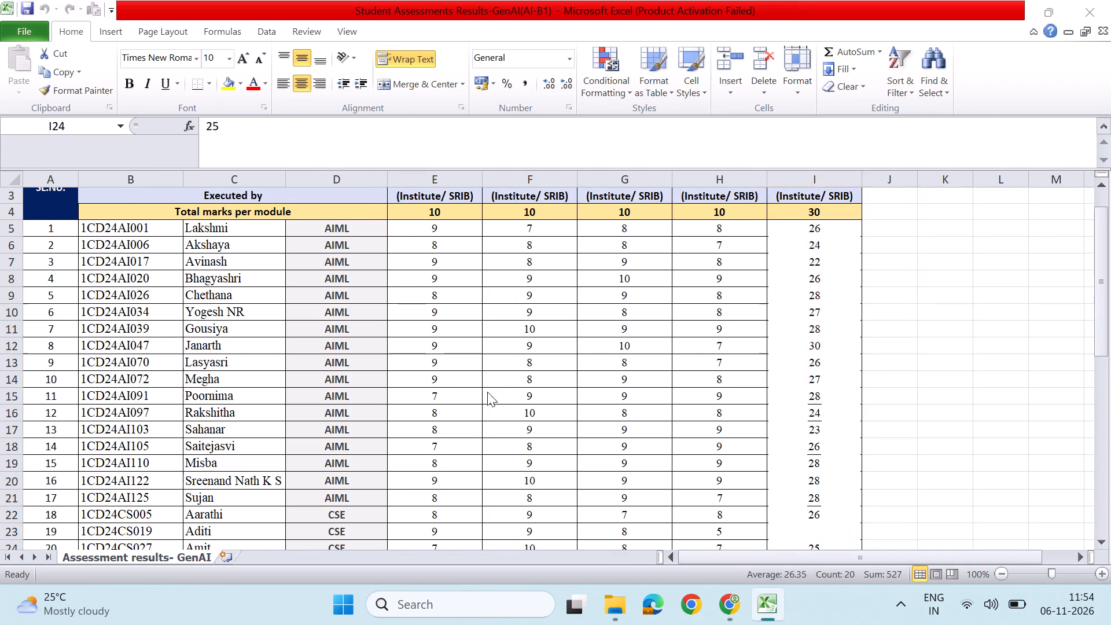
key("alt+Tab")
key("alt+Tab")
key("alt+Tab")
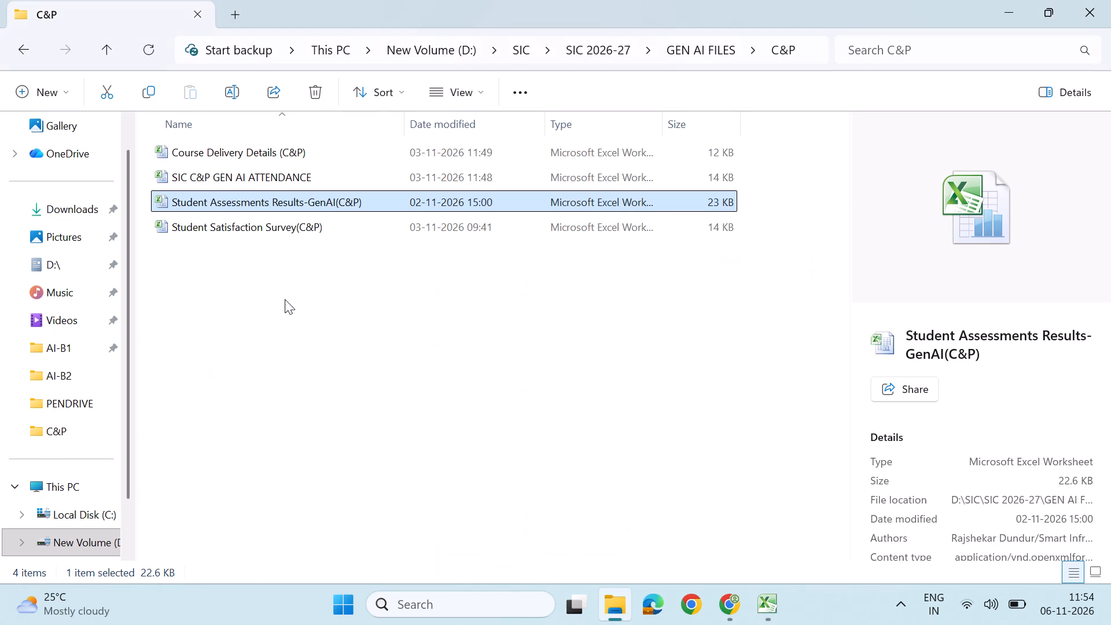
double_click(337, 225)
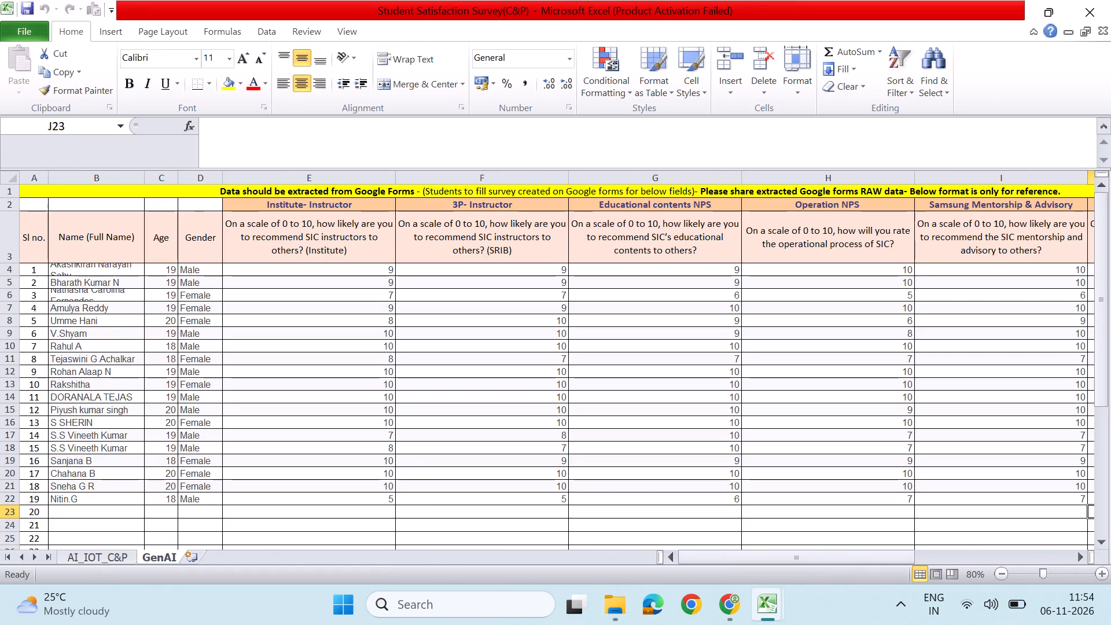
Copy the survey ratings in E4:J22 of the GenAI sheet into the empty rows below, starting at E23.
scroll(356, 329, "down", 1)
scroll(356, 329, "up", 2)
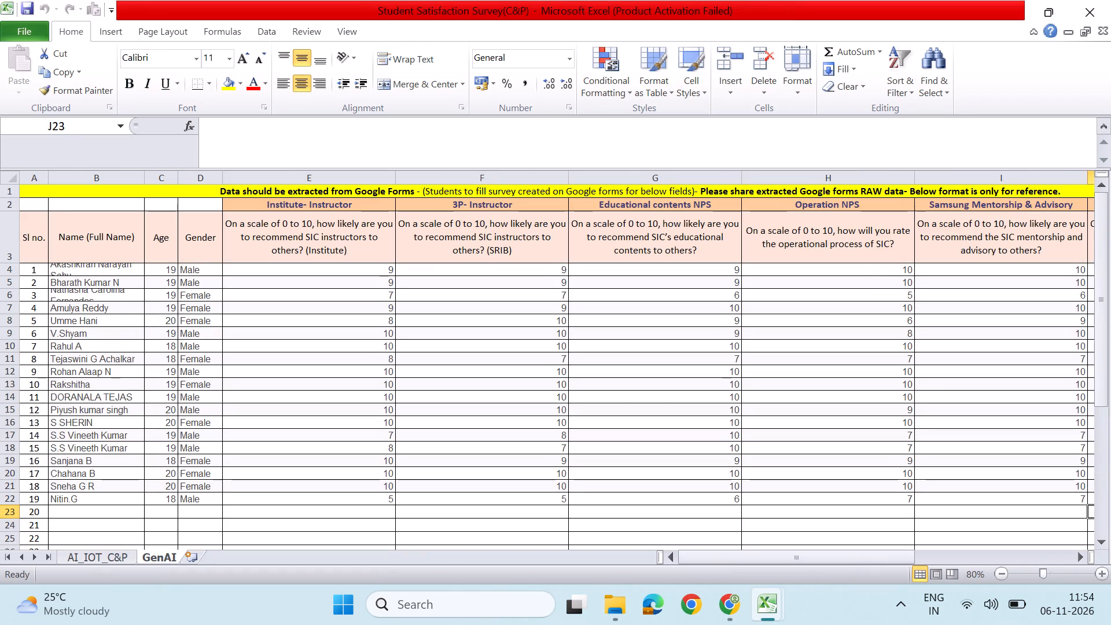
left_click(352, 273)
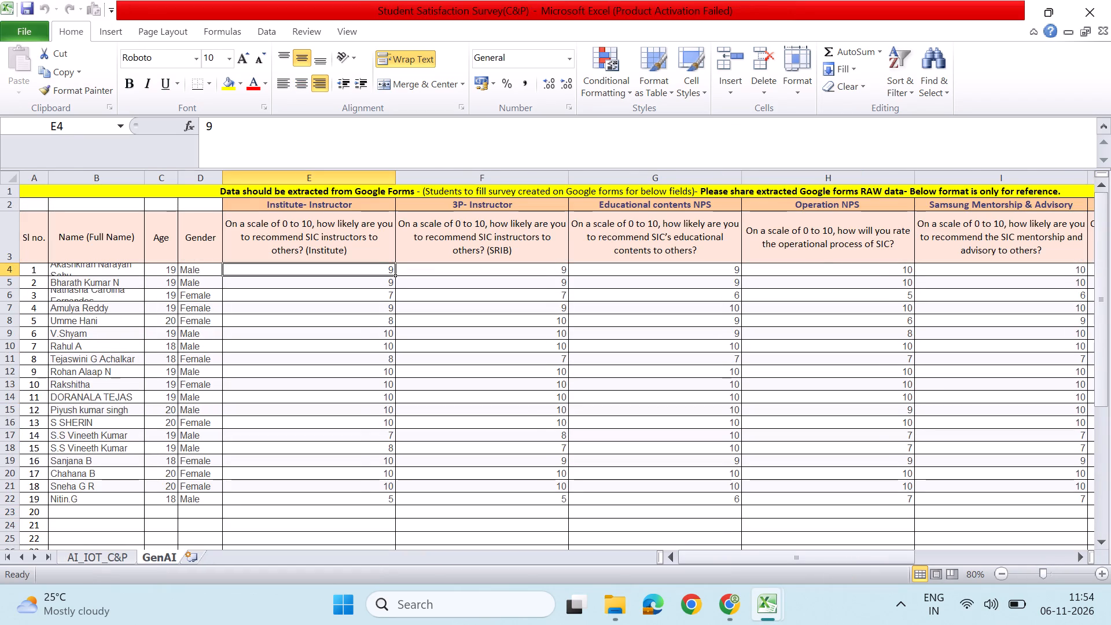
key("ctrl+shift+Right")
key("ctrl+shift+Down")
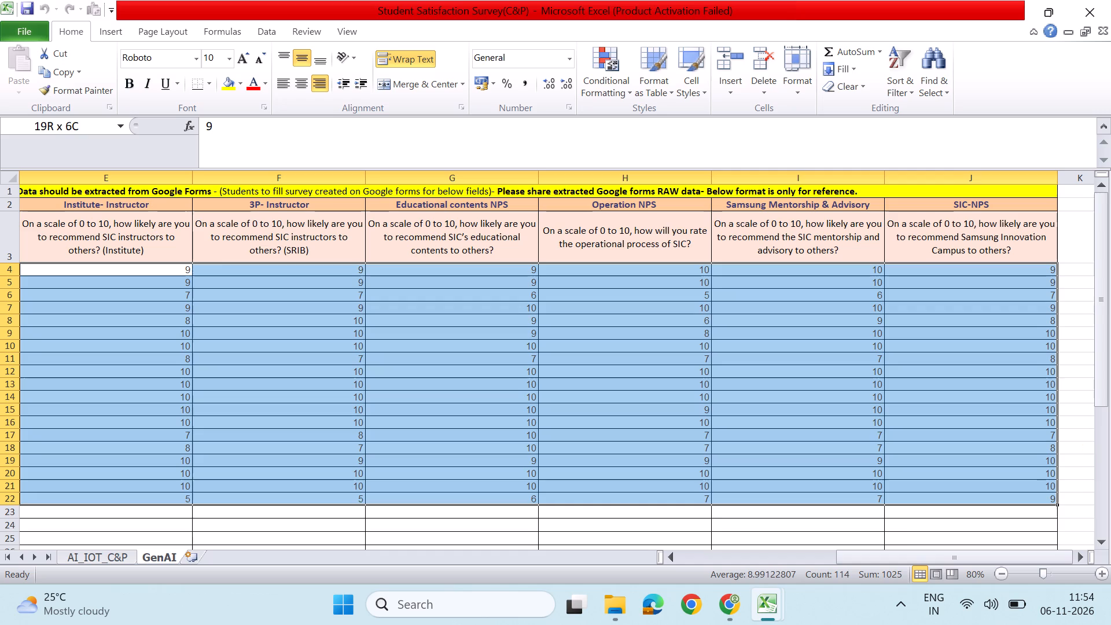
key("ctrl+c")
scroll(352, 273, "down", 1)
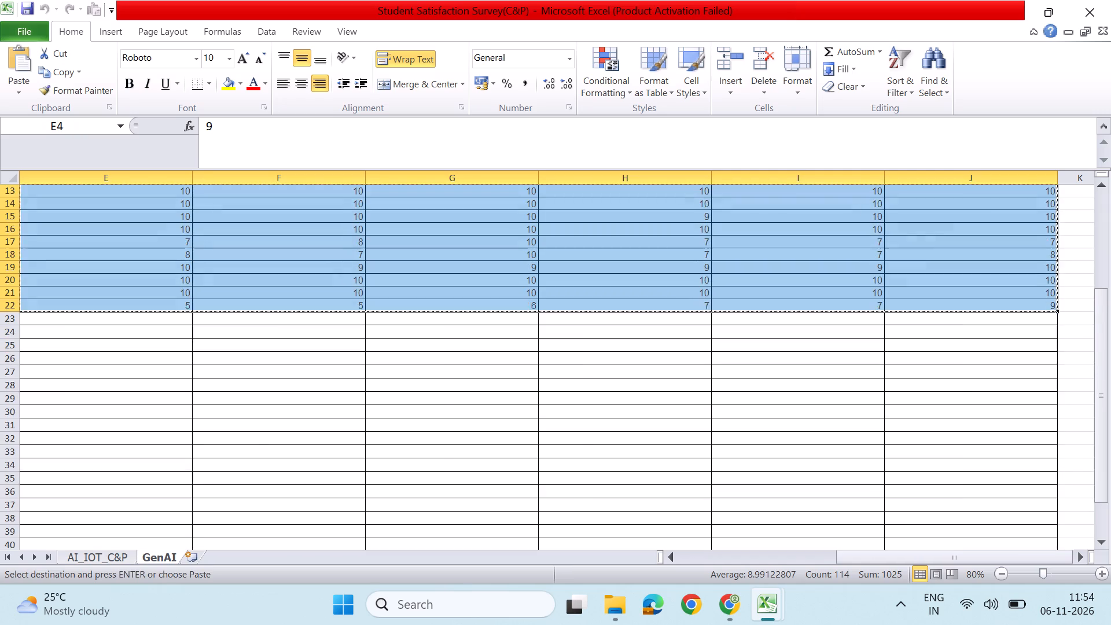
scroll(352, 273, "down", 1)
scroll(352, 273, "up", 1)
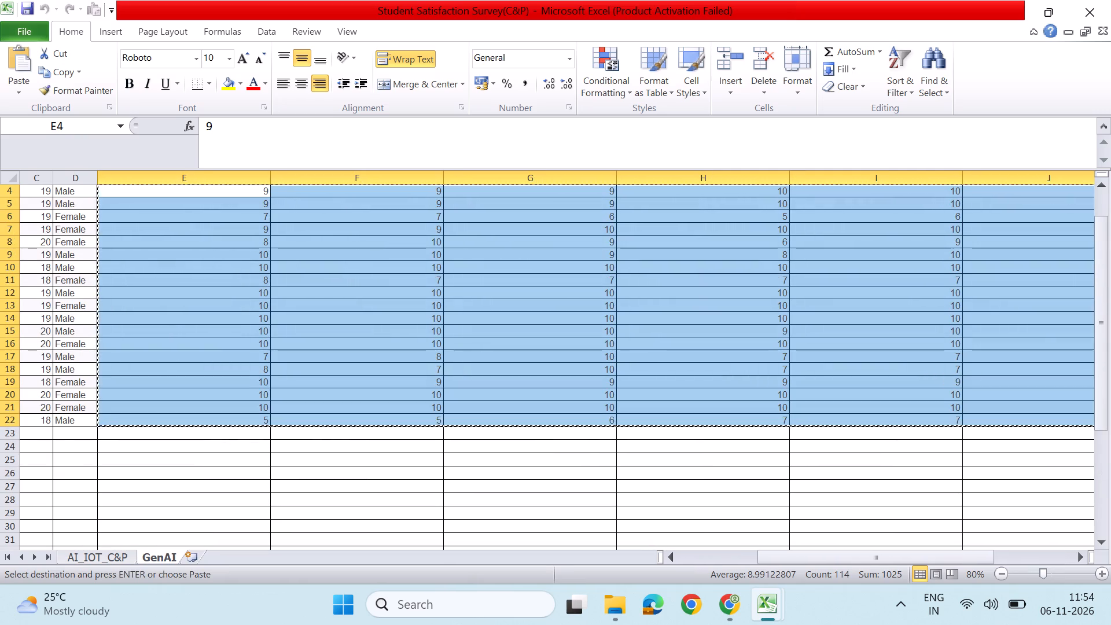
left_click(153, 431)
key("ctrl+v")
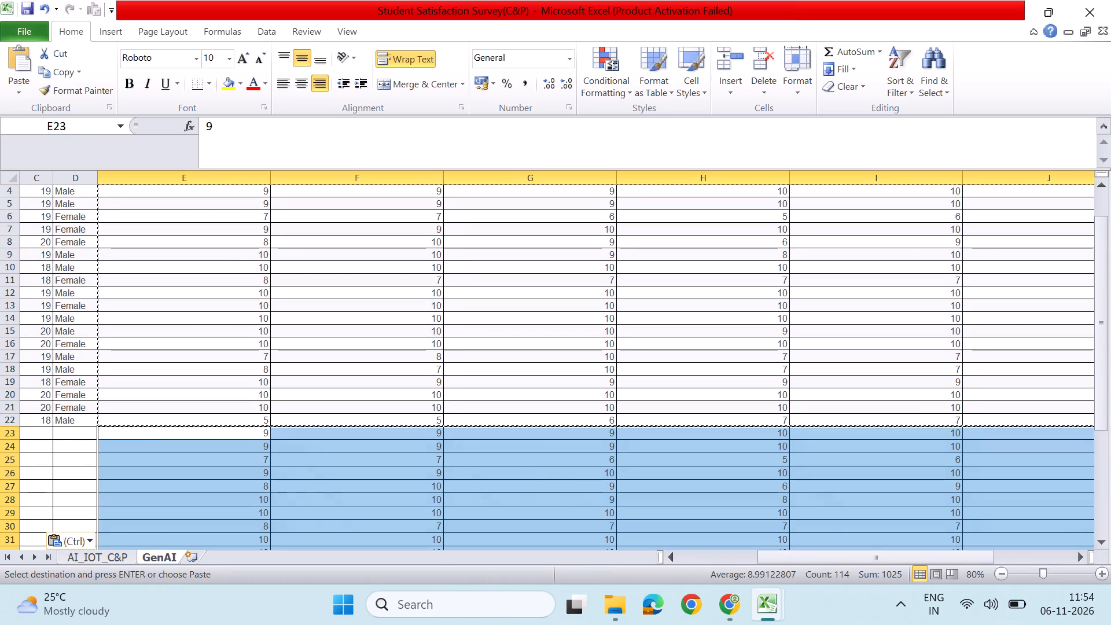
scroll(153, 431, "right", 1)
scroll(80, 400, "up", 1)
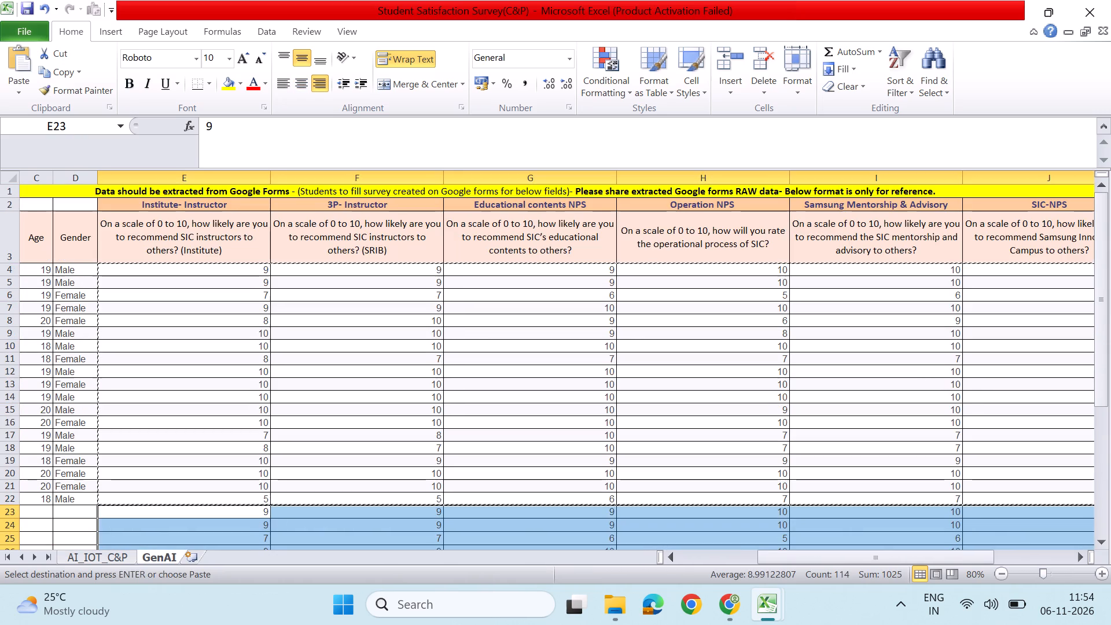
Copy the ages in C4:C22 of the GenAI sheet into the empty Age cells below, starting at C23.
left_click(43, 271)
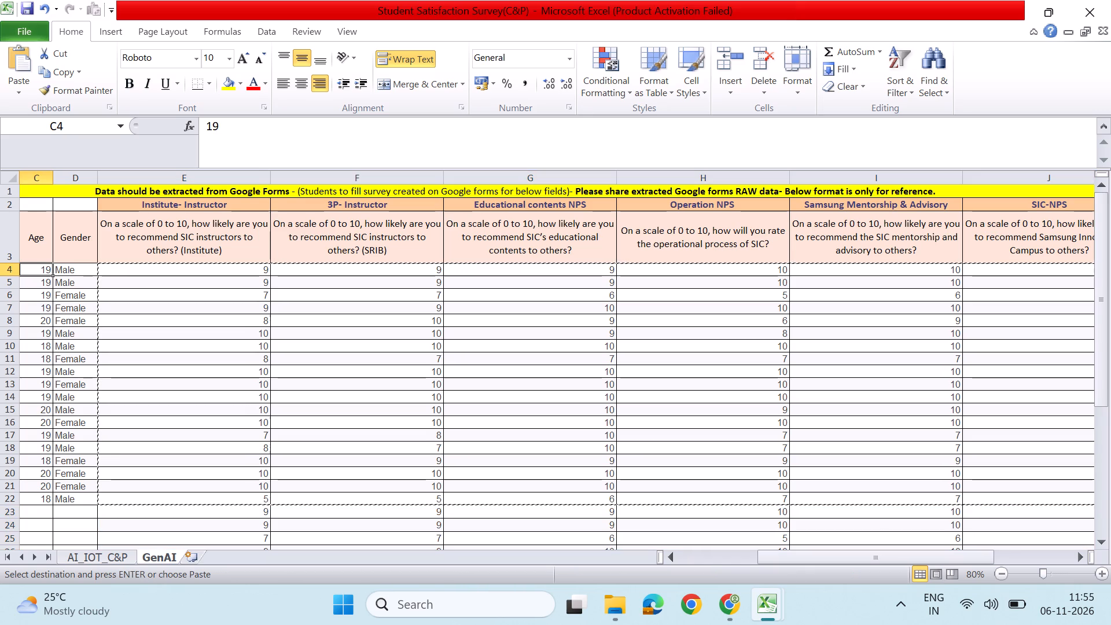
key("ctrl+shift+Down")
key("ctrl+c")
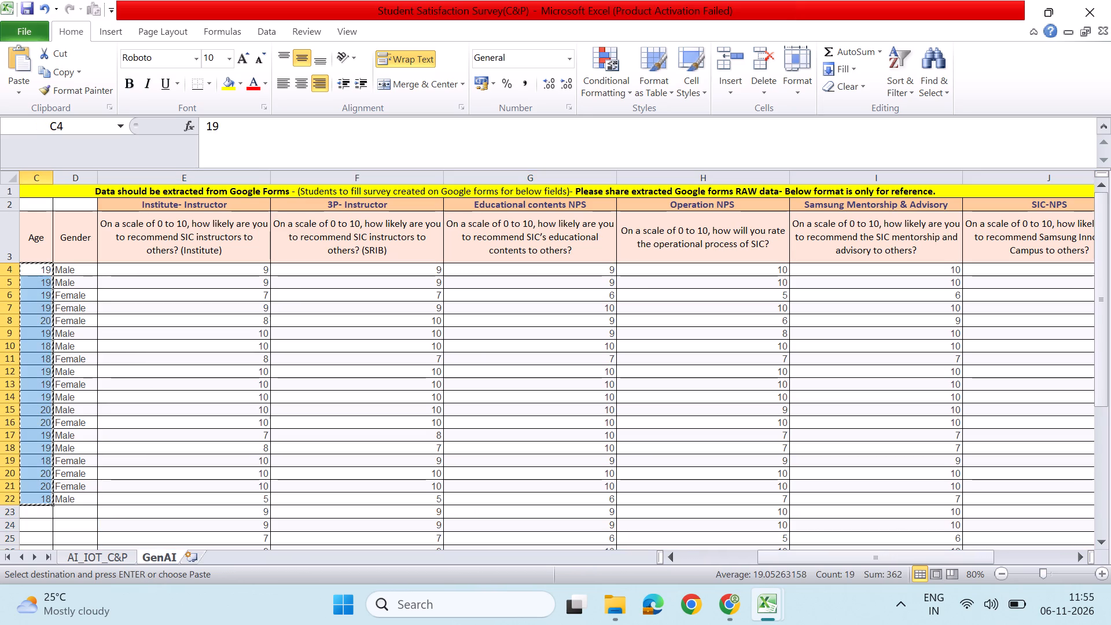
left_click(41, 512)
key("ctrl+v")
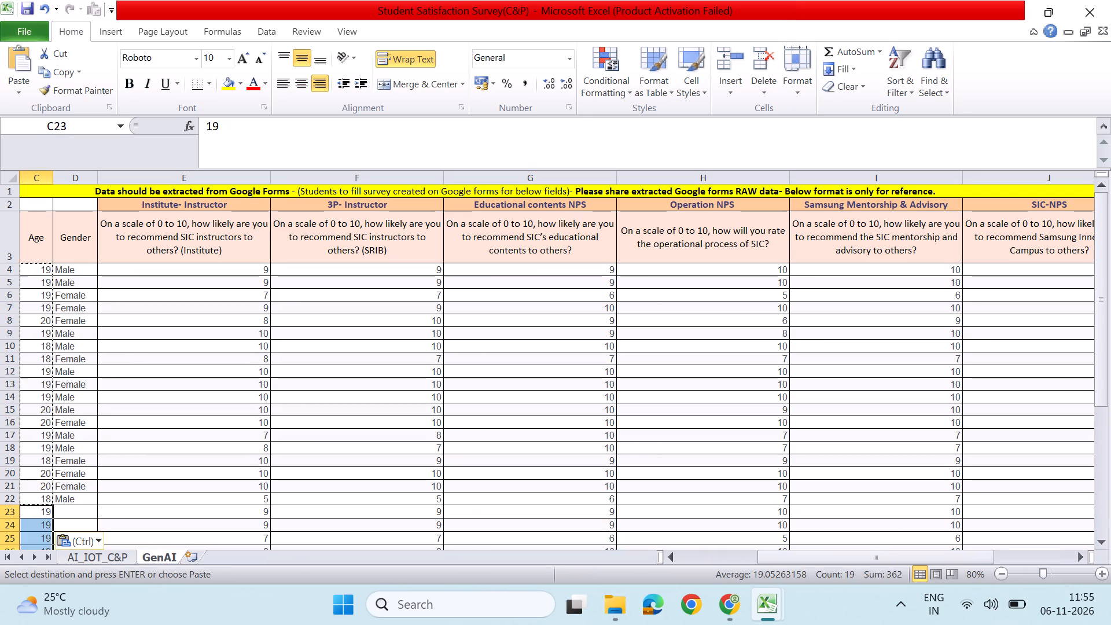
double_click(186, 464)
left_click(225, 489)
Check the extended survey rows, and delete the AI_IOT_C&P sheet so that only the GenAI sheet is kept.
scroll(225, 489, "down", 1)
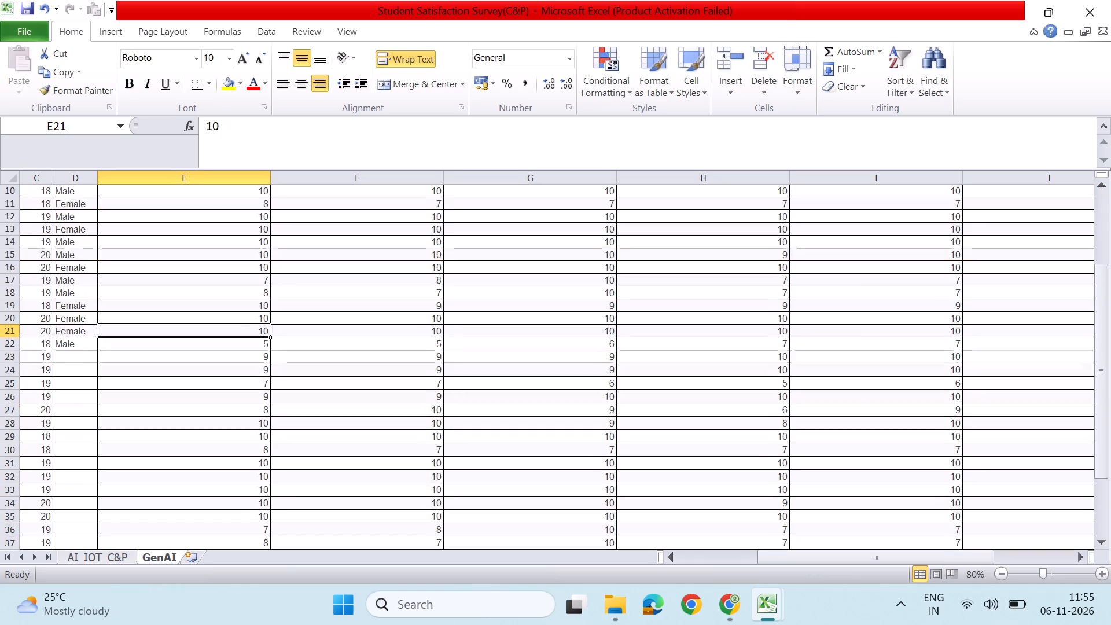
scroll(225, 489, "down", 2)
scroll(225, 489, "right", 7)
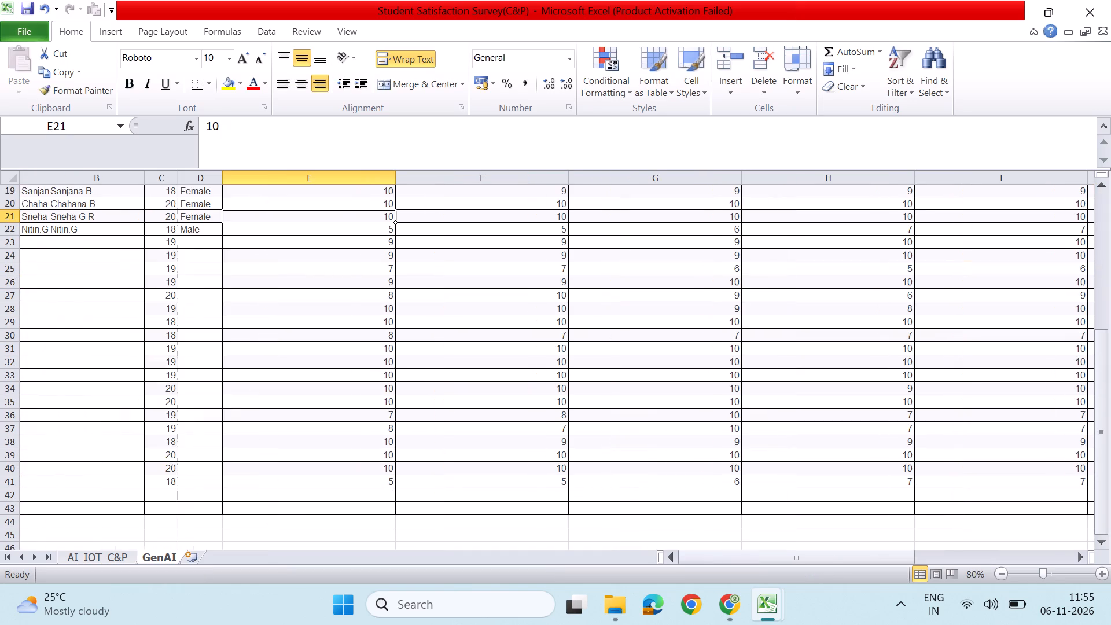
scroll(225, 489, "right", 3)
scroll(102, 472, "up", 1)
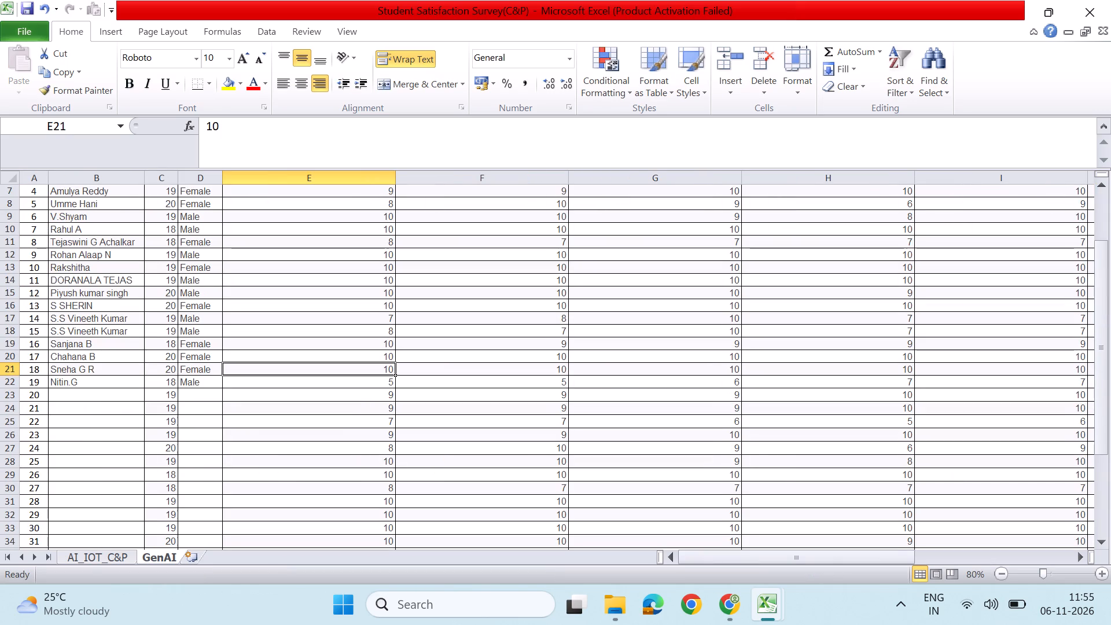
left_click(106, 558)
right_click(106, 558)
left_click(139, 396)
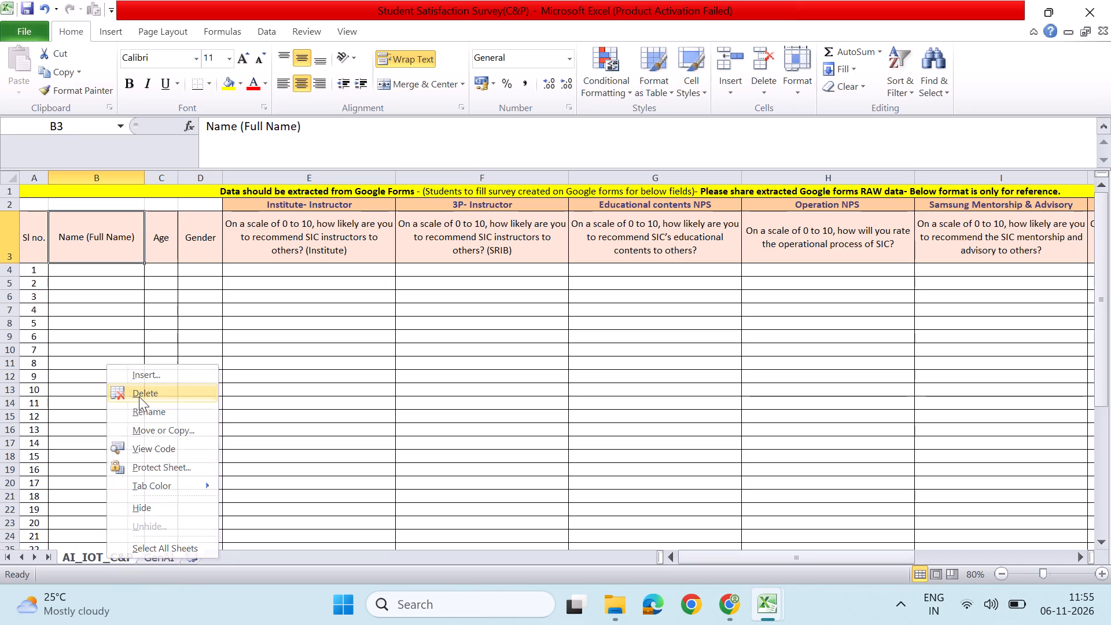
left_click(518, 337)
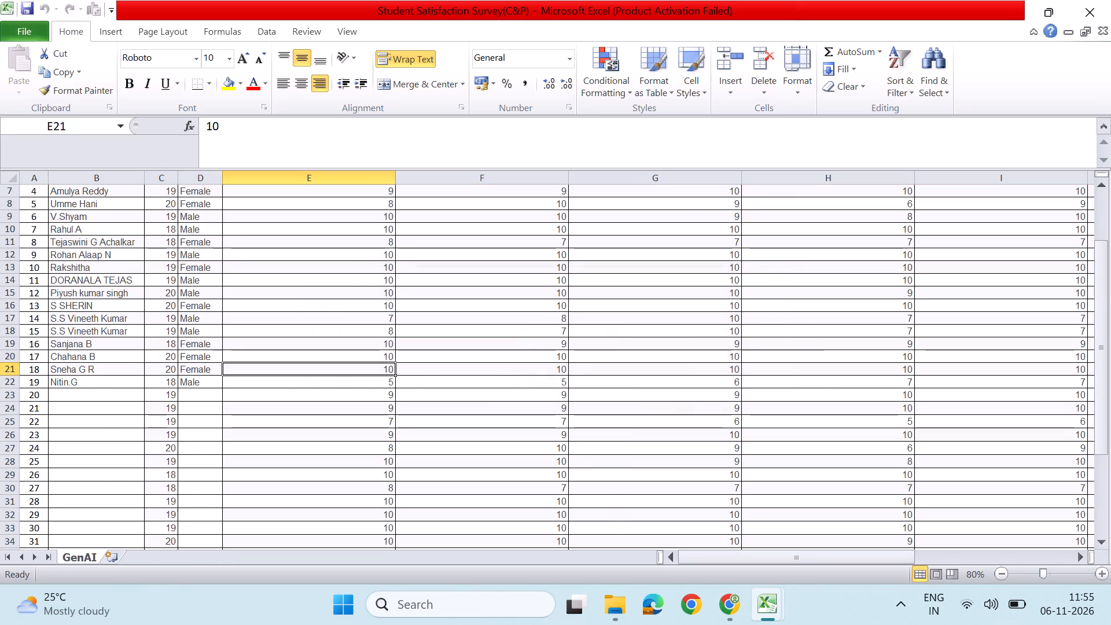
Delete row 1, which holds the yellow note about extracting data from Google Forms.
scroll(421, 416, "up", 4)
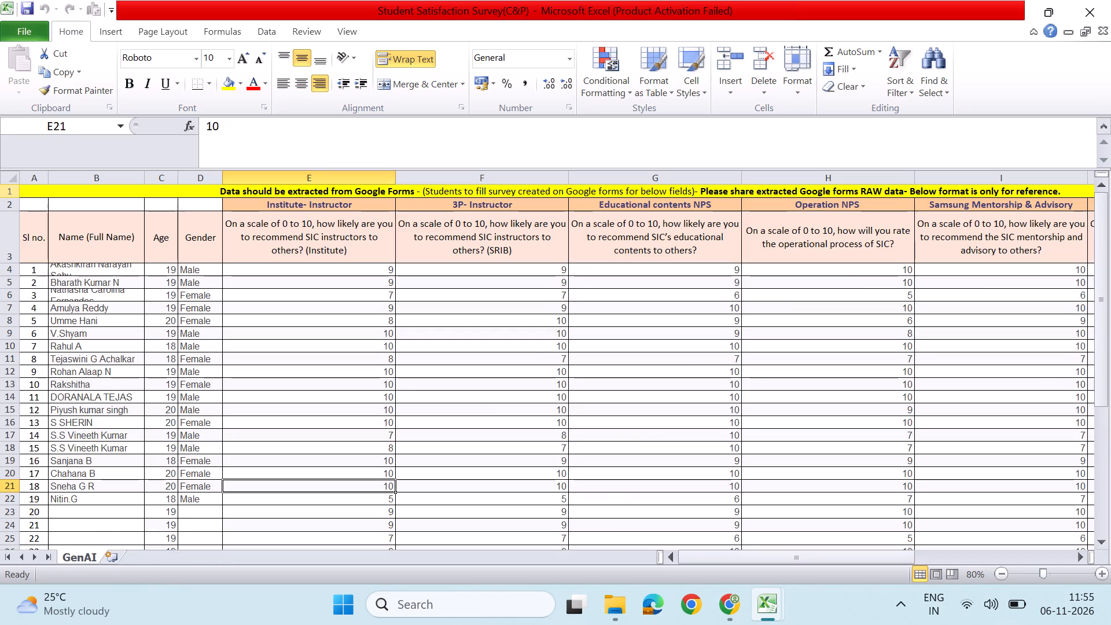
left_click(6, 192)
right_click(6, 192)
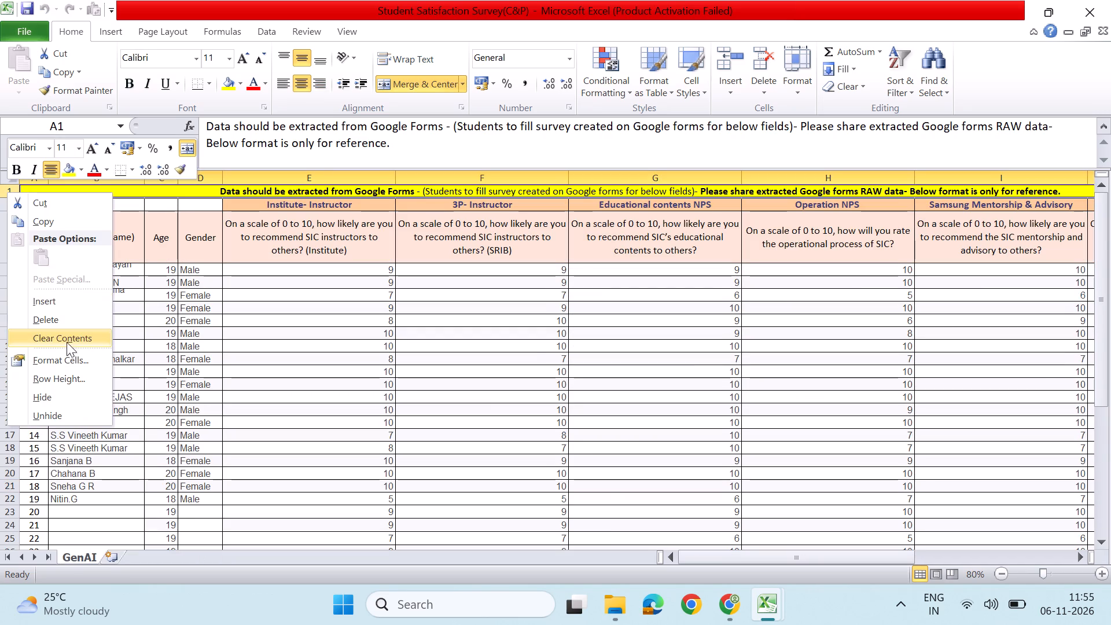
left_click(41, 323)
Switch to File Explorer and open the SIC C&P GEN AI ATTENDANCE workbook from the C&P folder.
key("alt+Tab")
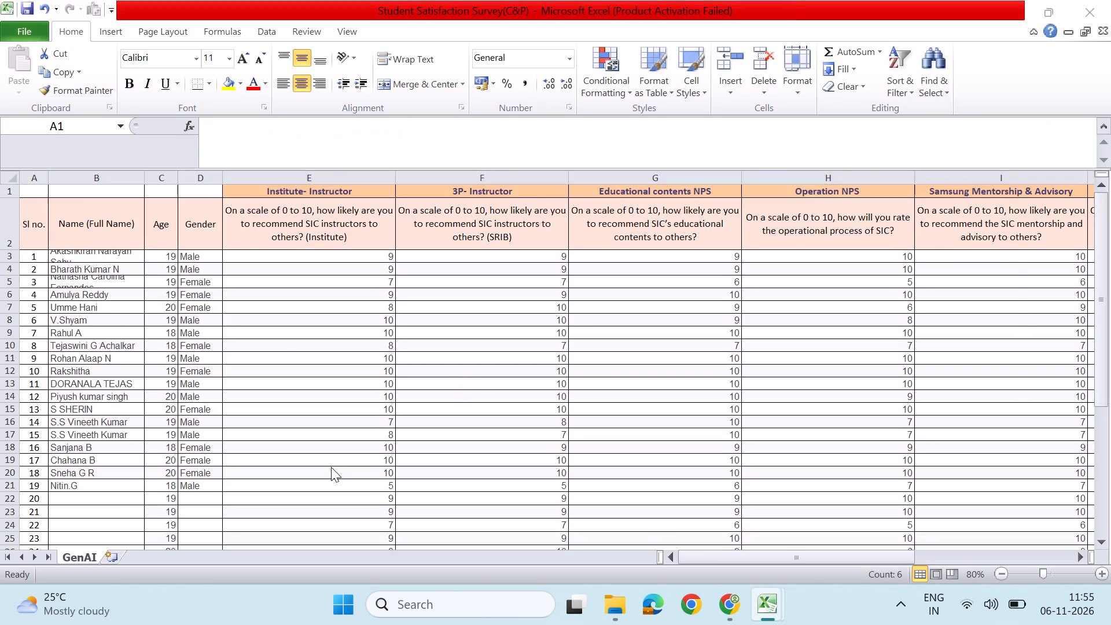
key("alt+Tab")
key("alt+Tab")
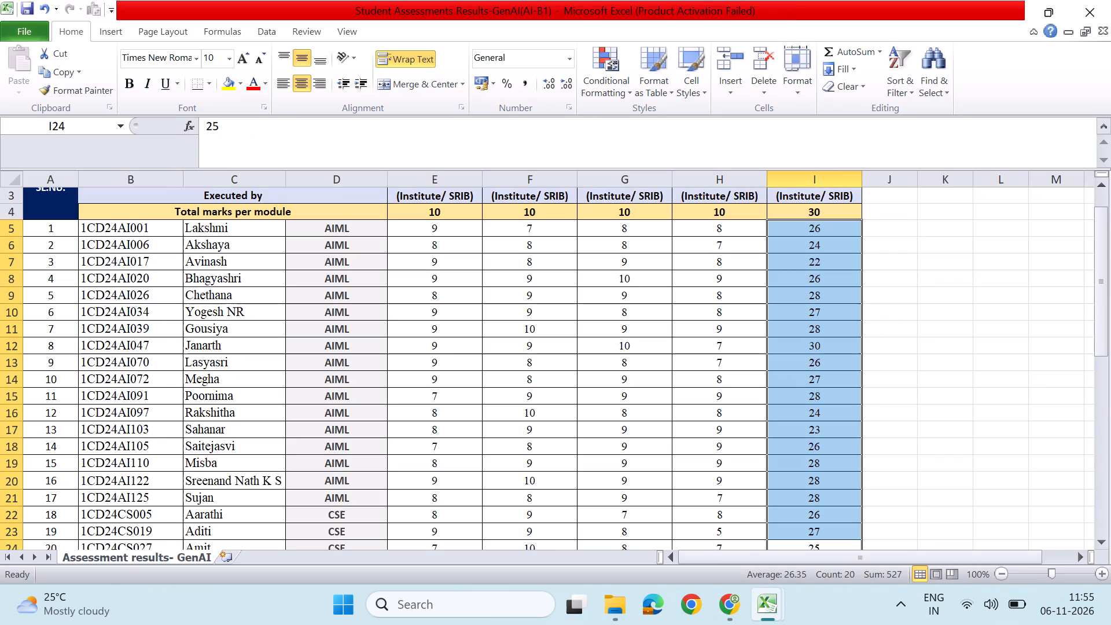
scroll(532, 413, "down", 1)
scroll(532, 413, "up", 2)
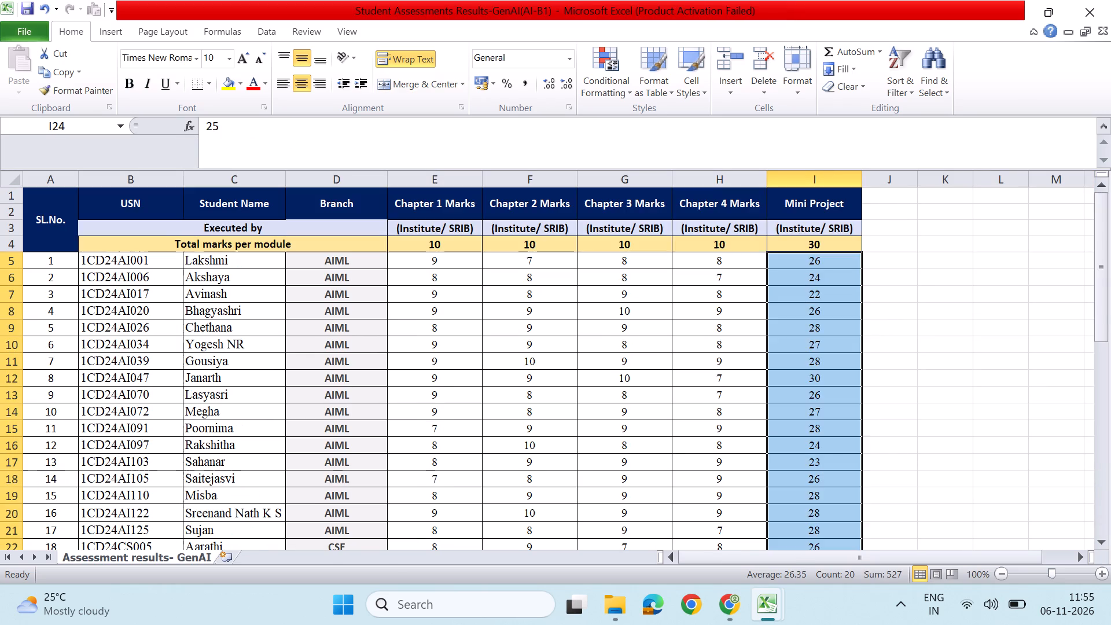
key("alt+Tab")
key("alt+Tab")
key("alt+Tab")
key("alt+Tab")
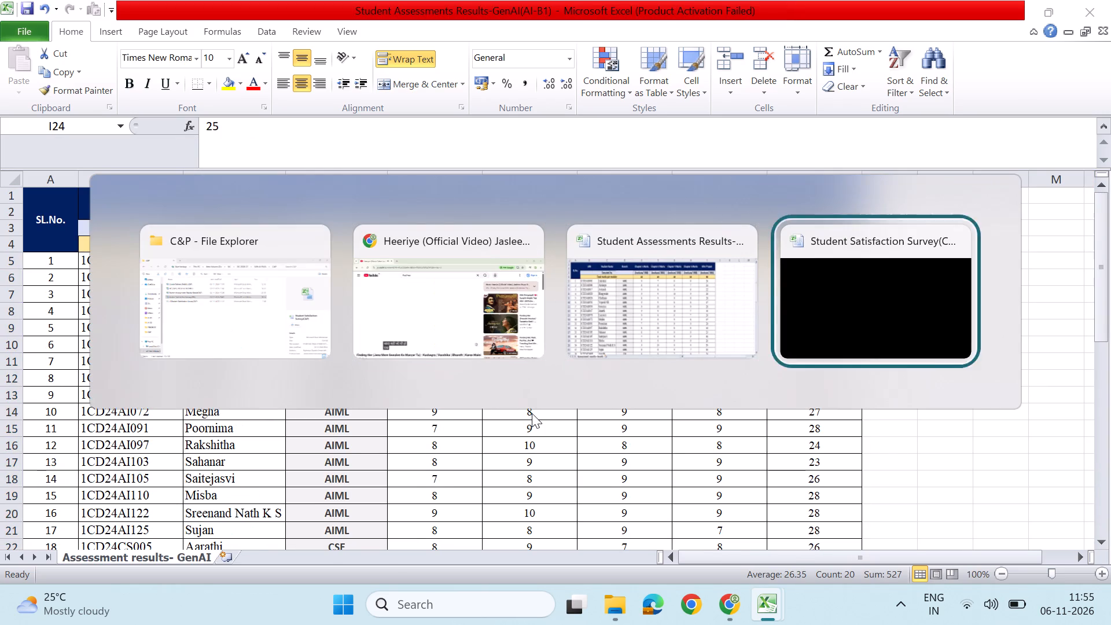
key("alt+Tab")
key("alt+Tab")
key("alt+Tab")
key("alt+Tab")
key("alt+Tab")
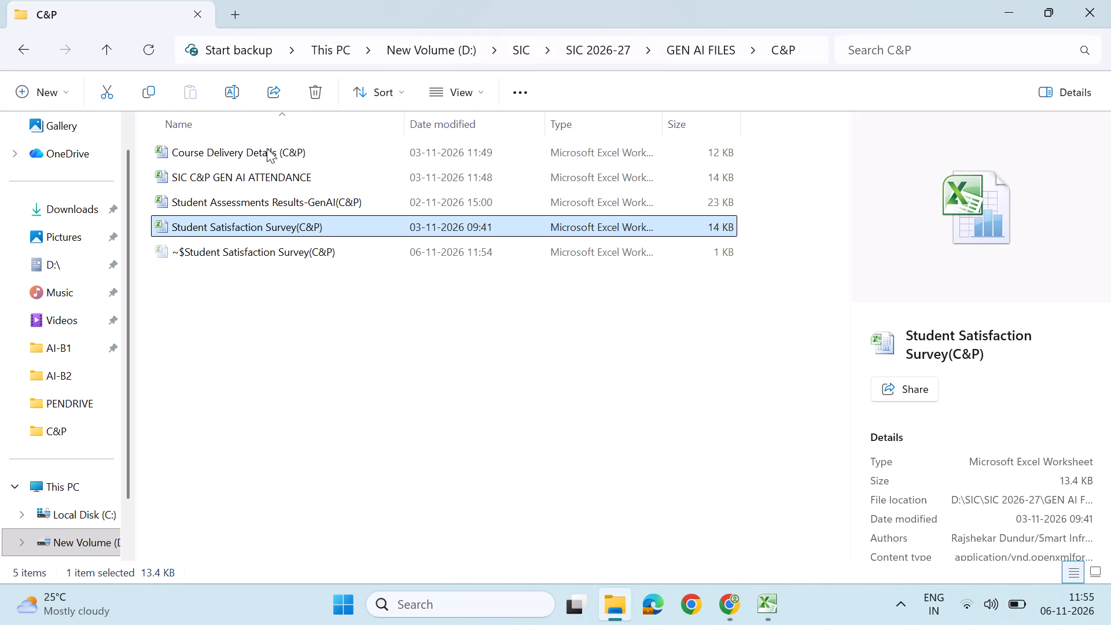
double_click(268, 179)
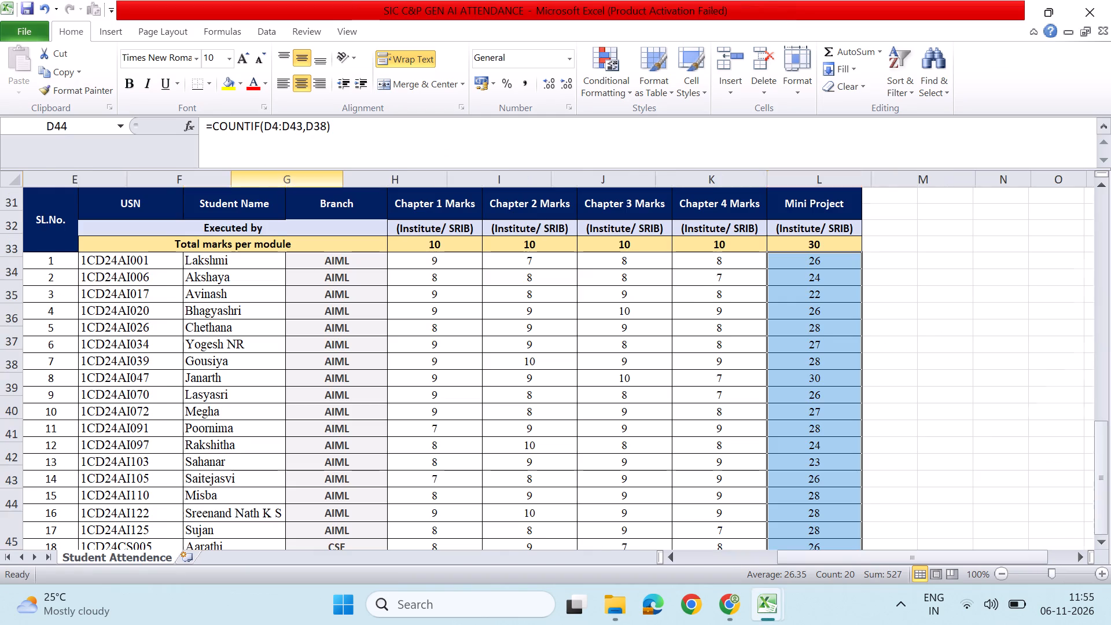
Copy the student names in C4:C43 of the attendance sheet and paste them as values into the satisfaction survey from B3.
scroll(260, 296, "right", 4)
scroll(260, 296, "up", 5)
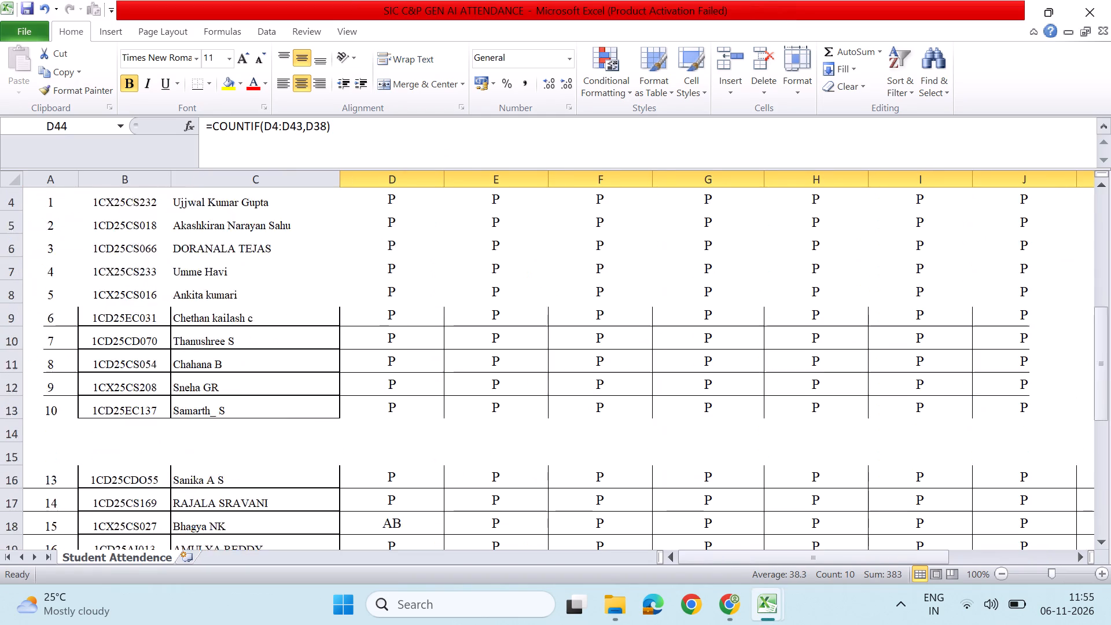
left_click(249, 298)
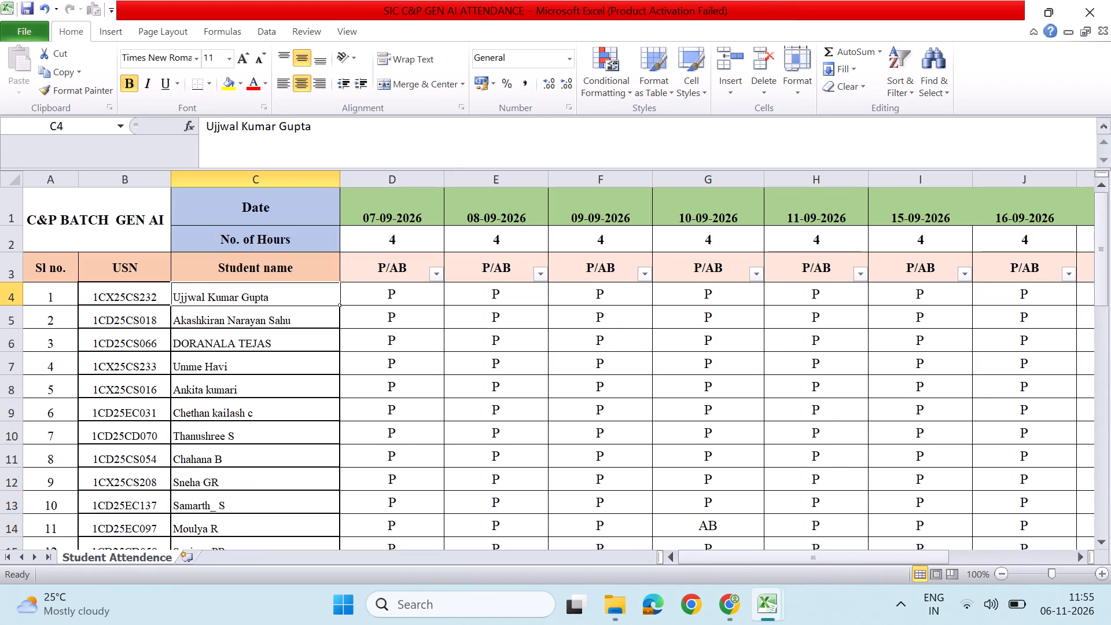
key("ctrl+shift+Down")
key("ctrl+c")
key("alt+Tab")
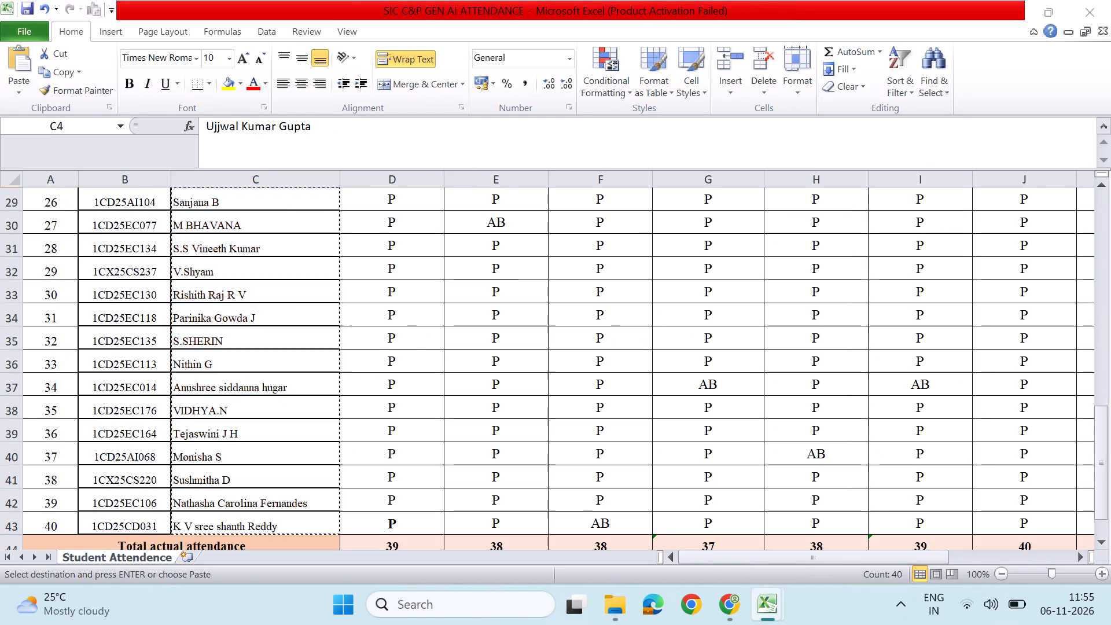
key("alt+Tab")
key("alt+Tab")
key("alt+Tab")
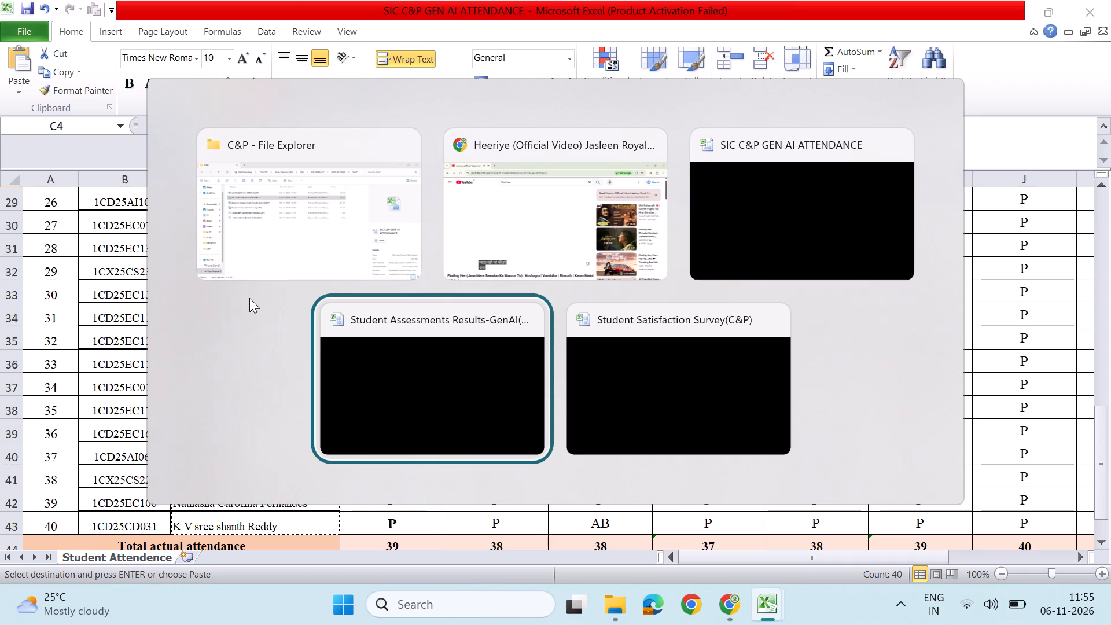
key("alt+Tab")
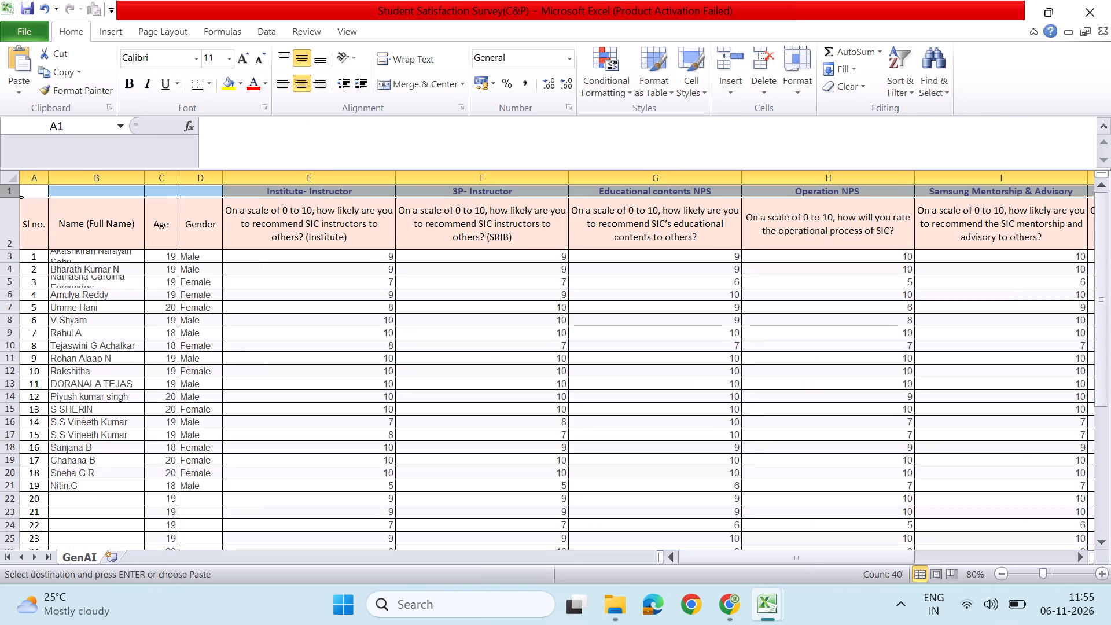
scroll(91, 267, "up", 2)
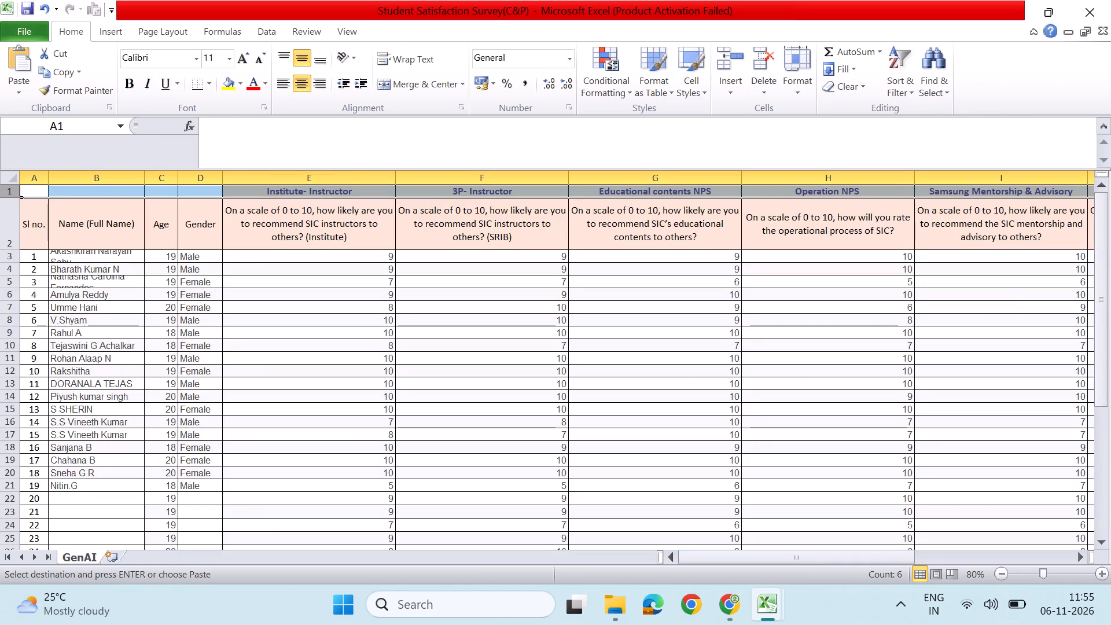
left_click(102, 256)
right_click(102, 256)
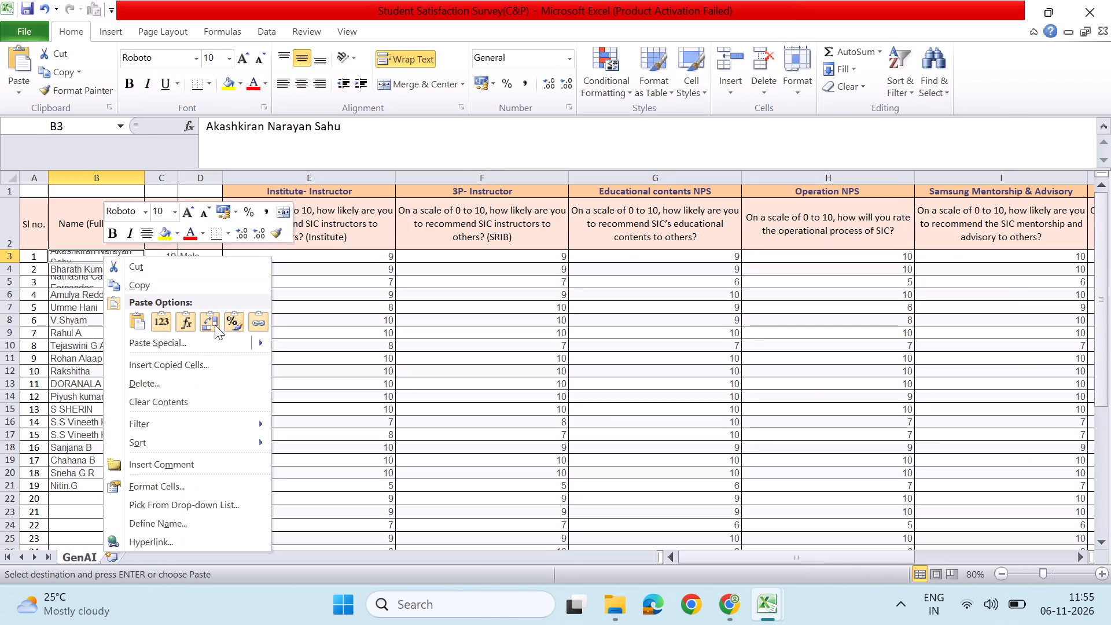
left_click(159, 317)
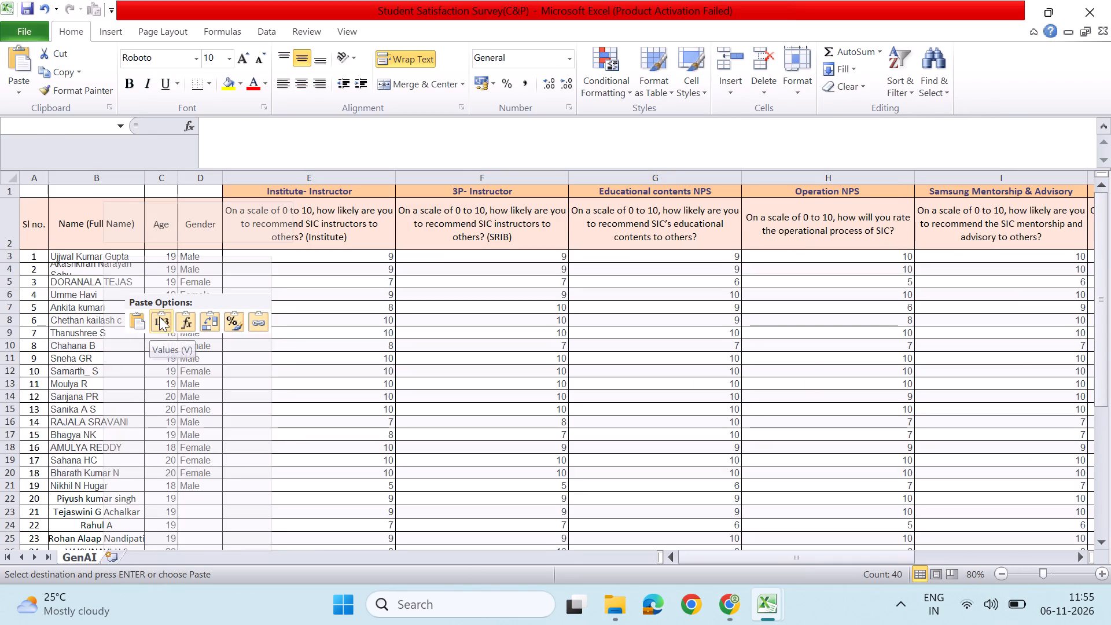
Check the pasted name list and auto-fit the width of the Name (Full Name) column.
scroll(204, 421, "down", 1)
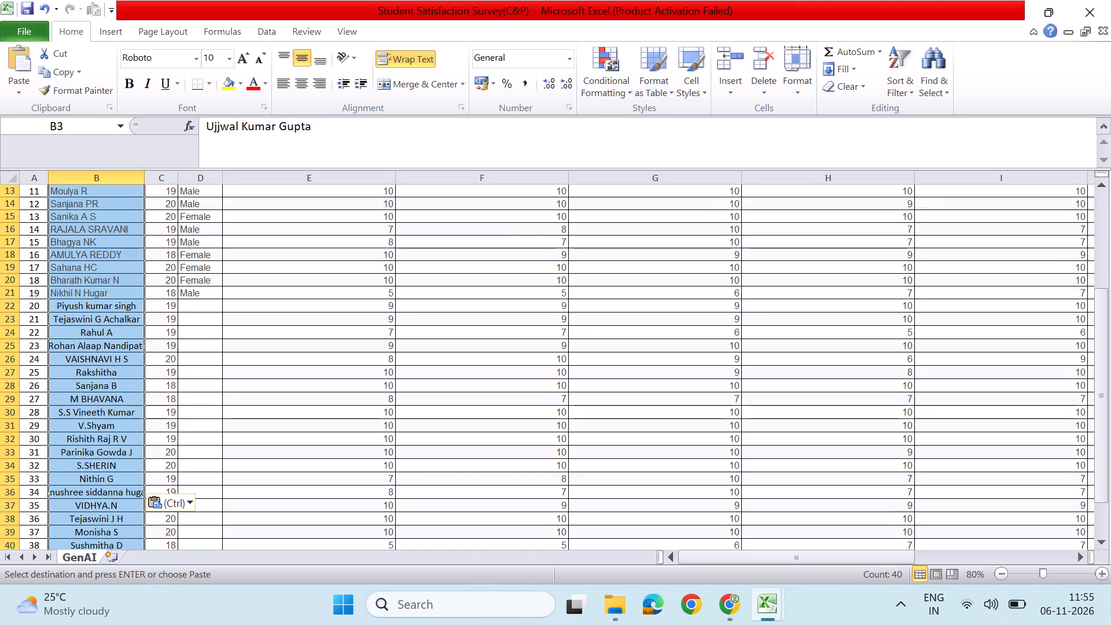
scroll(204, 421, "down", 1)
left_click(236, 335)
scroll(169, 363, "up", 2)
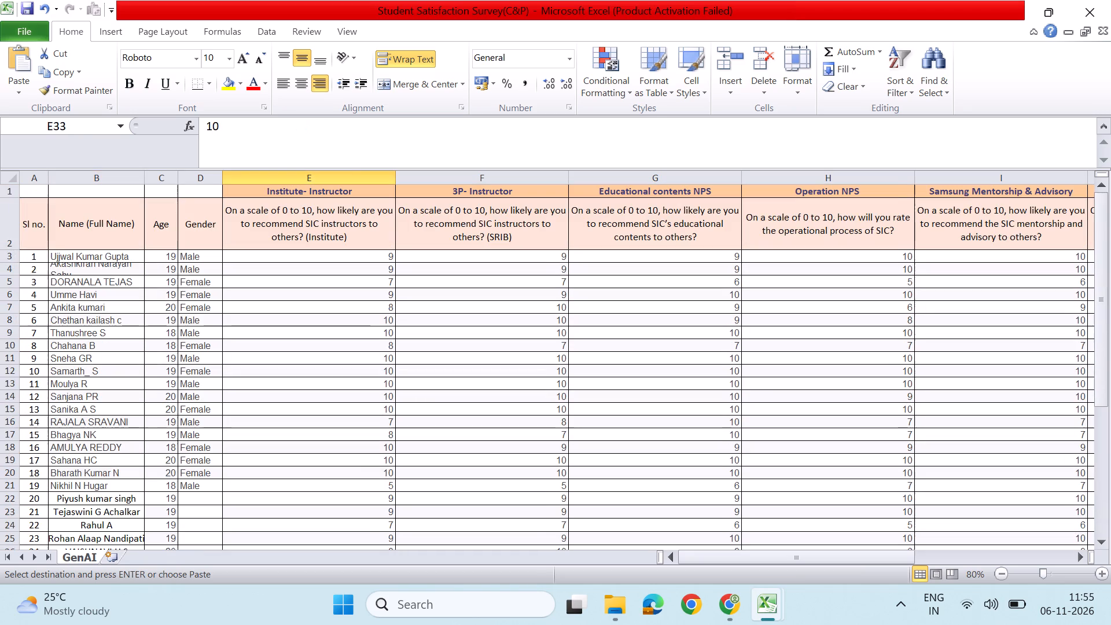
double_click(146, 177)
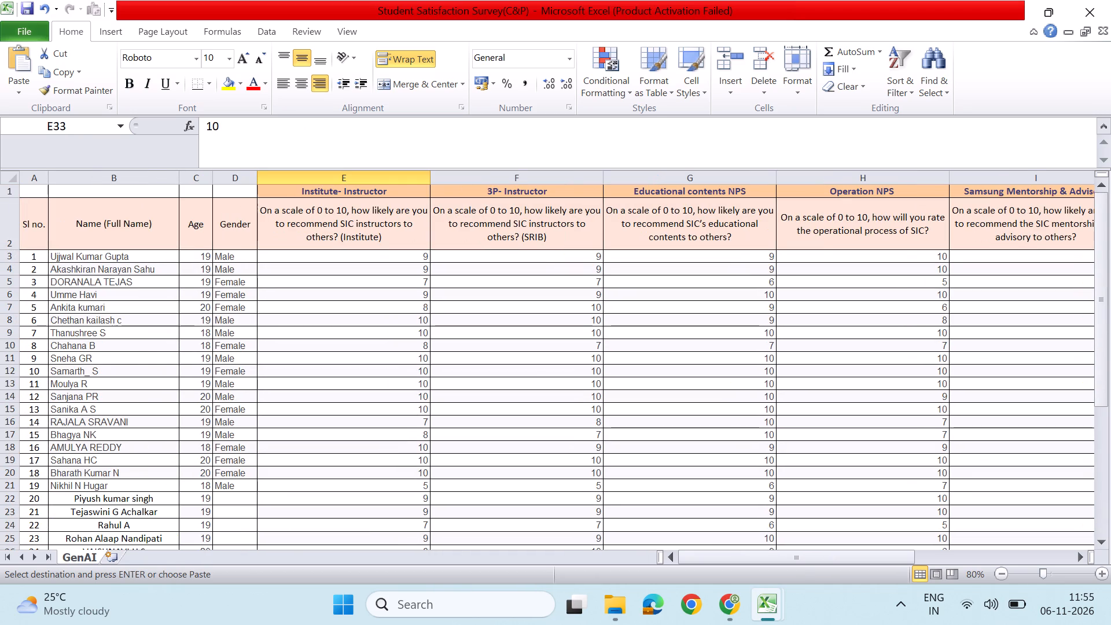
Left-align the student names from B22 down to the end of the list.
scroll(110, 354, "down", 1)
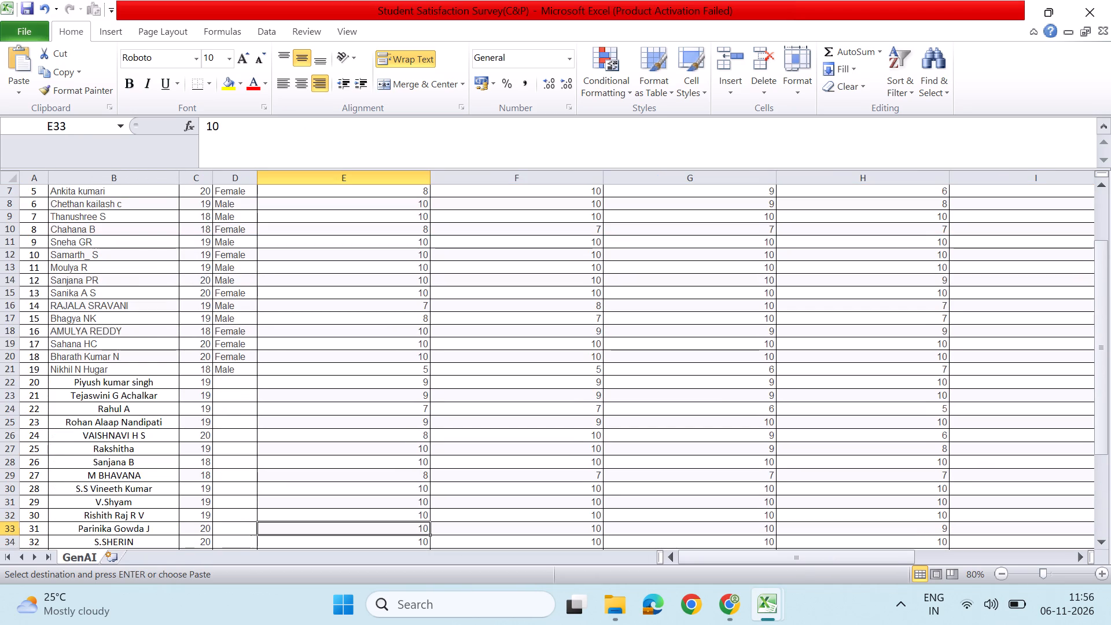
left_click(102, 381)
key("ctrl+shift+Down")
scroll(215, 492, "up", 2)
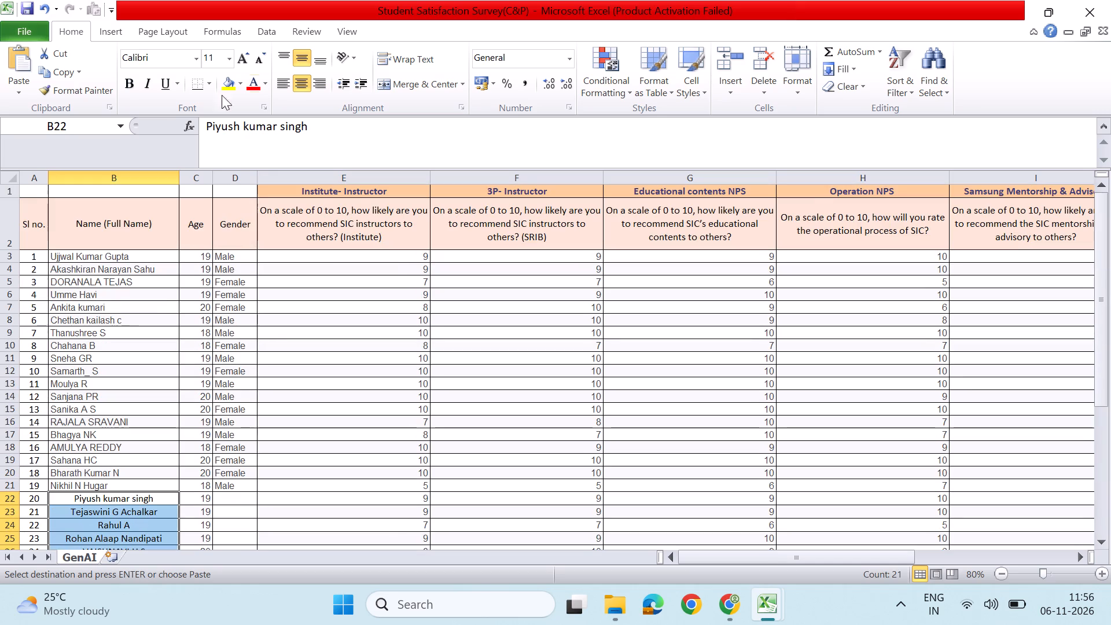
left_click(285, 78)
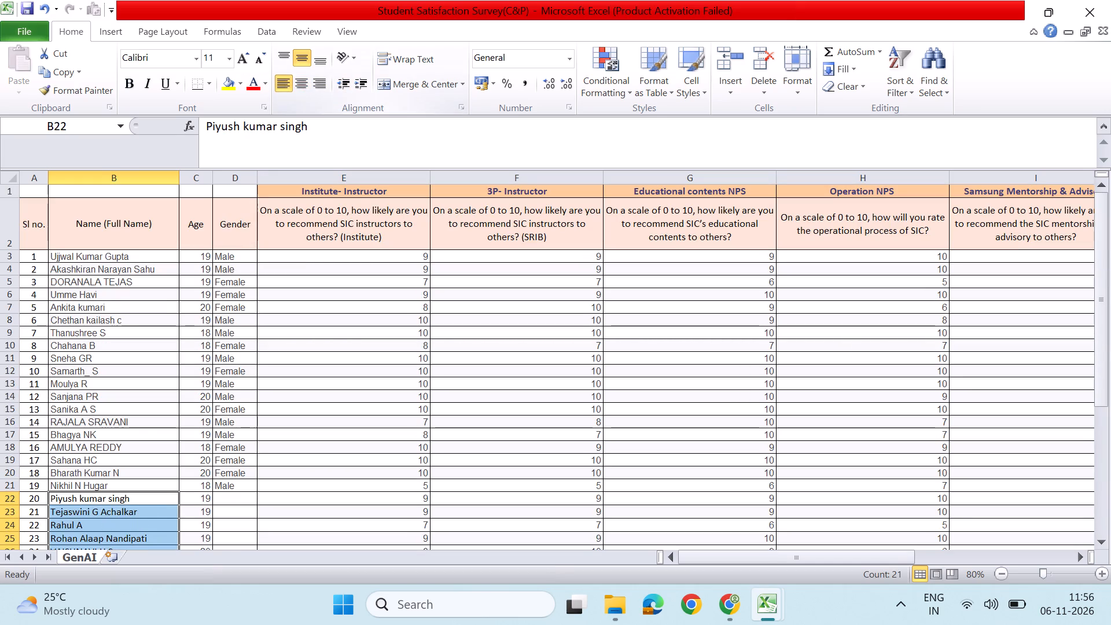
scroll(329, 341, "down", 1)
scroll(329, 341, "up", 2)
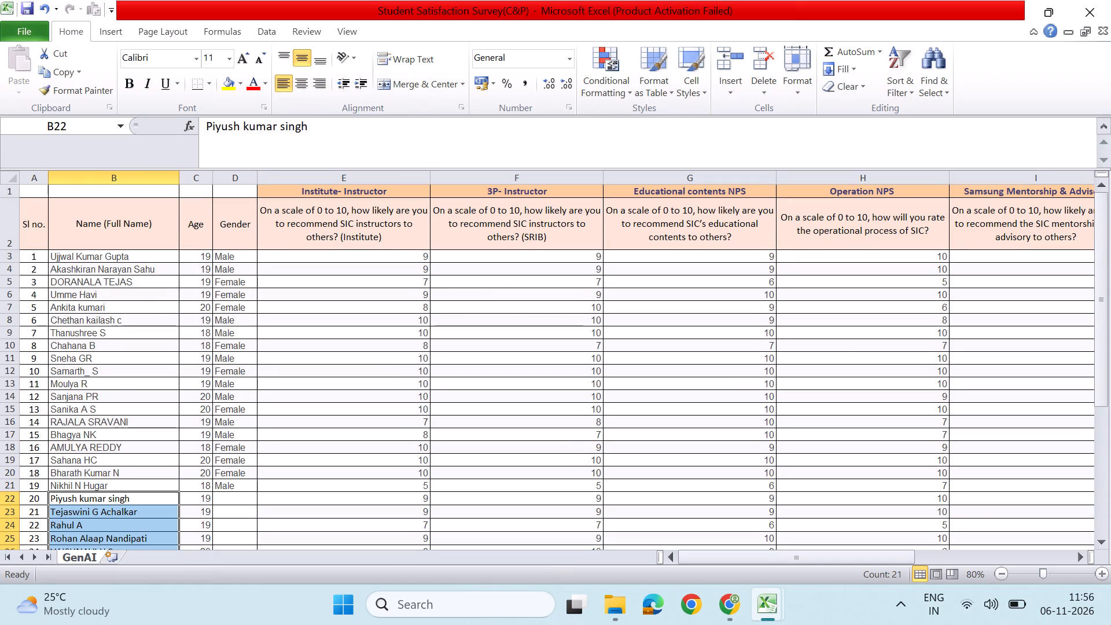
Change the gender in D5 to Male by copying the entry from D4.
left_click(226, 259)
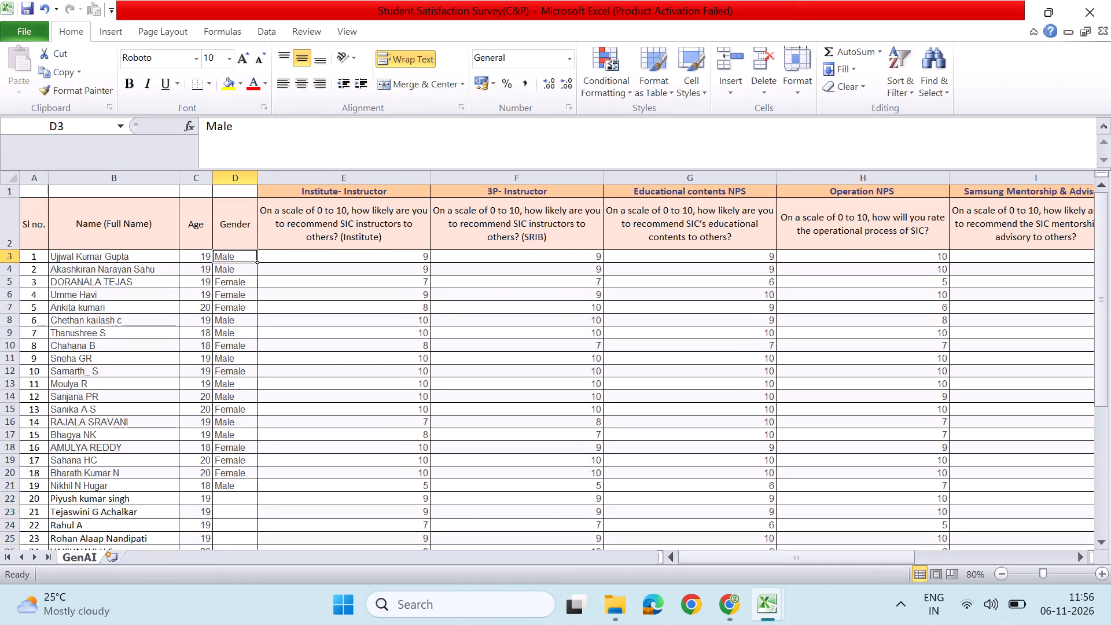
key("Down")
key("Down")
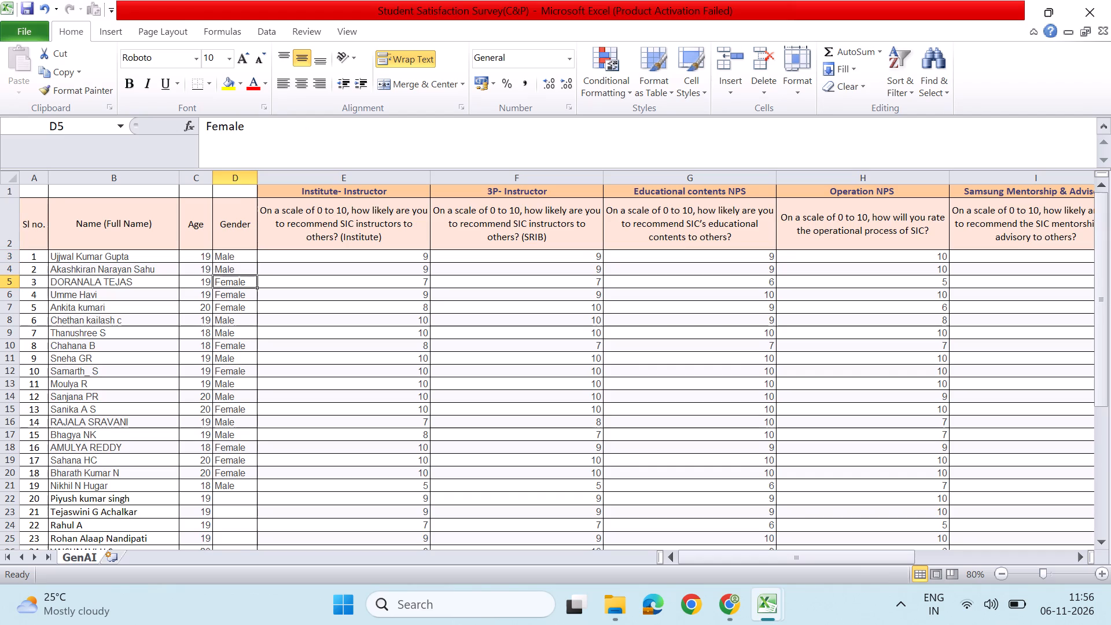
key("Up")
key("ctrl+c")
key("Down")
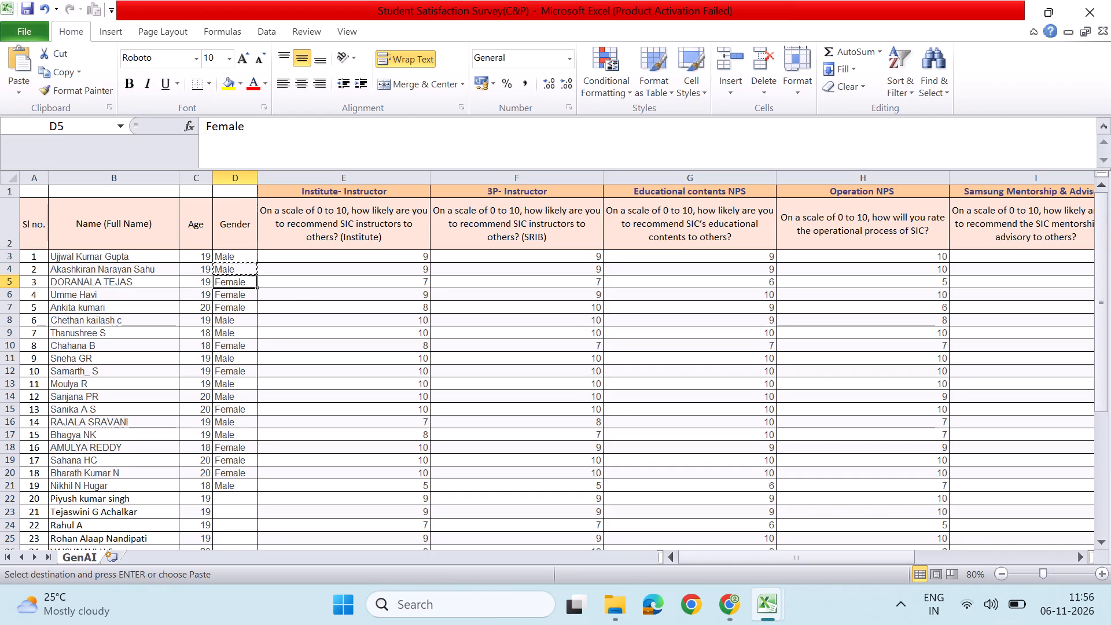
key("ctrl+v")
key("Down")
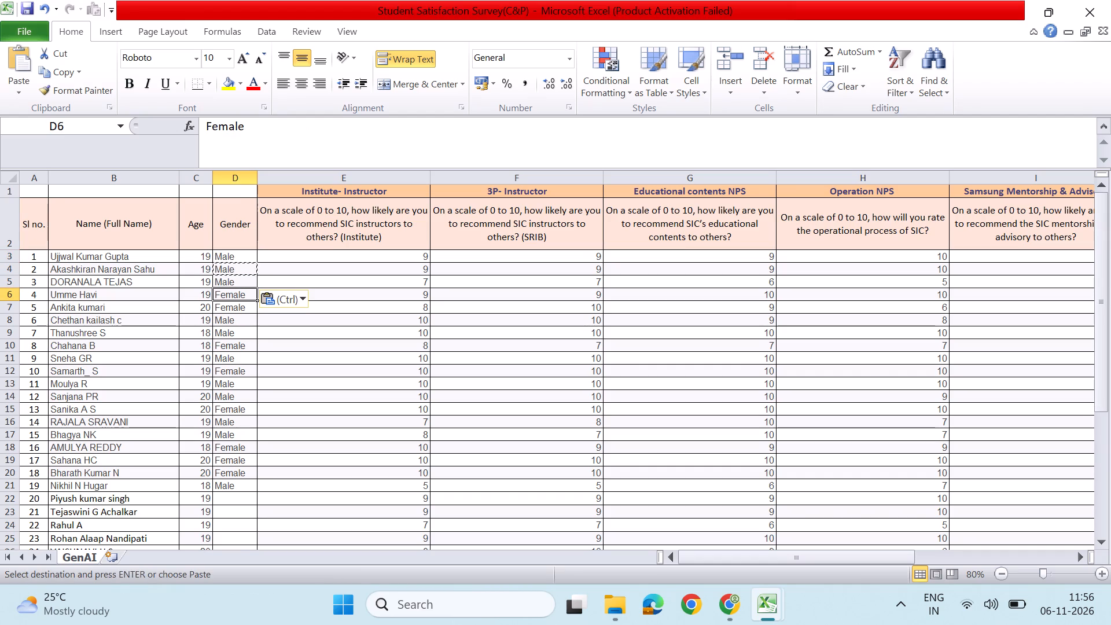
Check the genders below D6 and change the entry in D9 to Female.
key("Down")
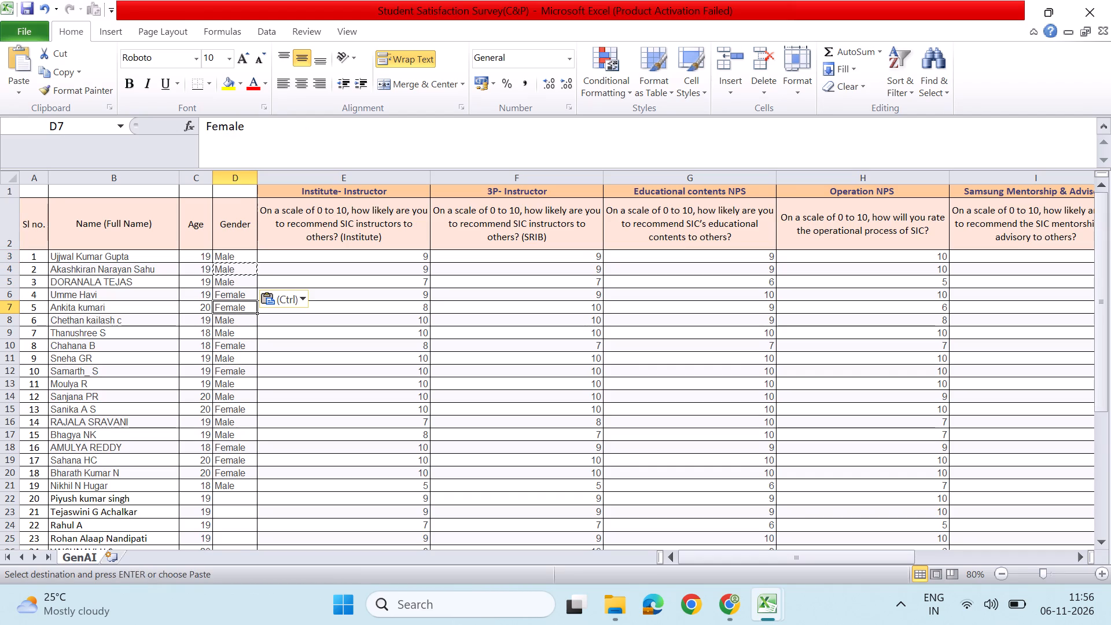
key("Down")
key("Down")
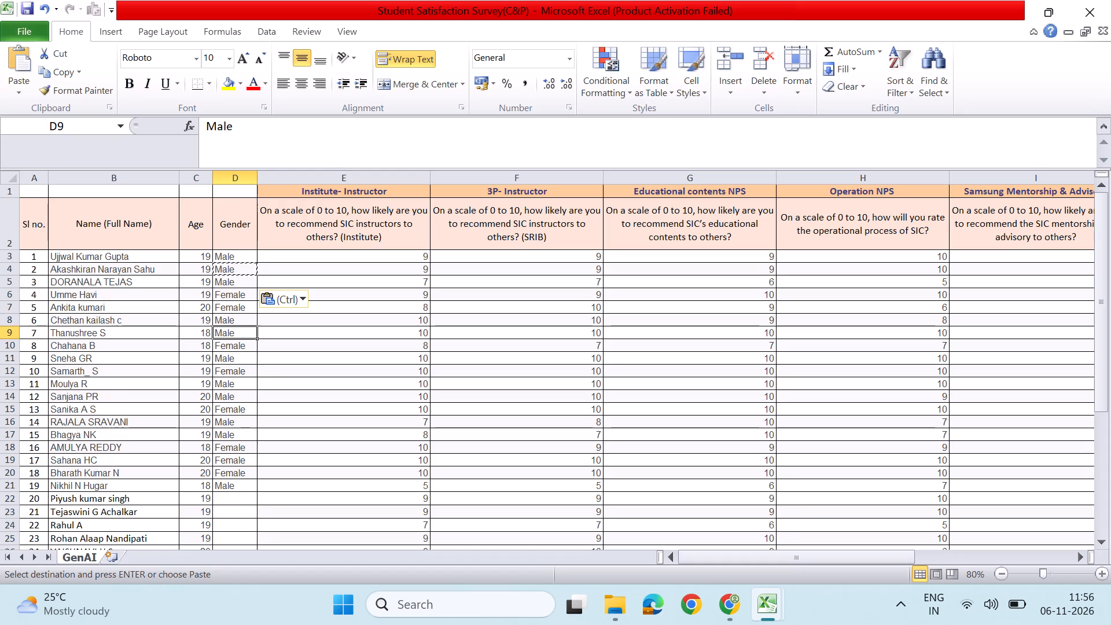
key("Down")
key("ctrl+c")
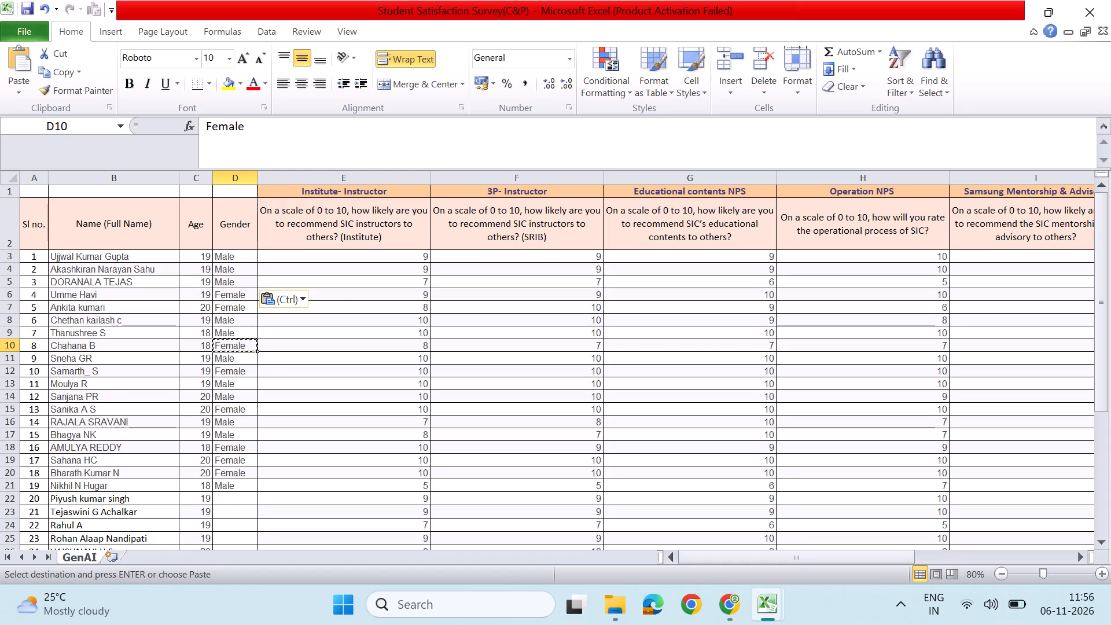
double_click(239, 332)
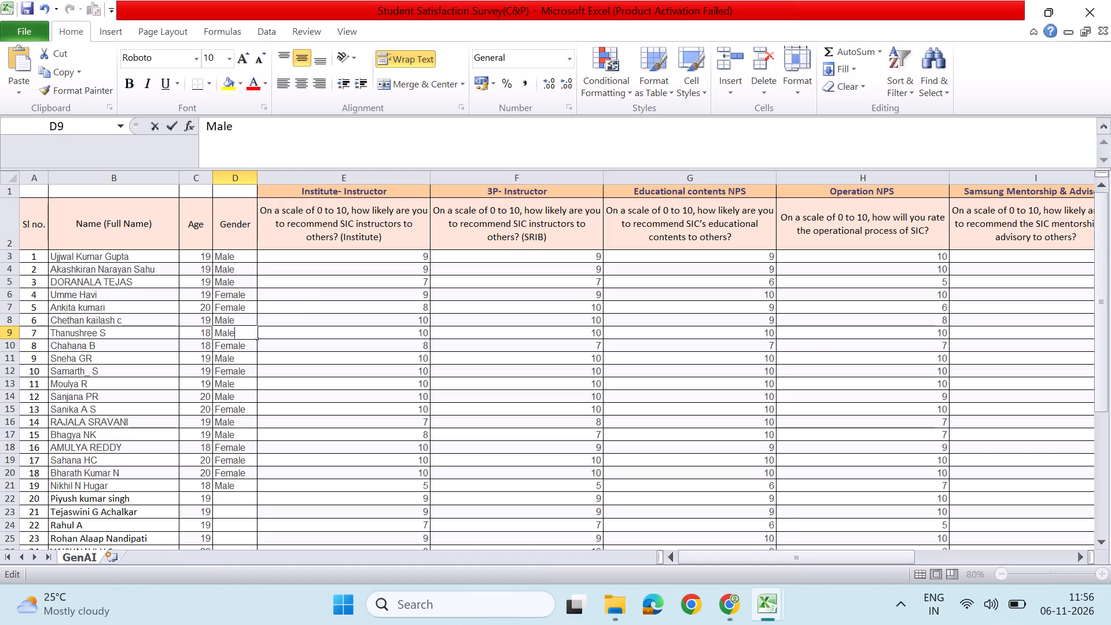
key("BackSpace")
key("BackSpace")
key("BackSpace")
key("BackSpace")
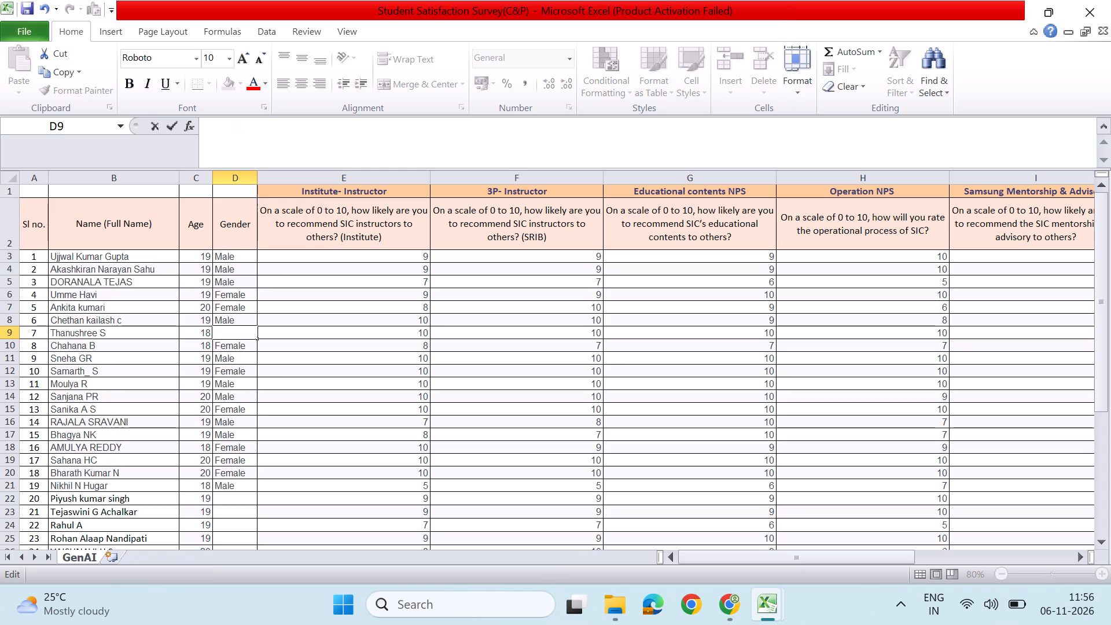
key("e")
key("Tab")
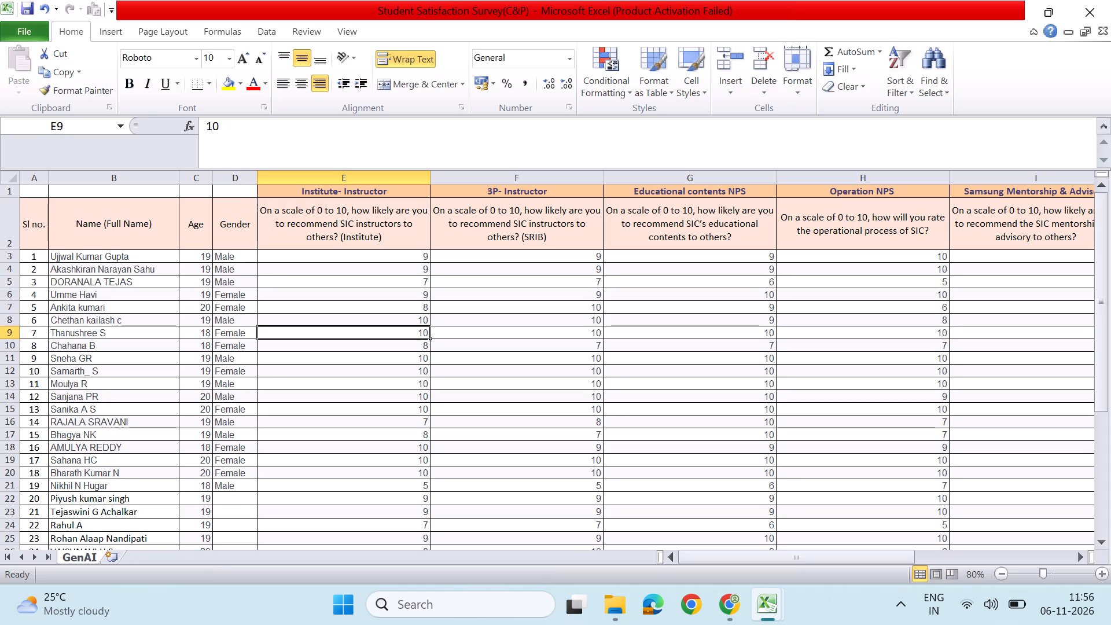
Change the gender in D11 to Female and the gender in D12 to Male.
left_click(234, 347)
key("Right")
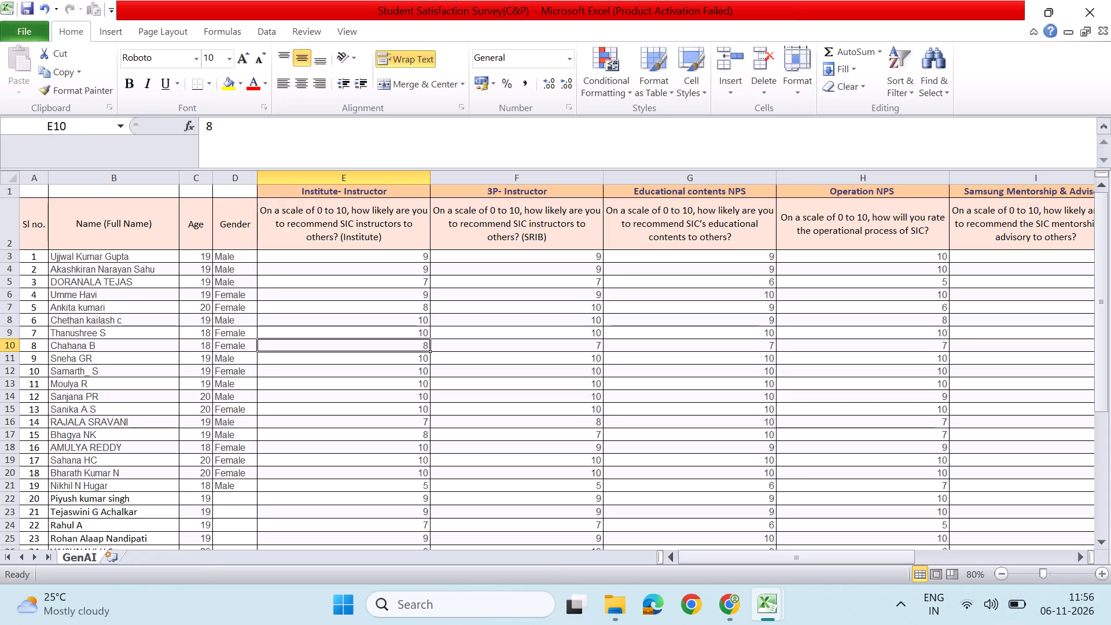
key("Down")
key("Left")
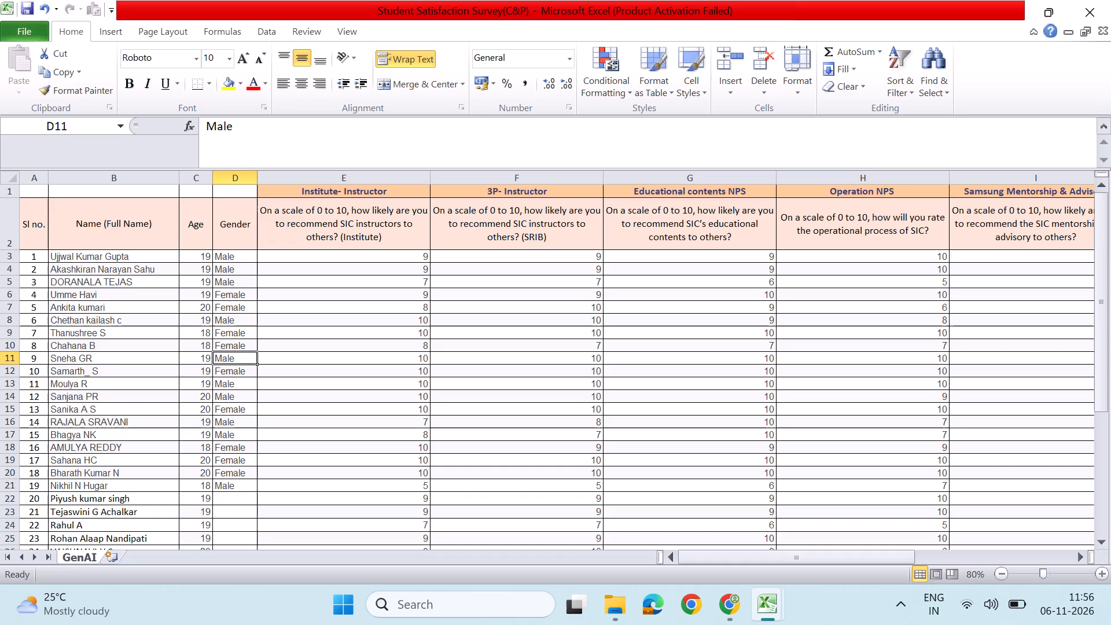
key("f")
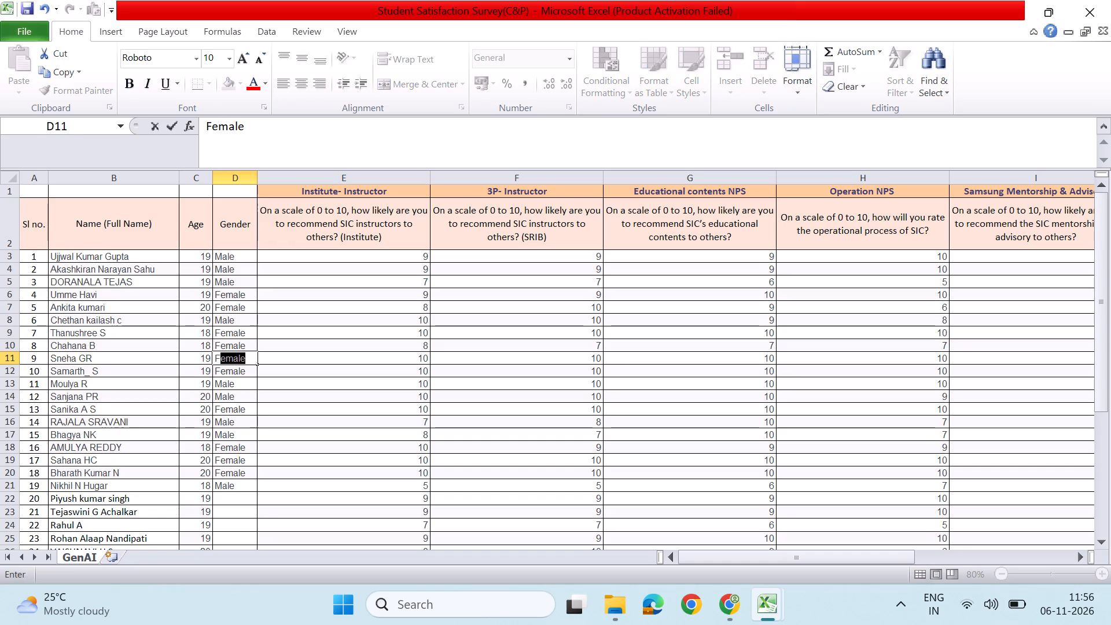
key("Tab")
key("Down")
key("Left")
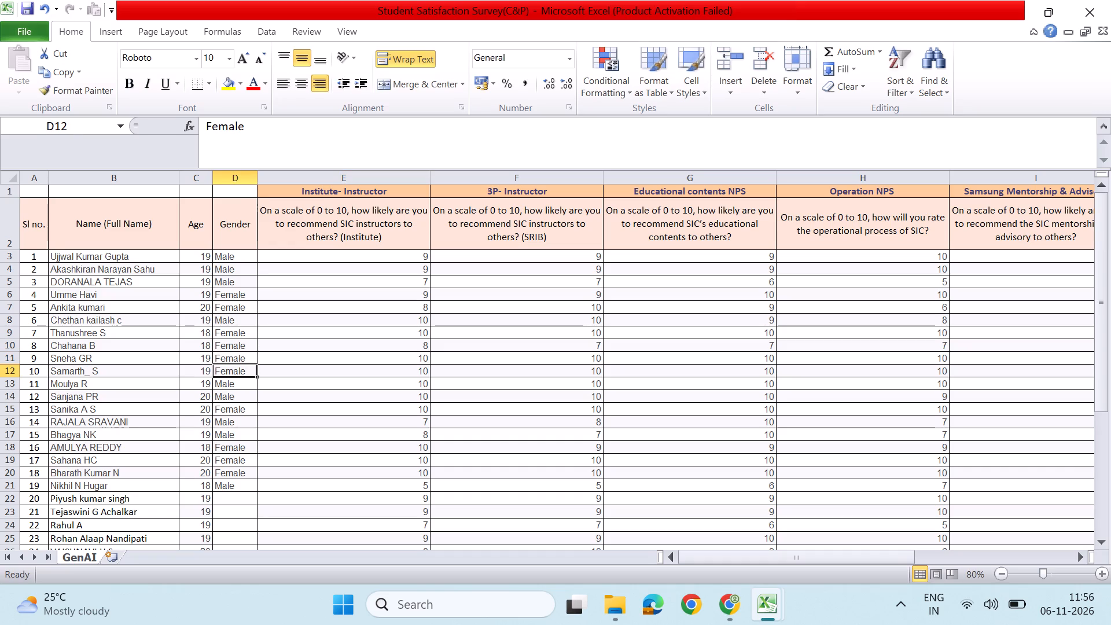
key("m")
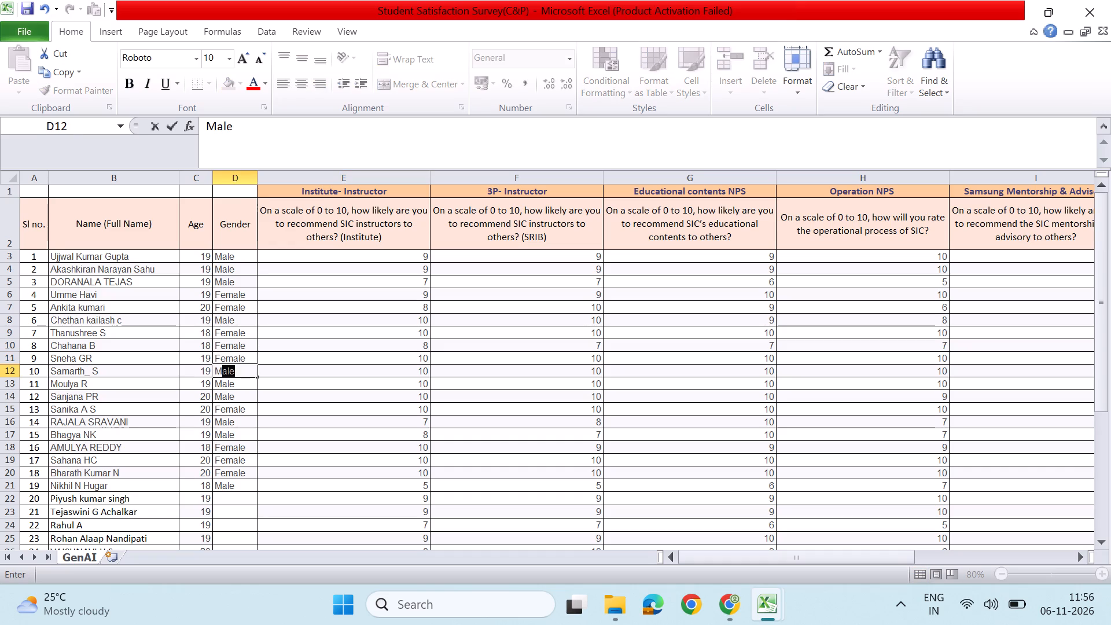
key("Down")
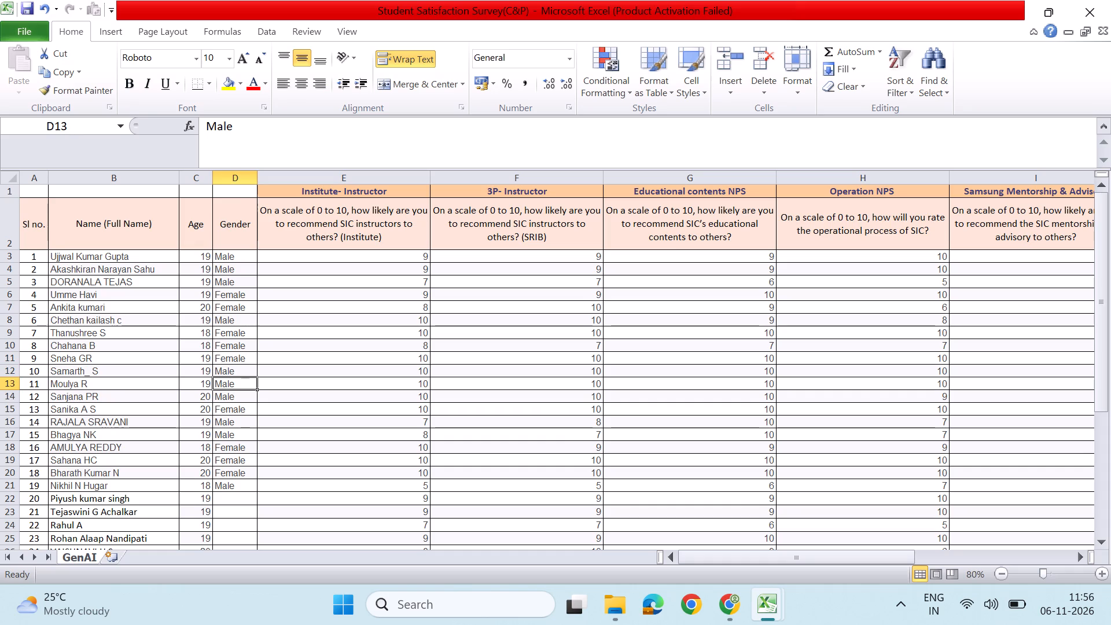
Enter Female as the gender for every student from D13 through D18.
key("f")
key("Down")
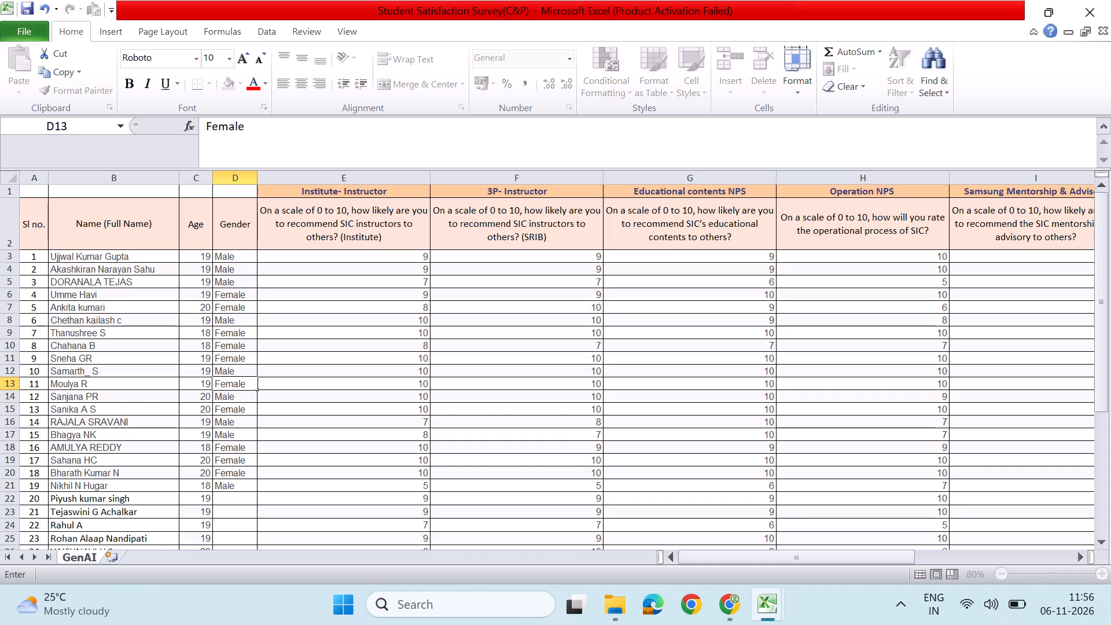
key("f")
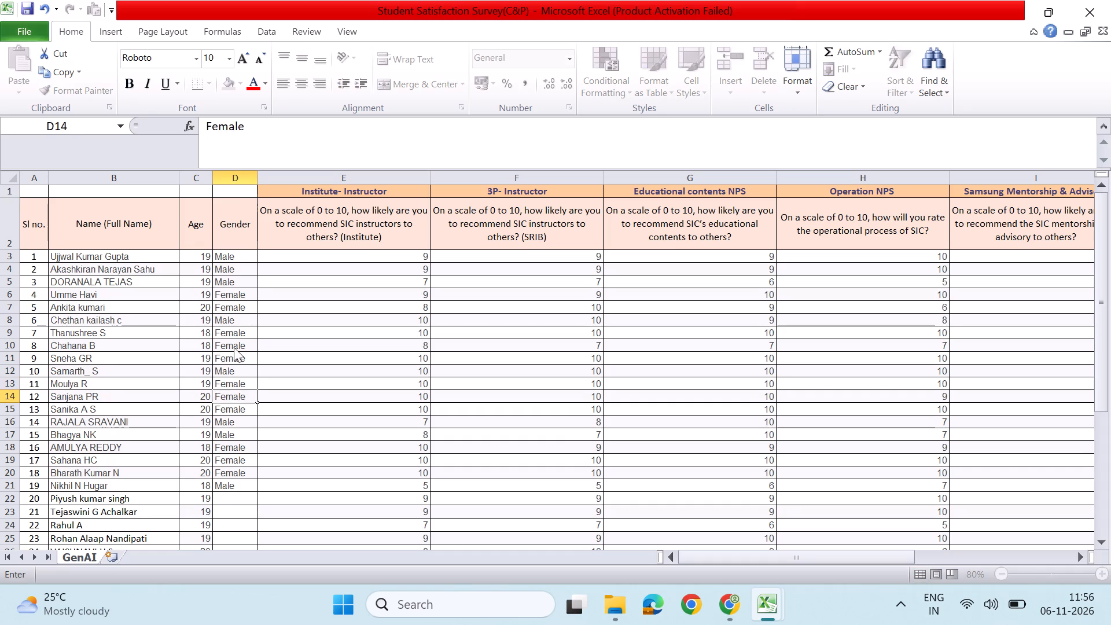
key("Down")
key("f")
key("Down")
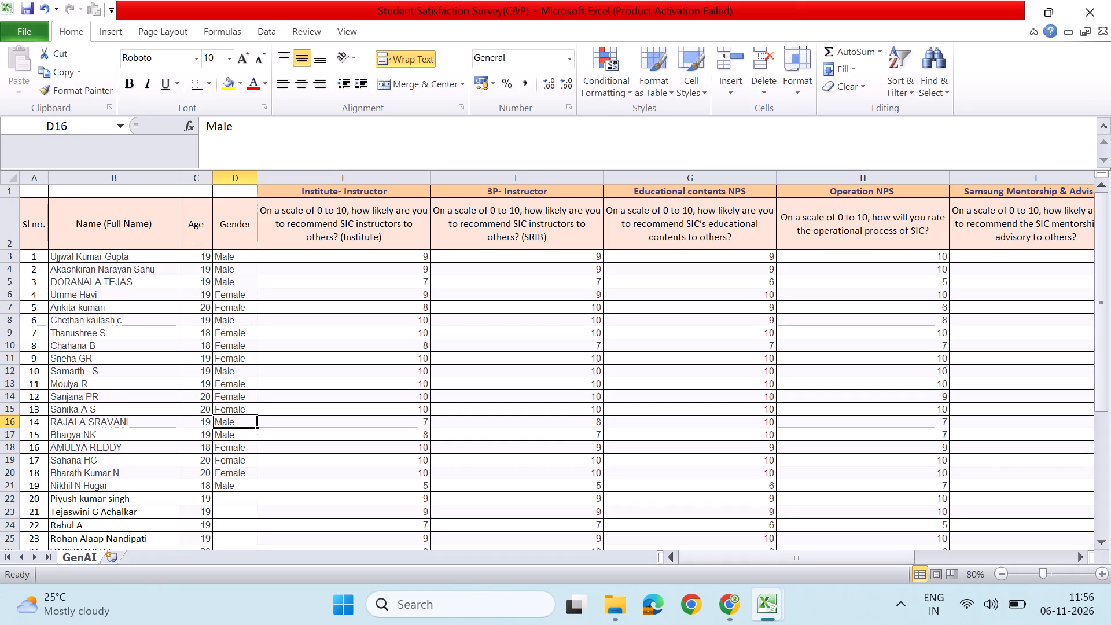
key("f")
key("Down")
key("f")
key("Down")
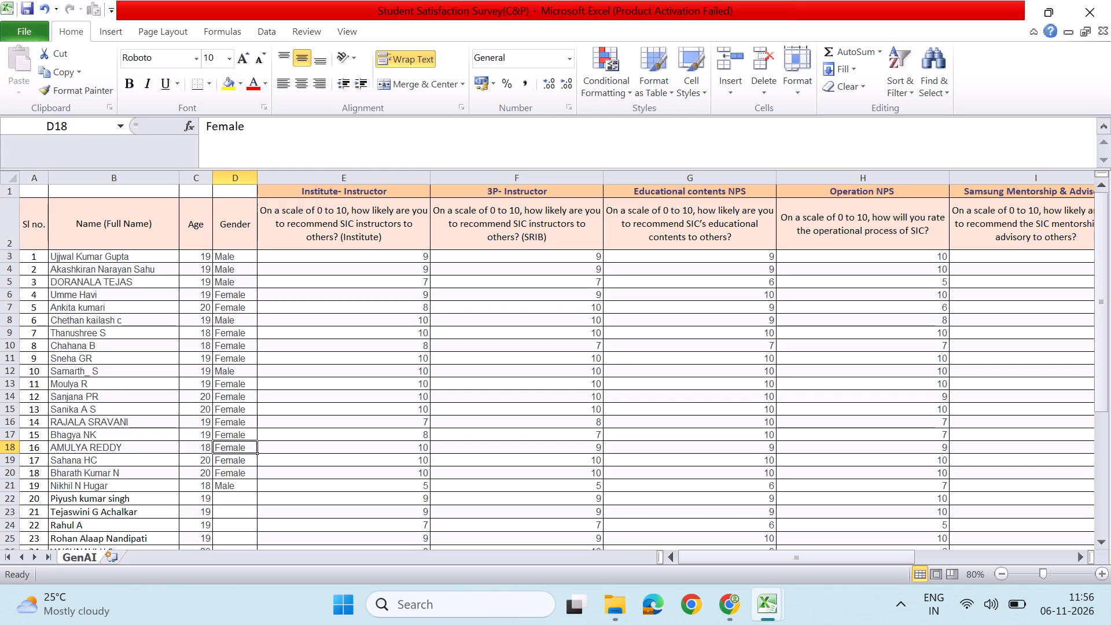
key("f")
key("Down")
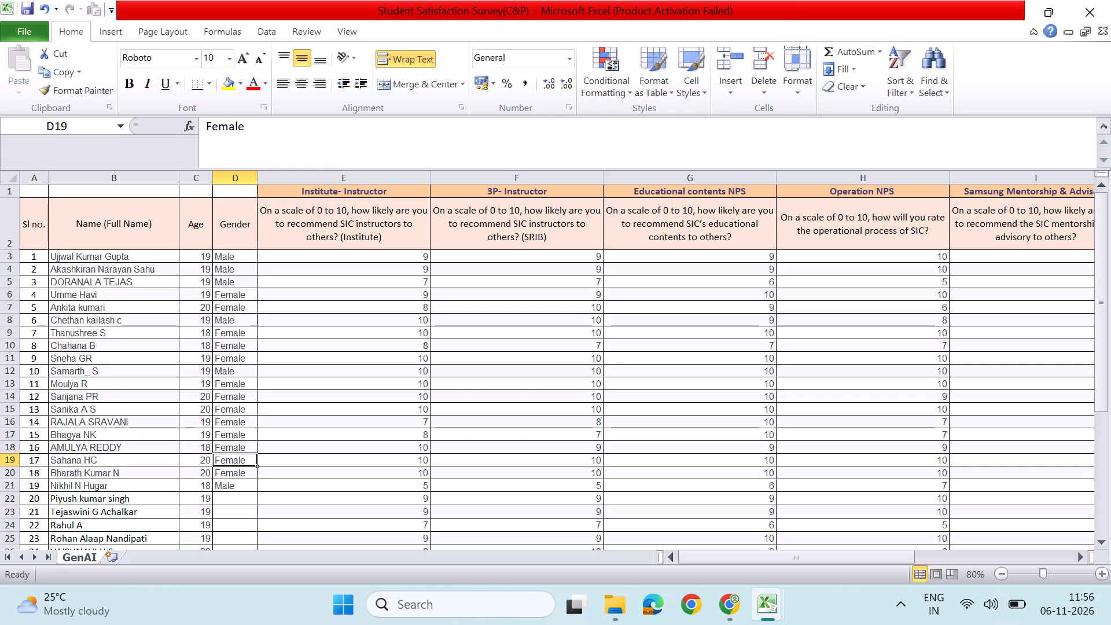
Change the gender in D20 to Male.
key("Down")
key("m")
key("Down")
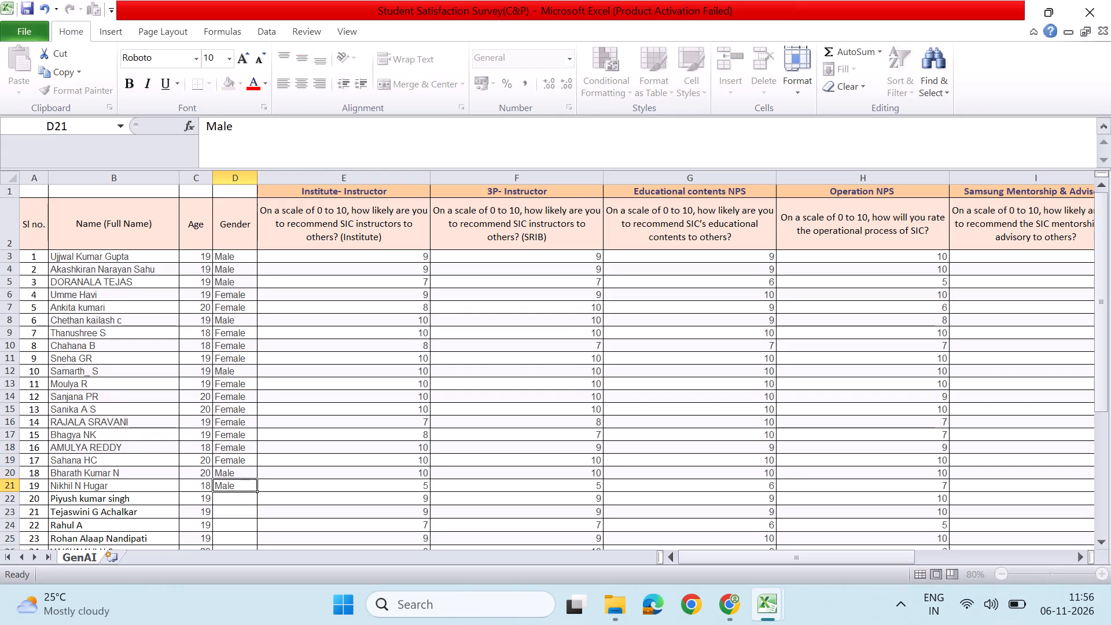
Fill the empty gender cells D22 to D26 with Male, Female, Male, Male and Female.
key("Down")
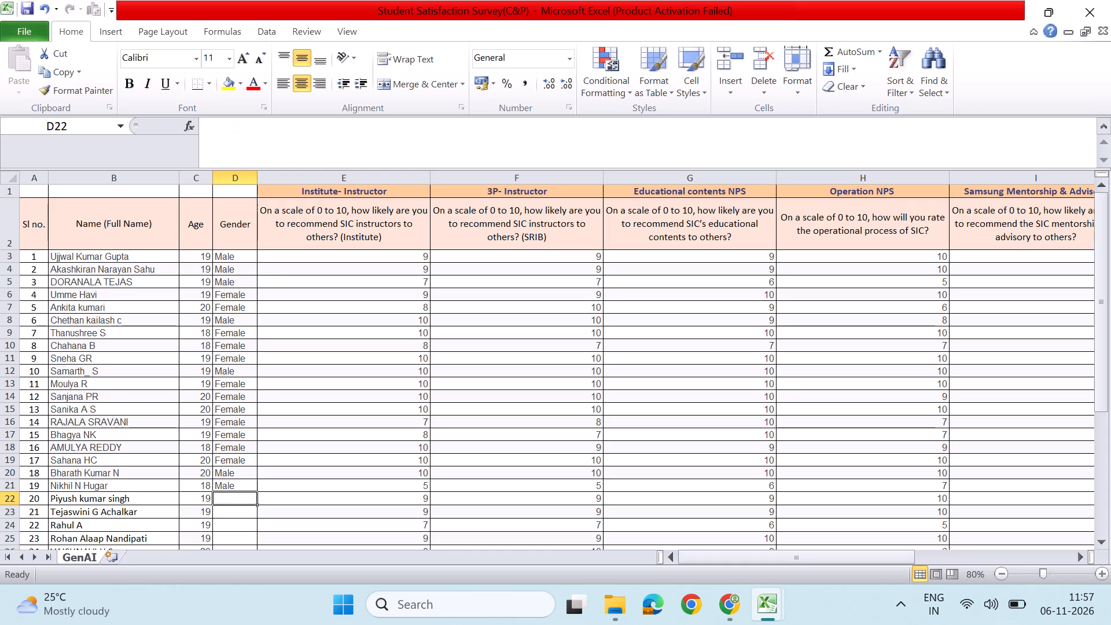
key("m")
key("Down")
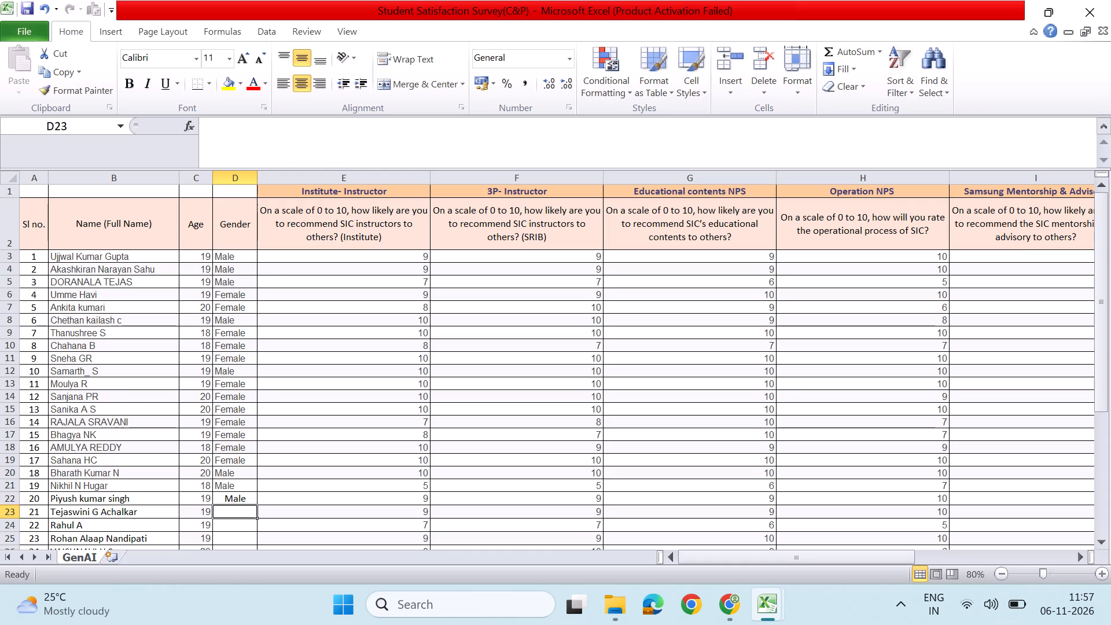
key("f")
key("Down")
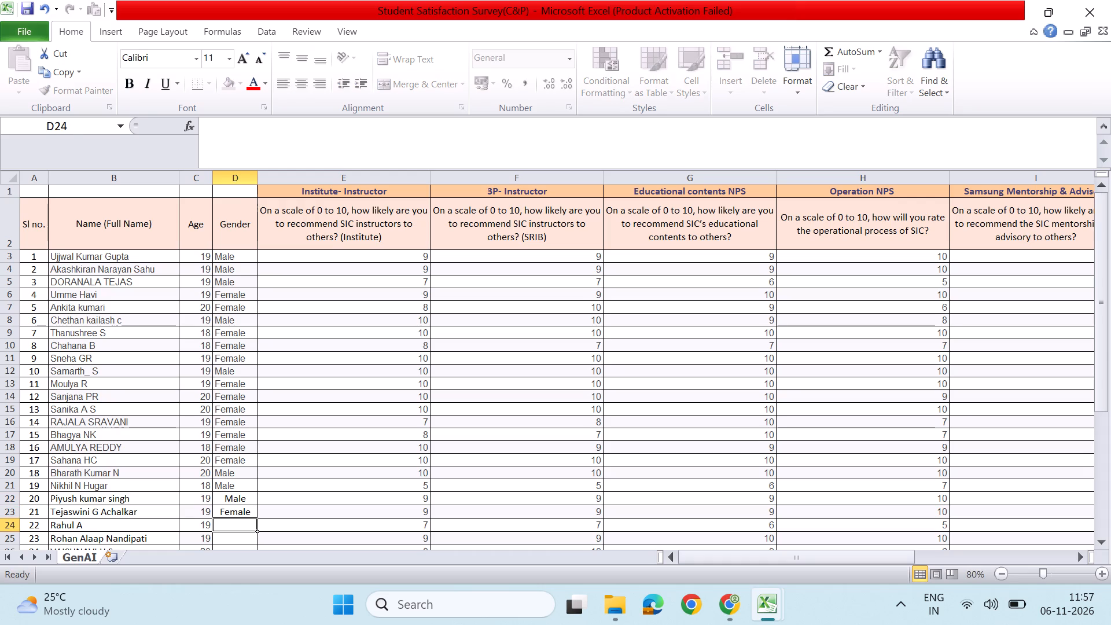
key("m")
key("Down")
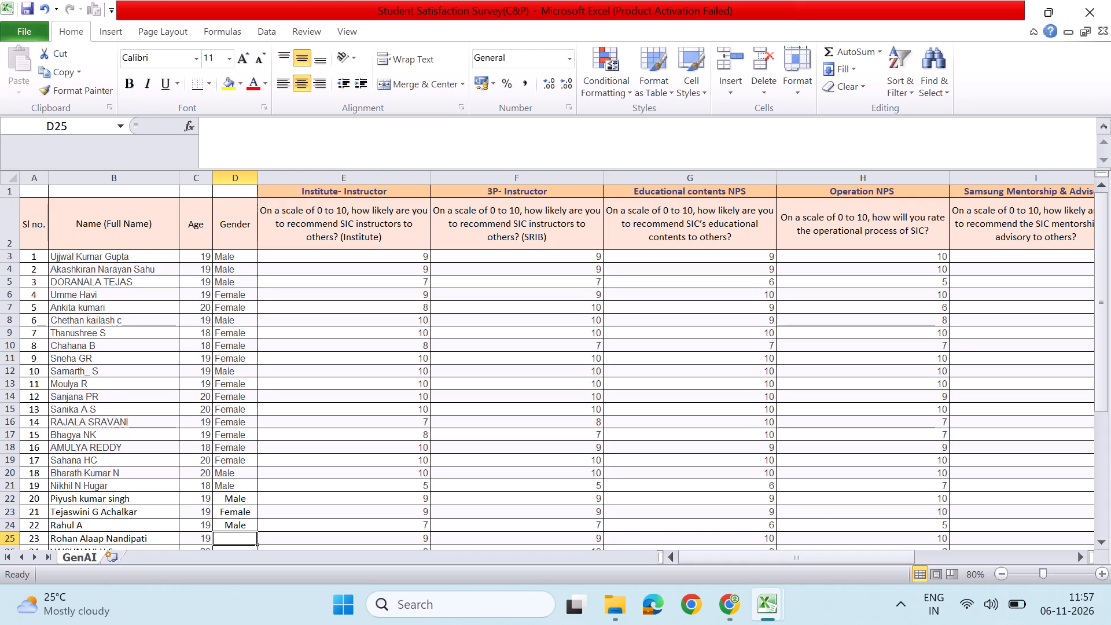
key("m")
key("Down")
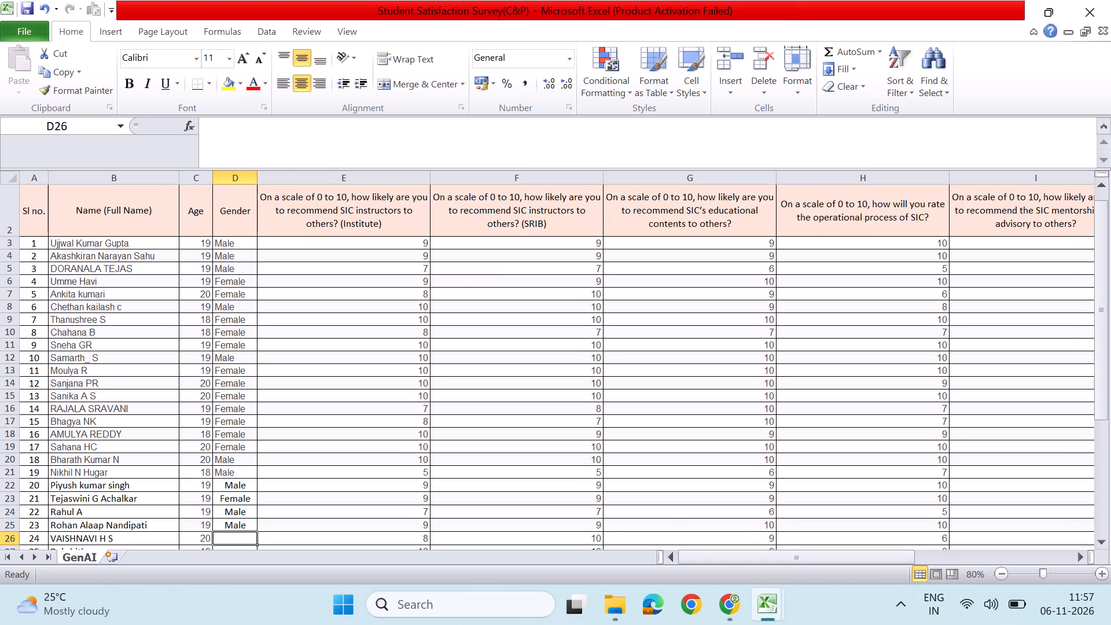
key("f")
key("Down")
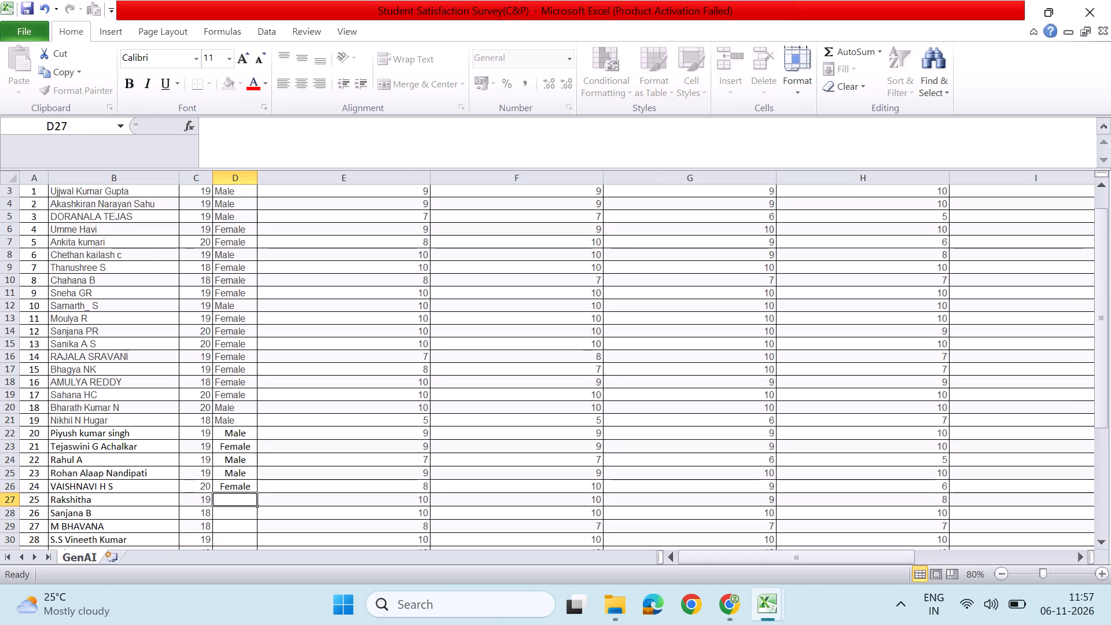
Fill the gender cells D27 to D29 with Female and D30 with Male.
key("m")
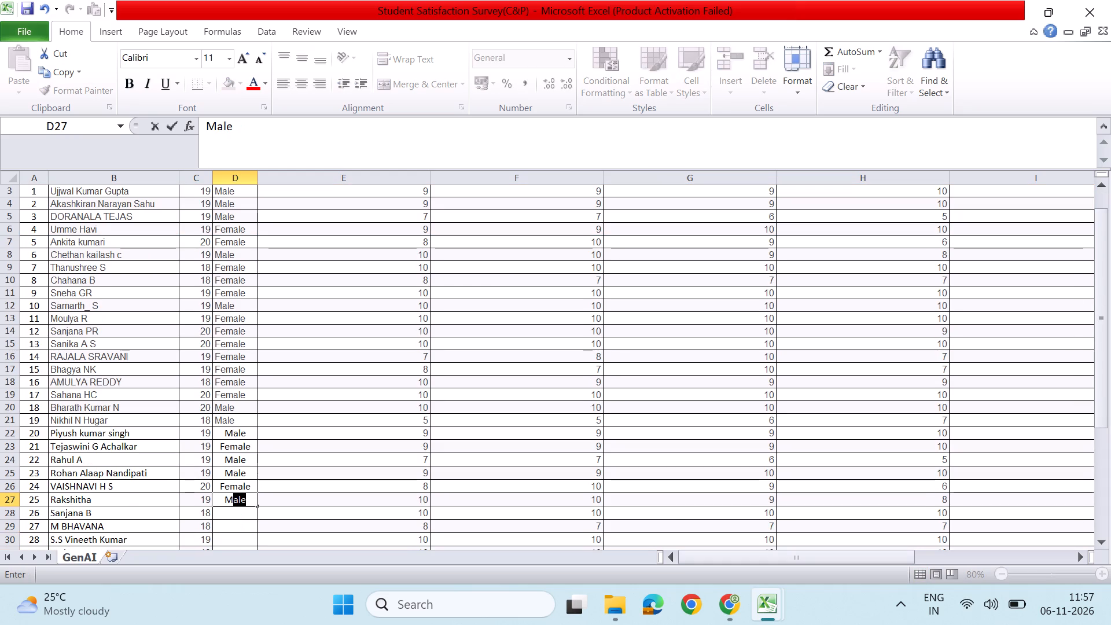
key("BackSpace")
key("BackSpace")
key("BackSpace")
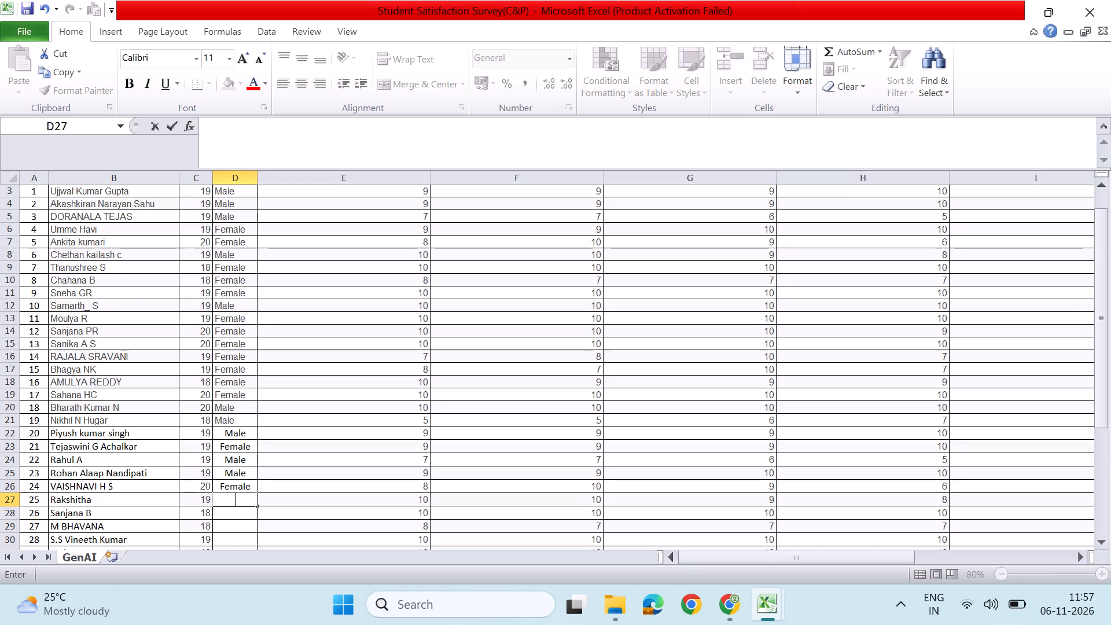
key("f")
key("Down")
key("f")
key("Down")
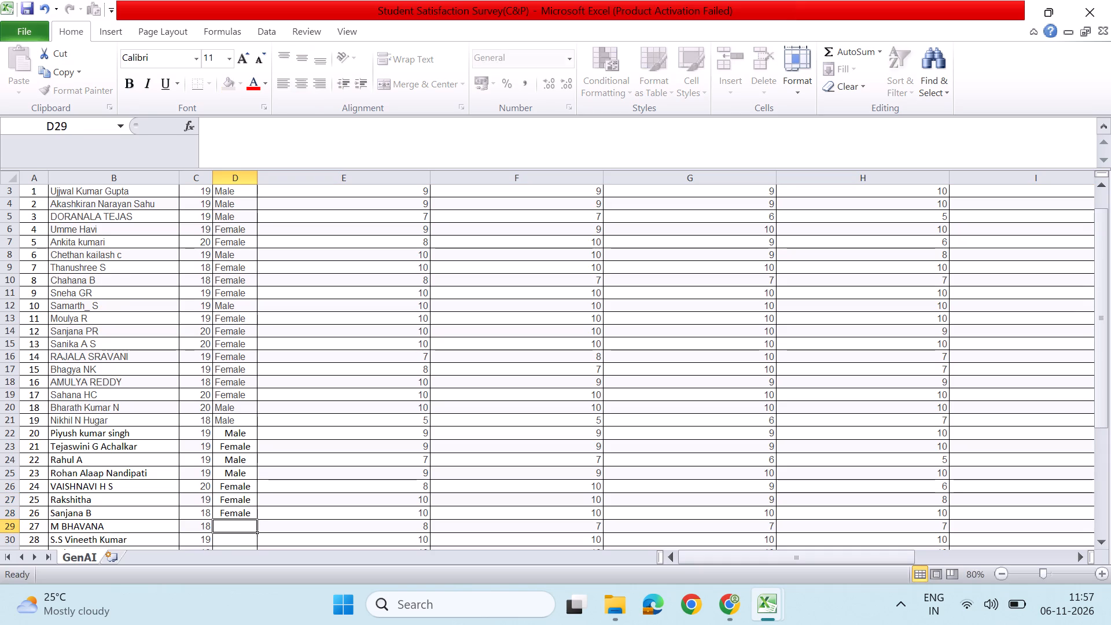
key("f")
key("Down")
key("m")
key("Down")
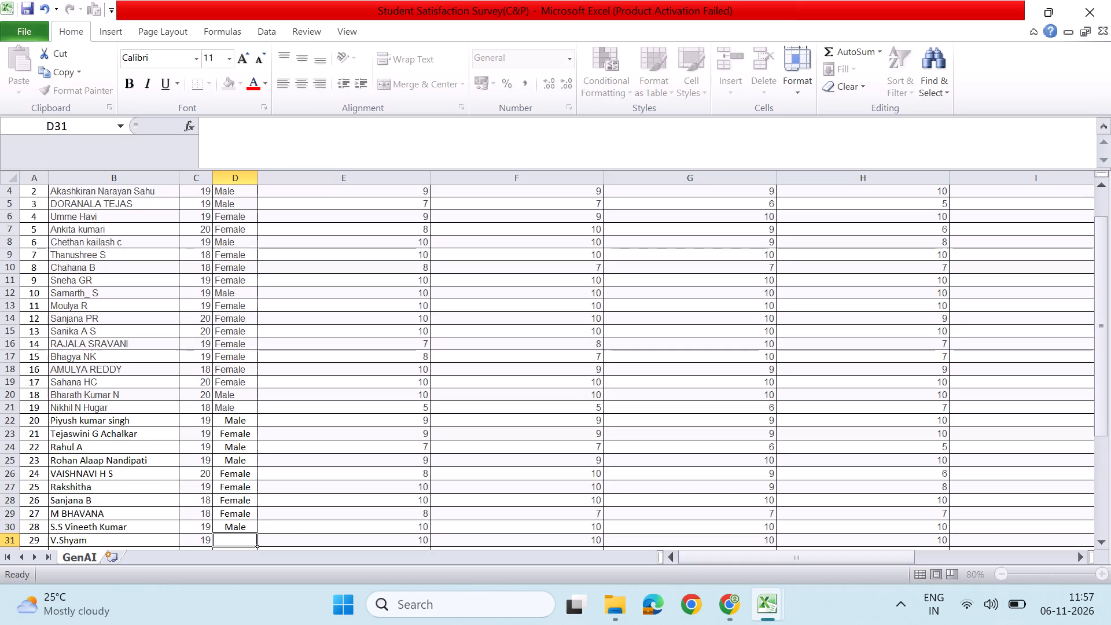
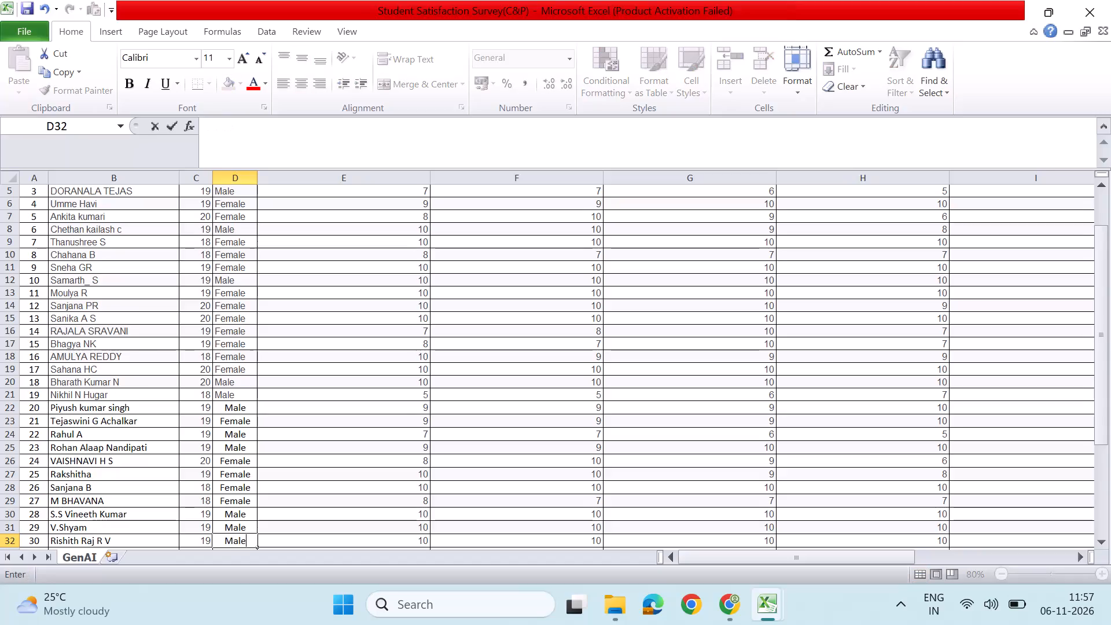
Fill the gender cells D33 to D37 with Female, Male, Male, Female and Female.
key("f")
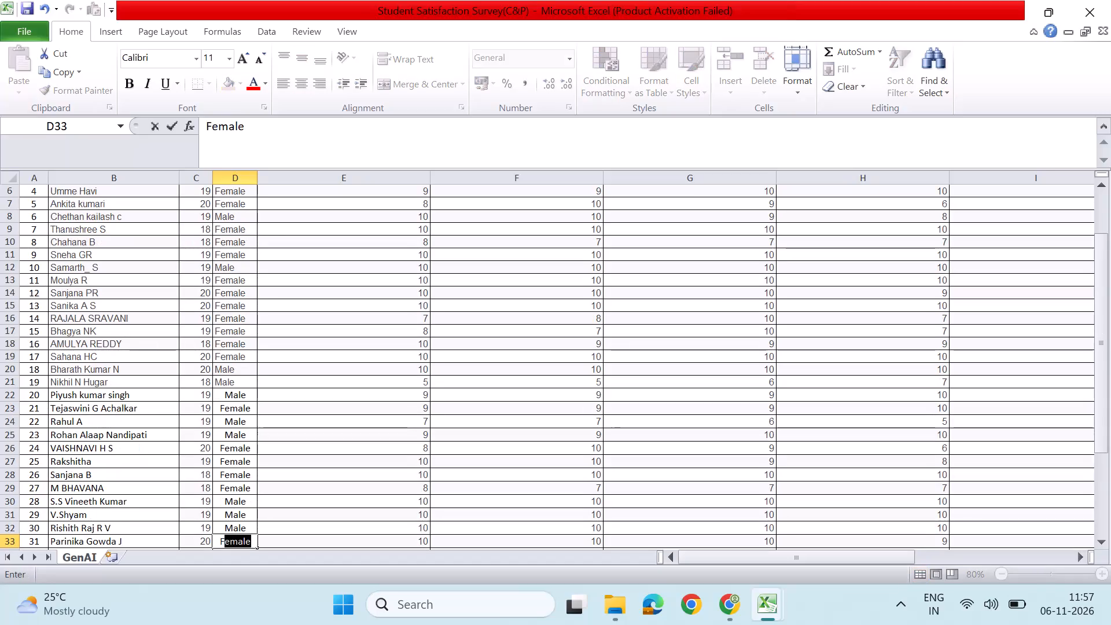
key("Down")
key("m")
key("Down")
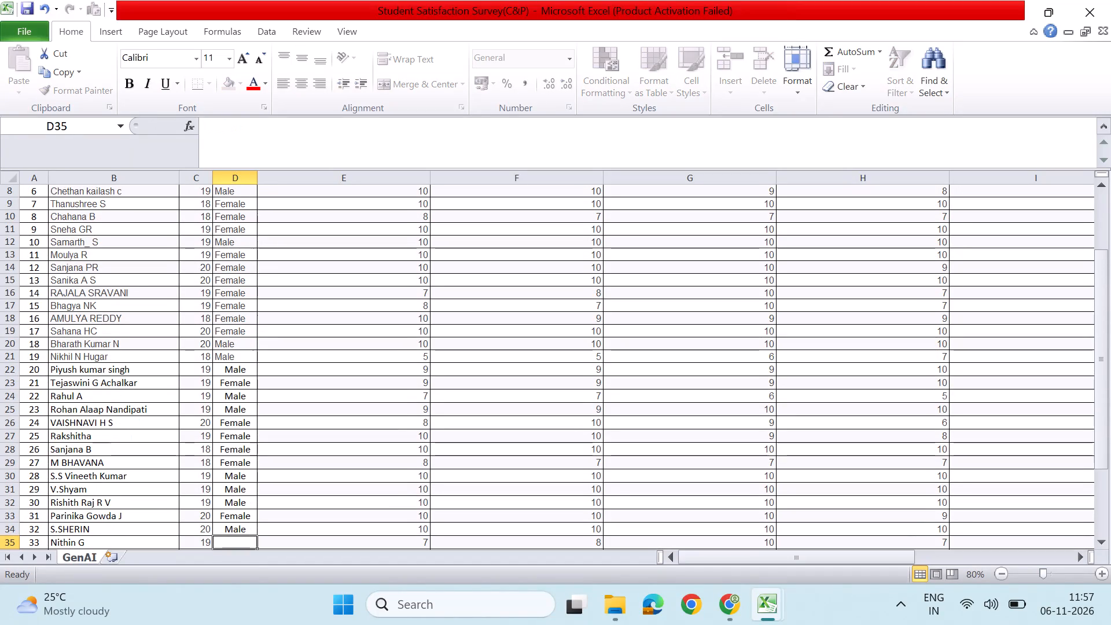
key("m")
key("Down")
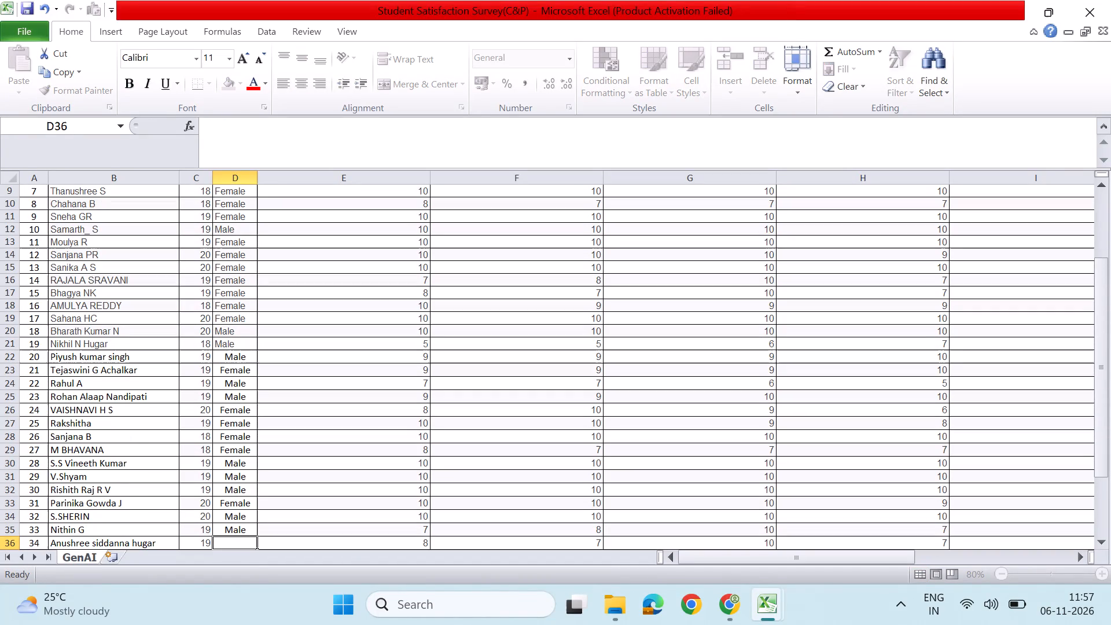
key("f")
key("Down")
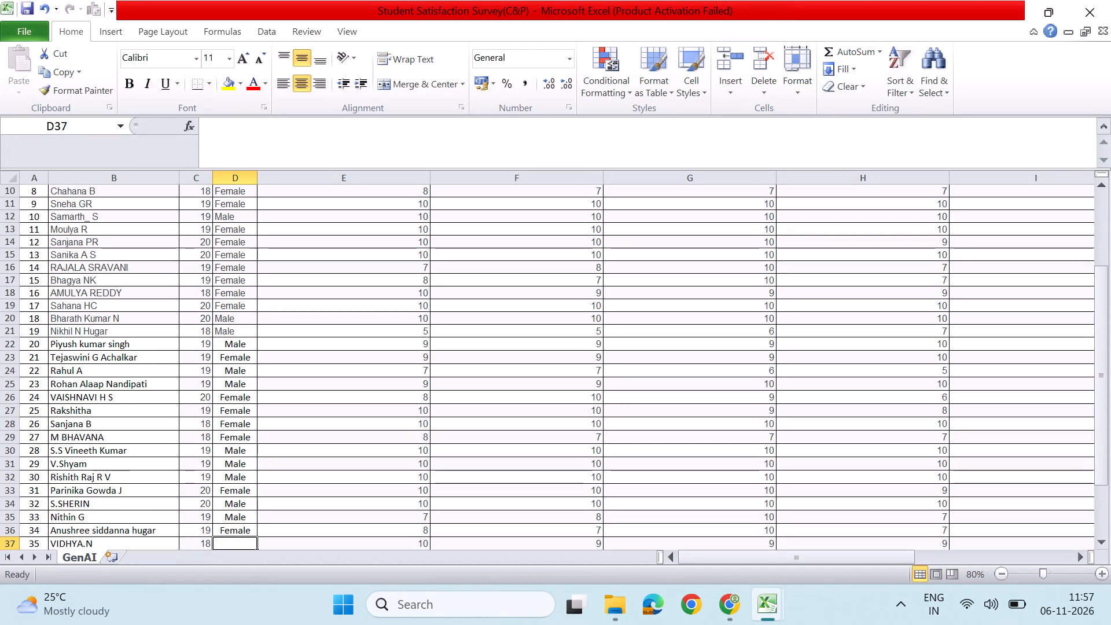
key("f")
key("Down")
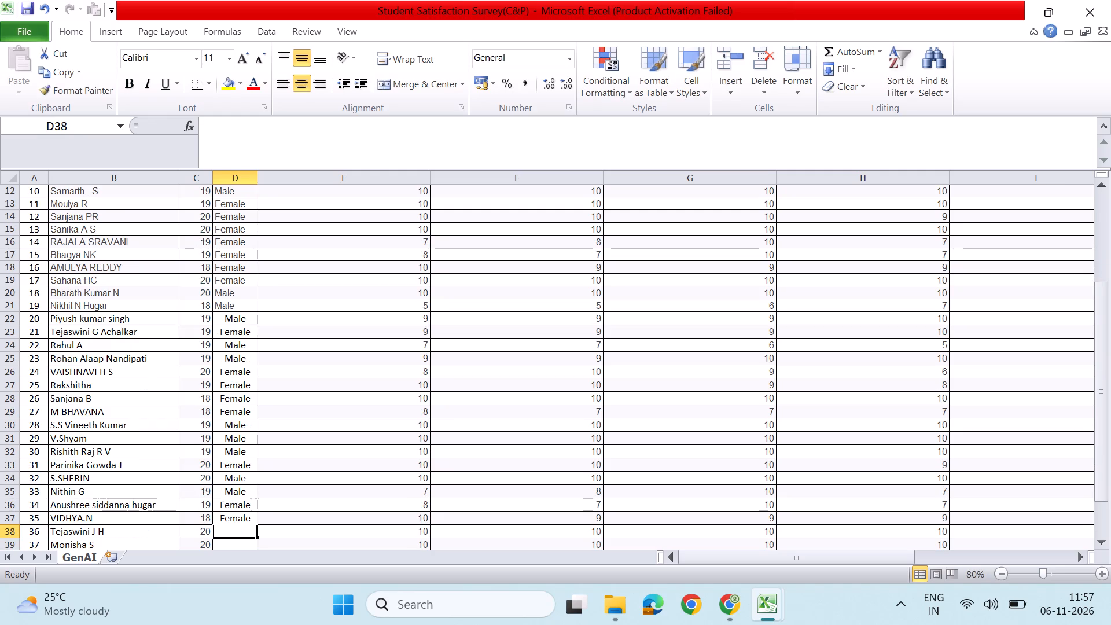
Fill the gender cells D38 to D41 with Female and D42 with Male.
key("f")
key("Down")
key("f")
key("Down")
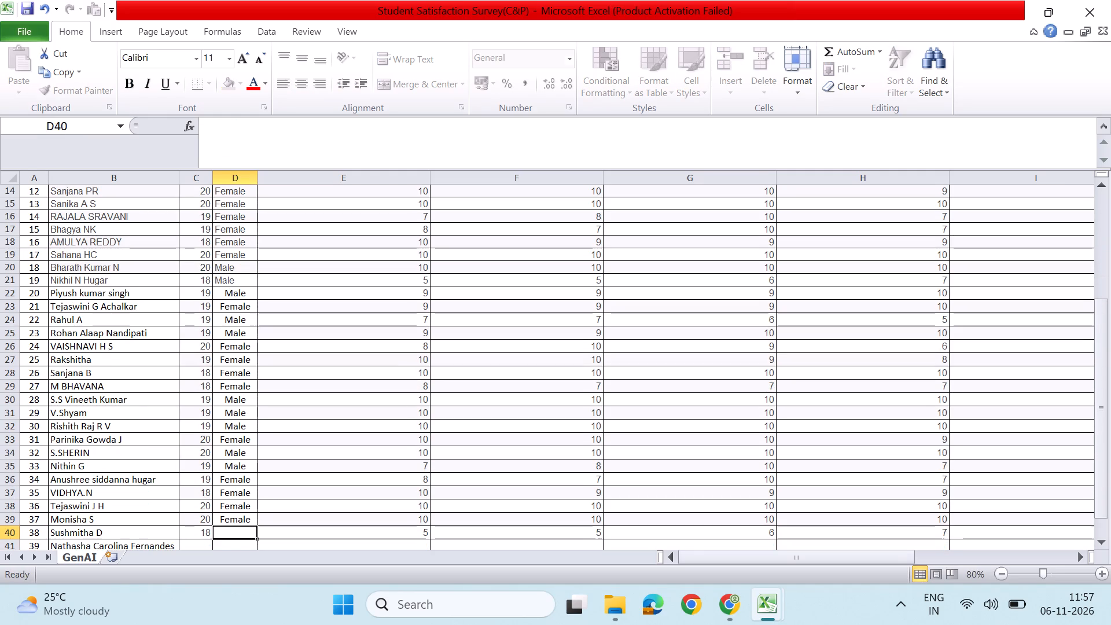
key("f")
key("Down")
key("f")
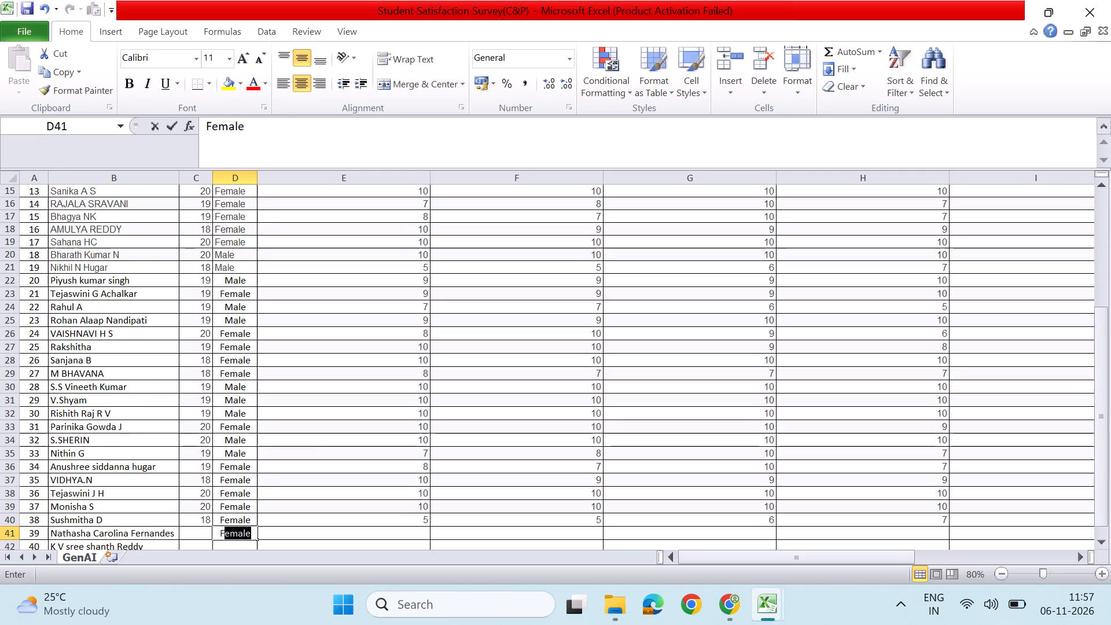
key("Down")
key("f")
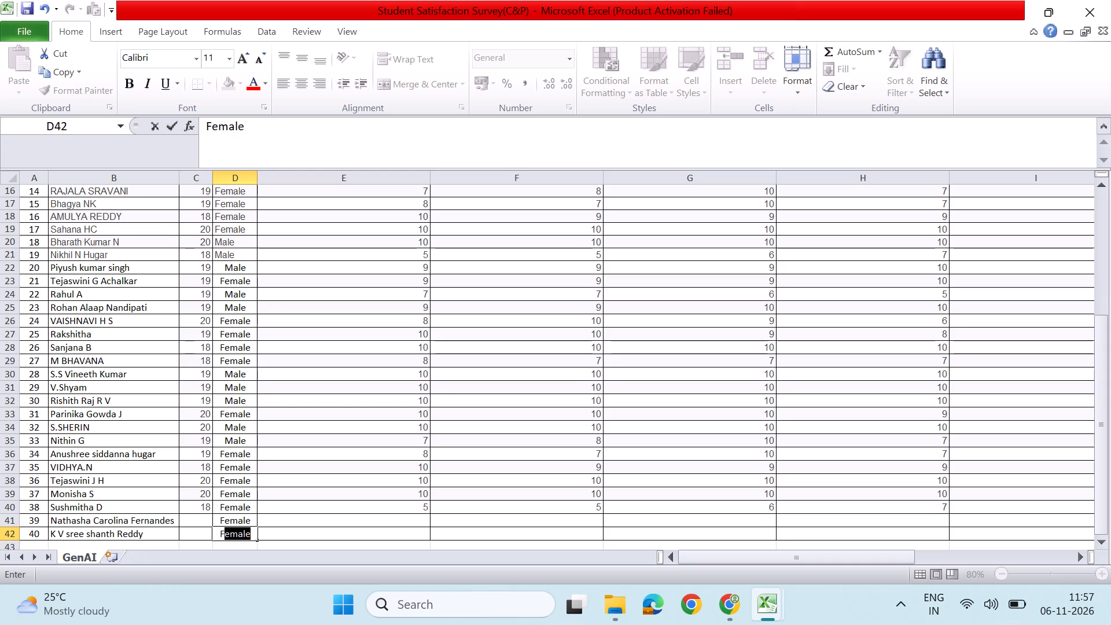
key("BackSpace")
key("BackSpace")
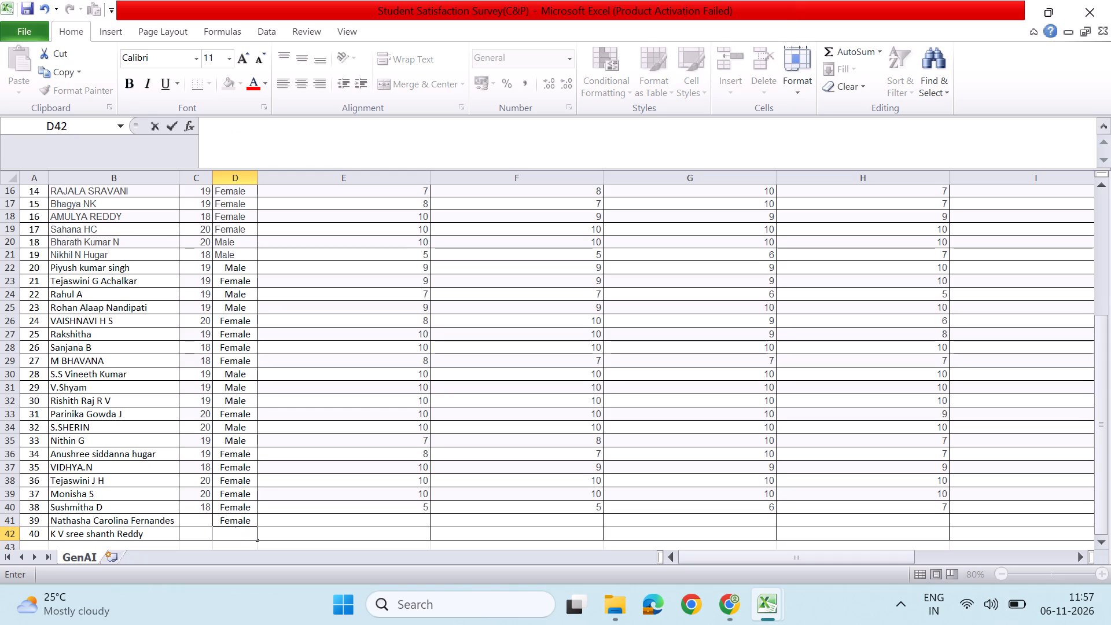
key("m")
key("Down")
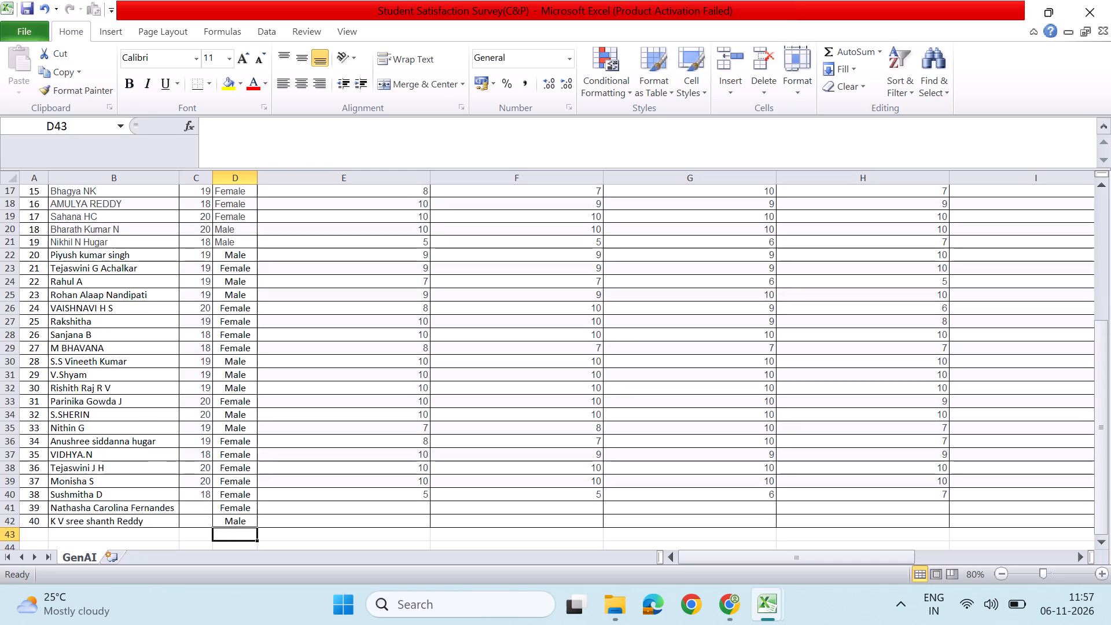
Enter 19 as the age for the last two students in C41 and C42.
left_click(200, 462)
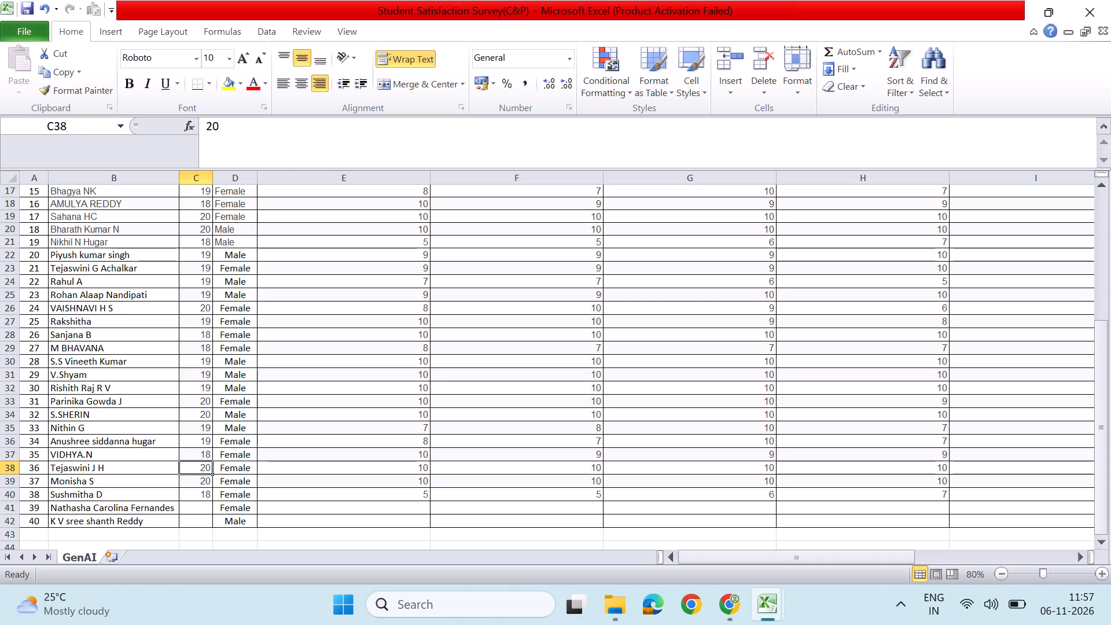
left_click_drag(206, 470, 206, 491)
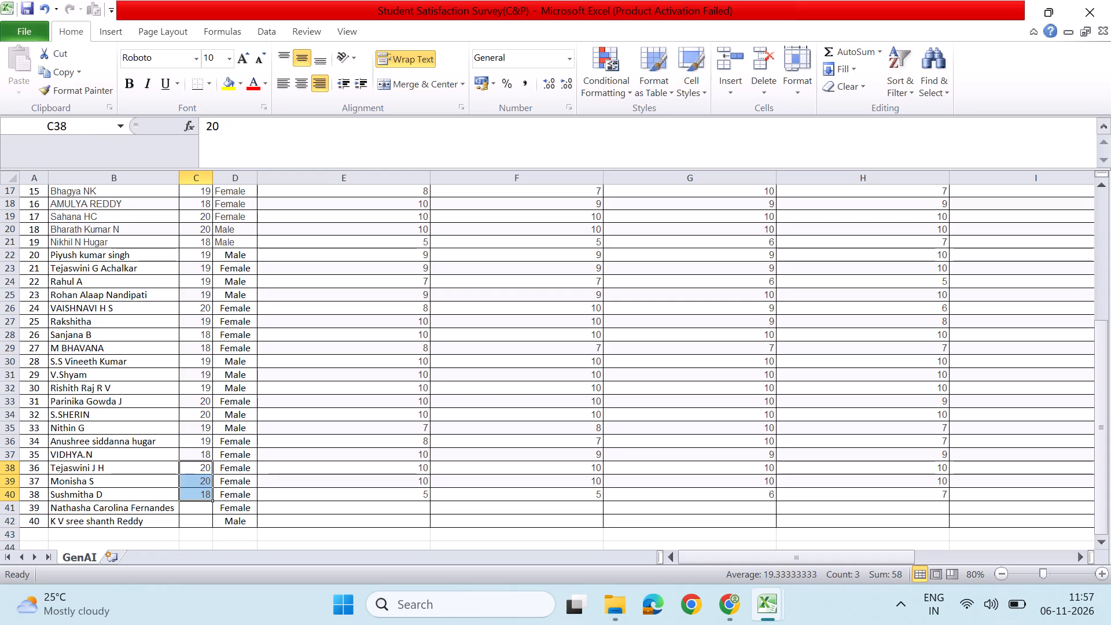
left_click(208, 504)
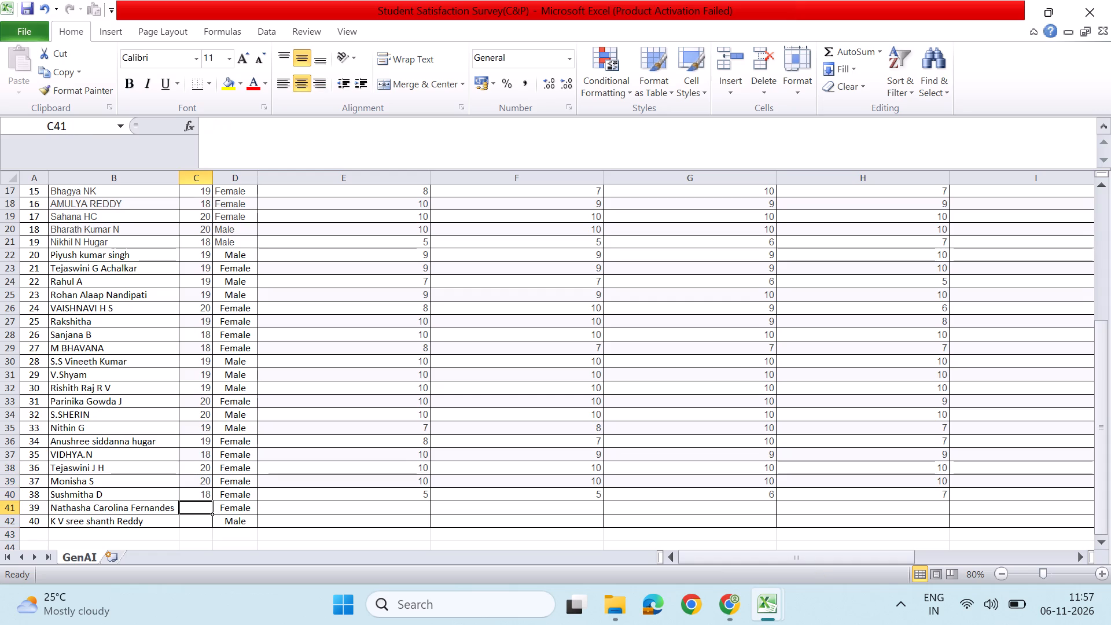
type("19")
key("Down")
type("18")
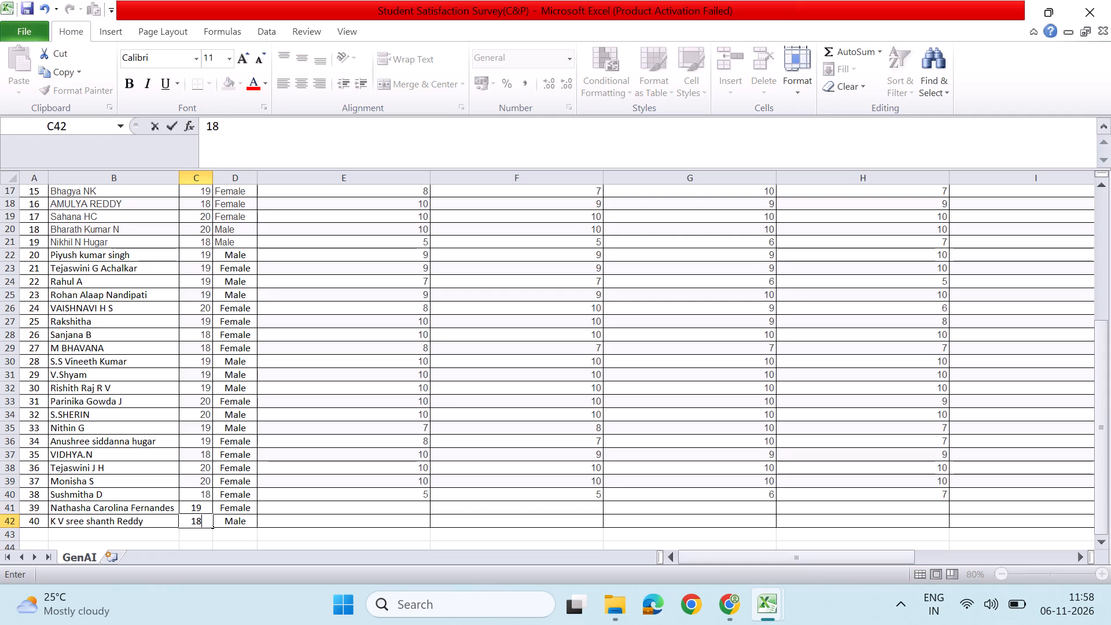
key("BackSpace")
key("9")
key("Return")
Copy the formatting of age cell C22 onto the new age cells C41 and C42.
scroll(207, 527, "up", 1)
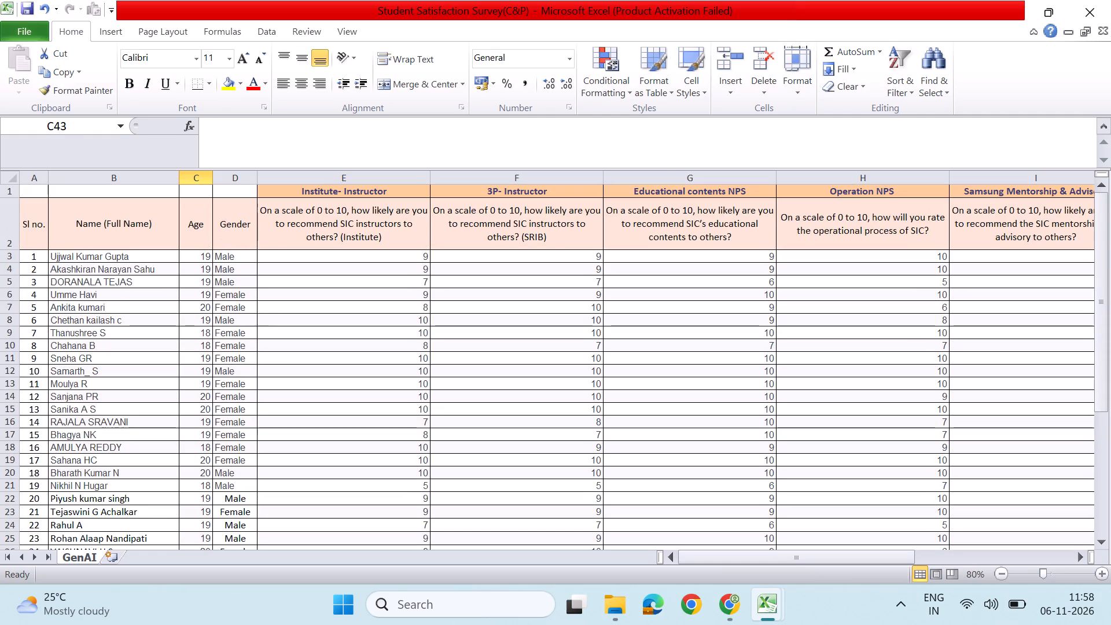
scroll(204, 453, "down", 3)
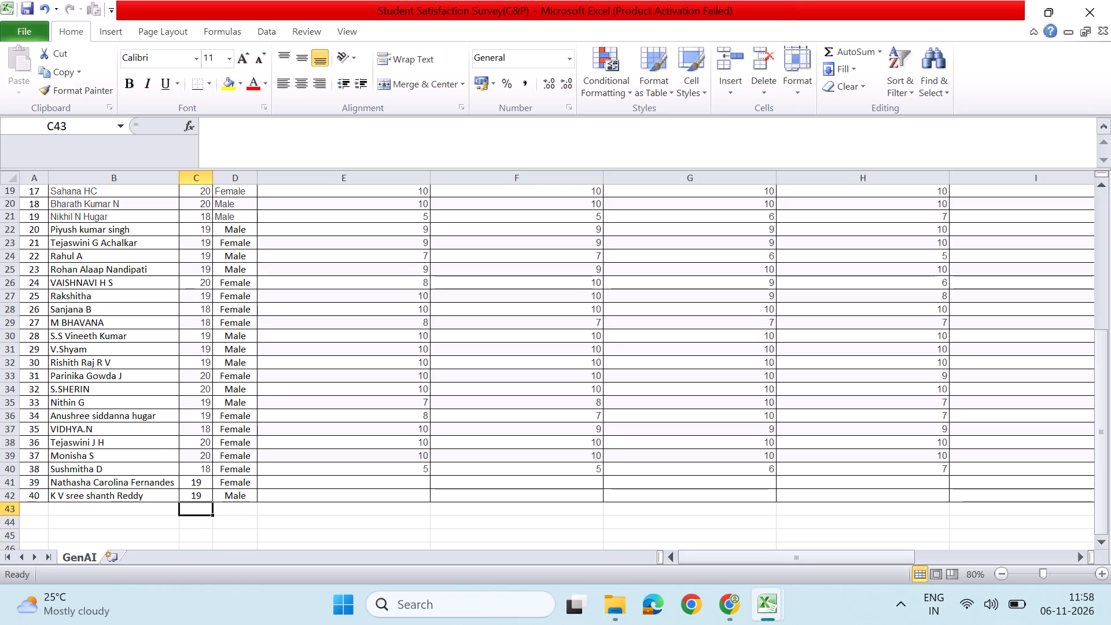
left_click(201, 229)
left_click(71, 83)
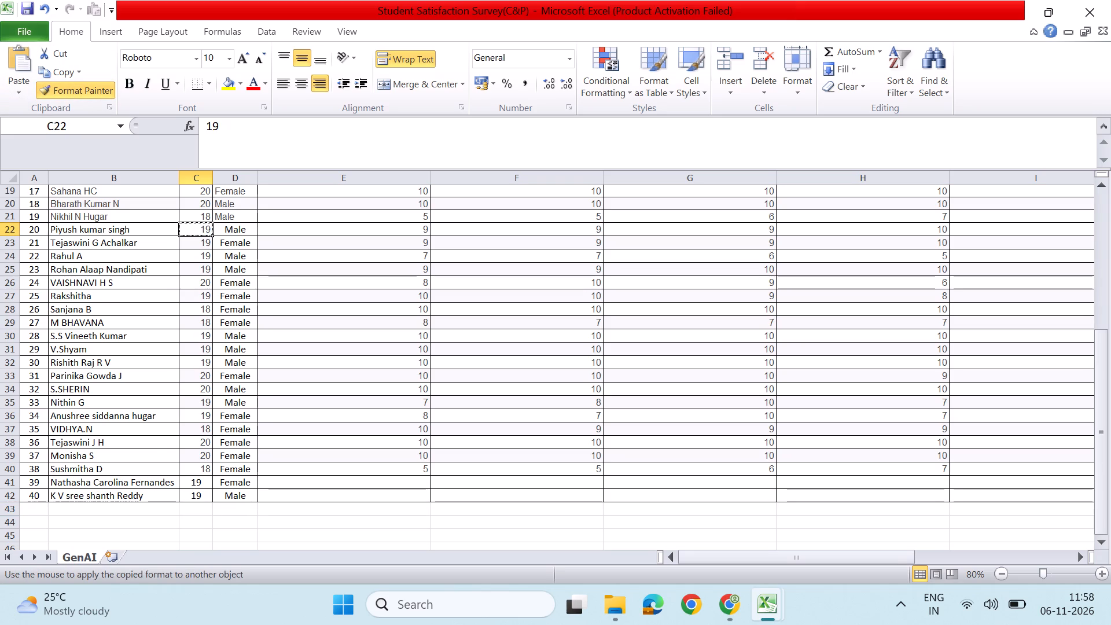
left_click_drag(199, 483, 201, 500)
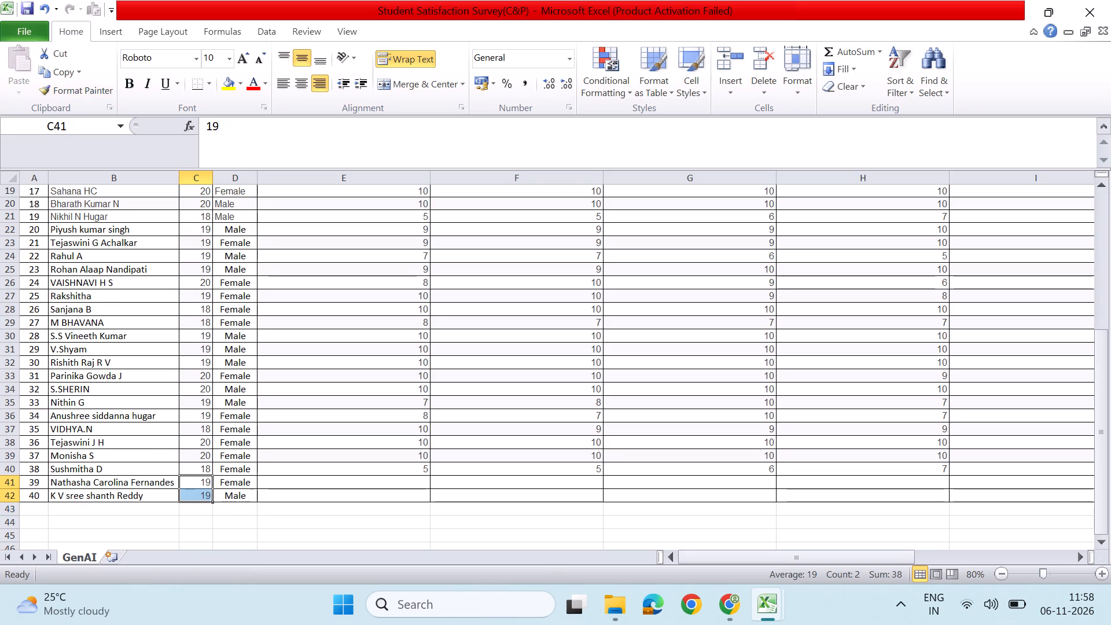
Copy the formatting of gender cells D17 to D21 onto gender cells D22 through D42.
scroll(253, 397, "up", 1)
left_click_drag(236, 199, 238, 252)
left_click(87, 91)
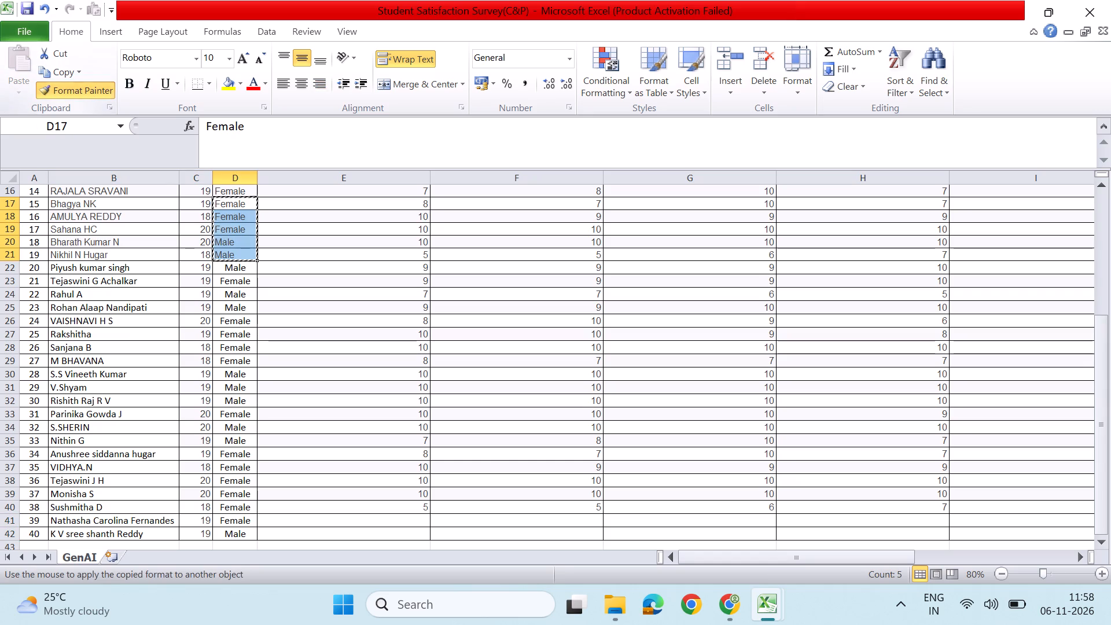
left_click_drag(236, 270, 247, 552)
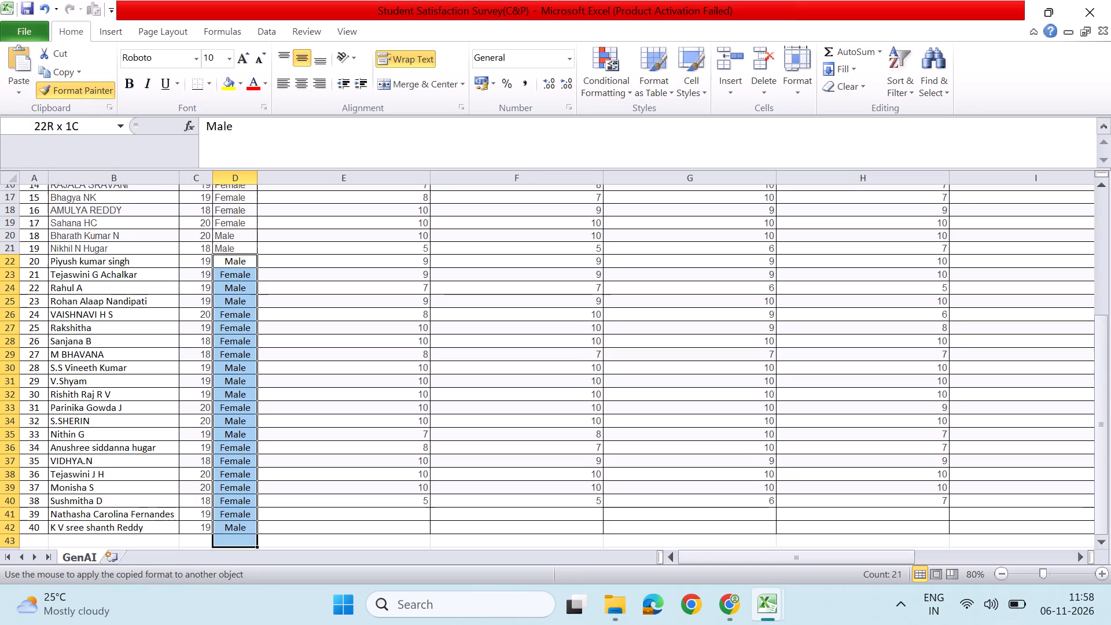
left_click_drag(247, 552, 248, 520)
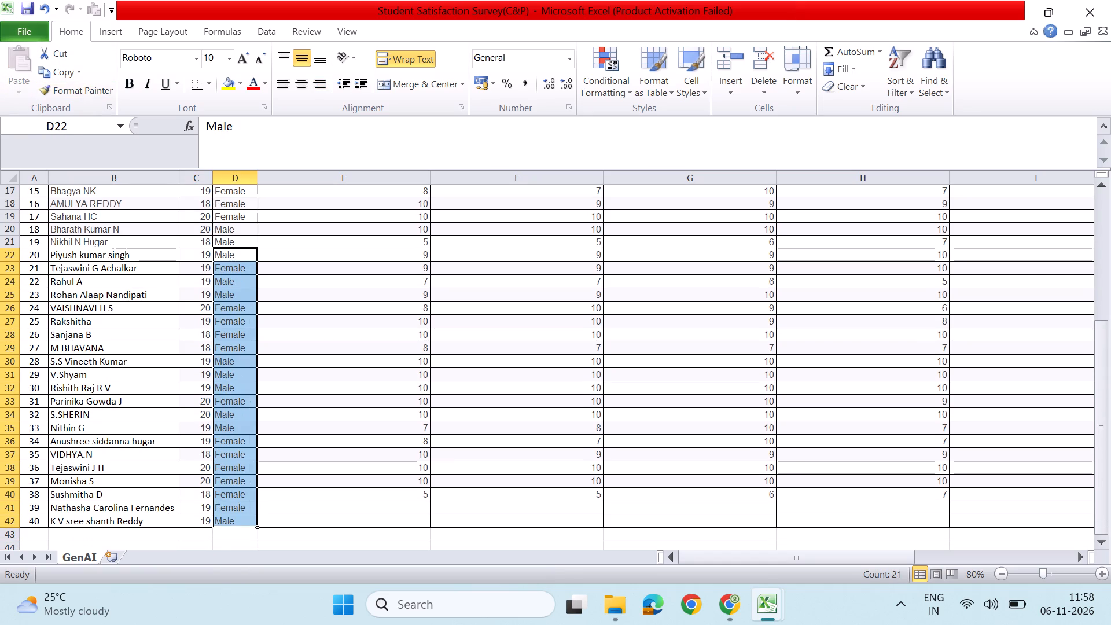
Copy the ratings in E29:J30 into the empty rating cells of rows 41 and 42, starting at E41.
left_click(410, 442)
left_click(425, 349)
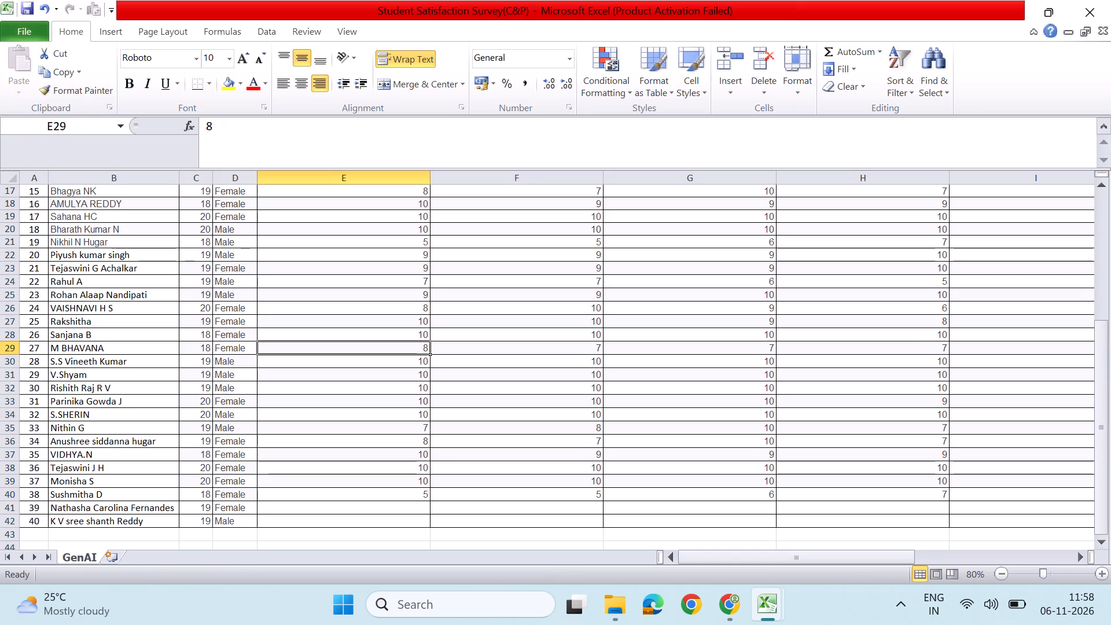
key("shift+Down")
key("ctrl+shift+Right")
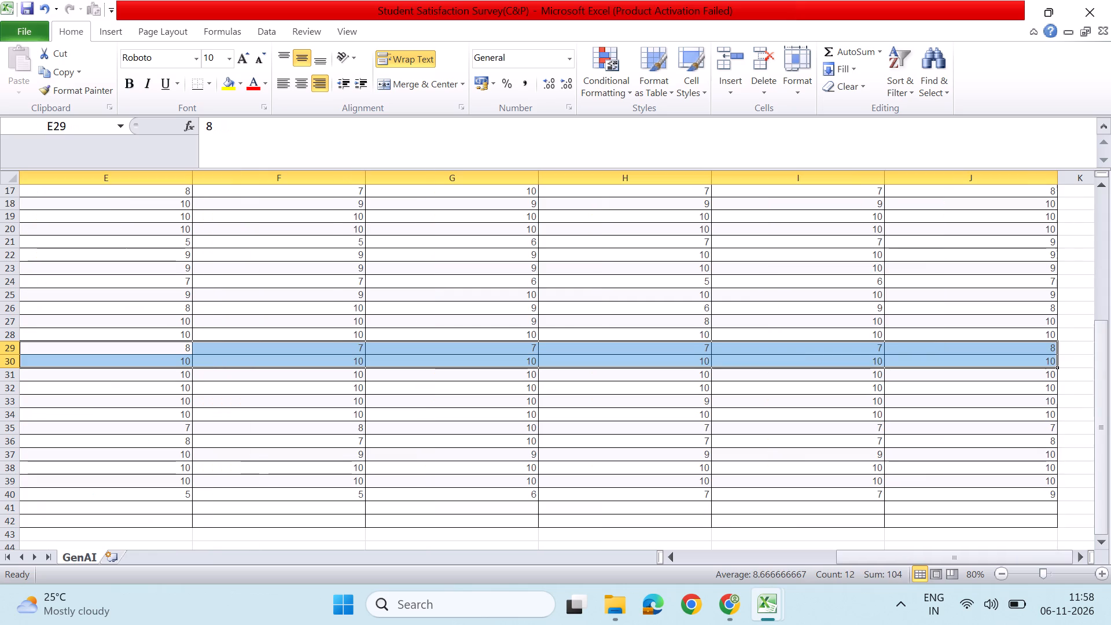
key("ctrl+c")
scroll(425, 349, "right", 2)
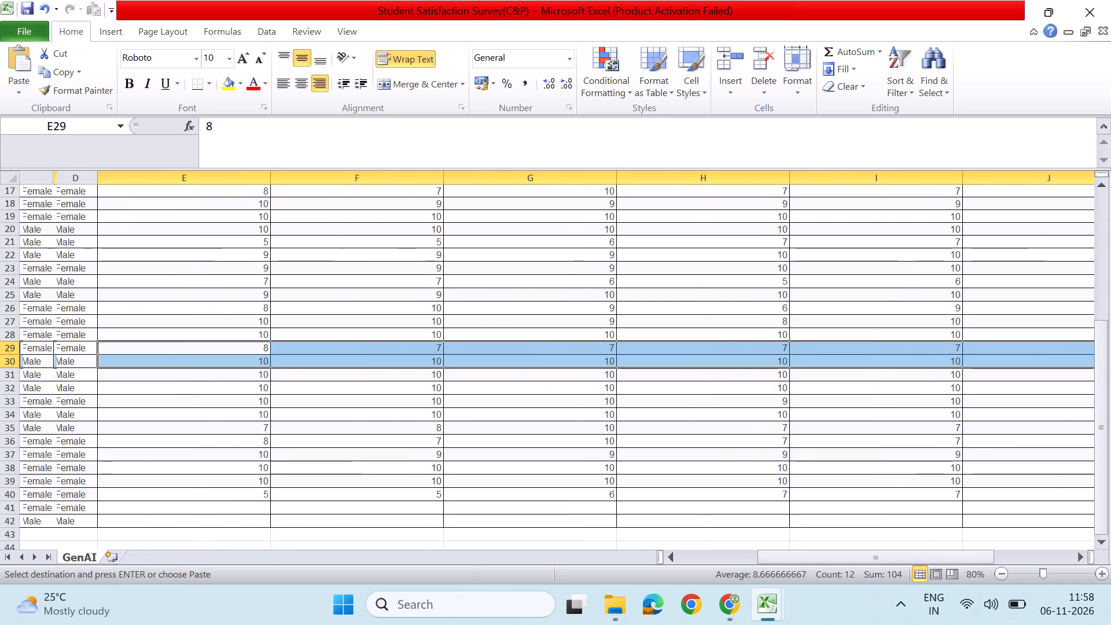
left_click(152, 512)
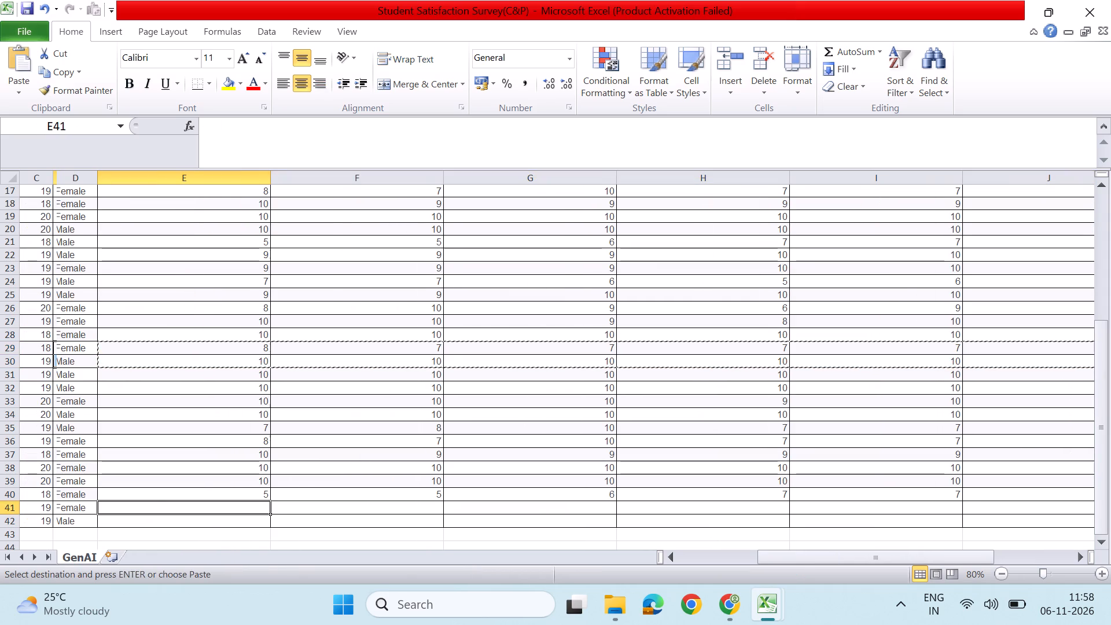
key("ctrl+v")
double_click(413, 381)
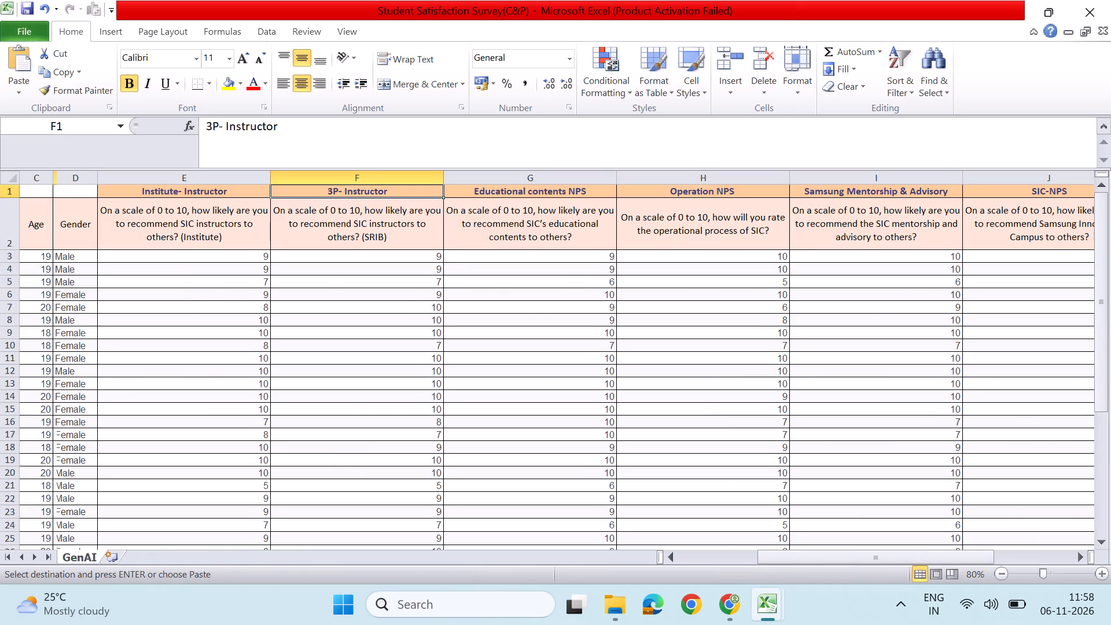
Look over the completed Student Satisfaction Survey(C&P) rows, save the workbook and close it.
scroll(573, 368, "up", 6)
key("ctrl+s")
key("ctrl+s")
scroll(573, 368, "right", 6)
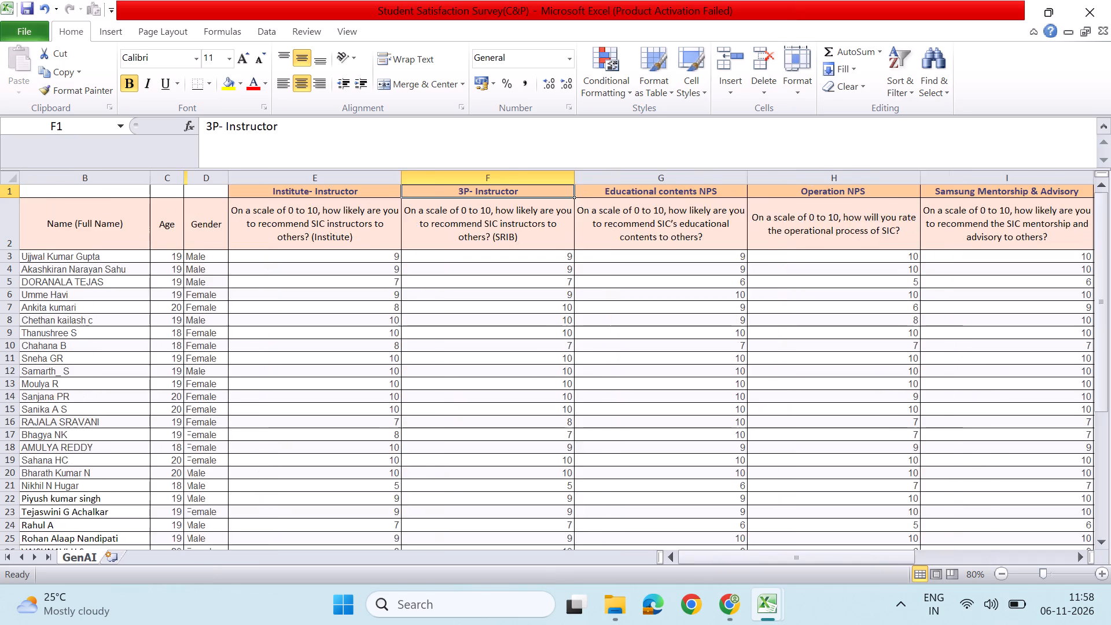
scroll(573, 368, "down", 3)
scroll(573, 368, "up", 3)
scroll(573, 368, "down", 1)
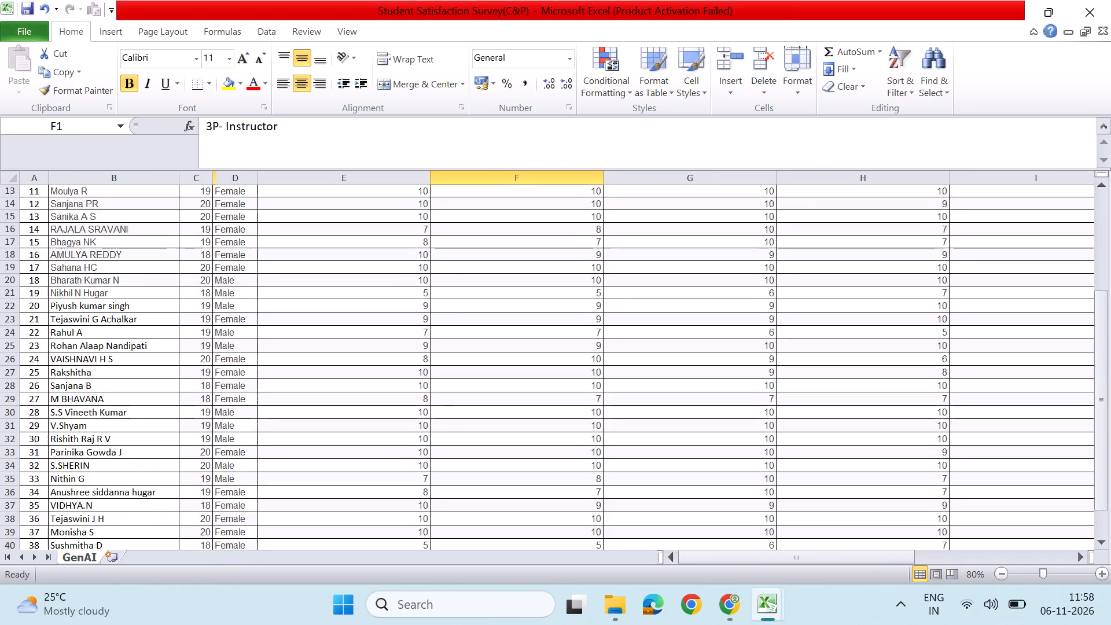
scroll(573, 368, "down", 1)
scroll(573, 368, "up", 3)
key("ctrl+s")
key("ctrl+s")
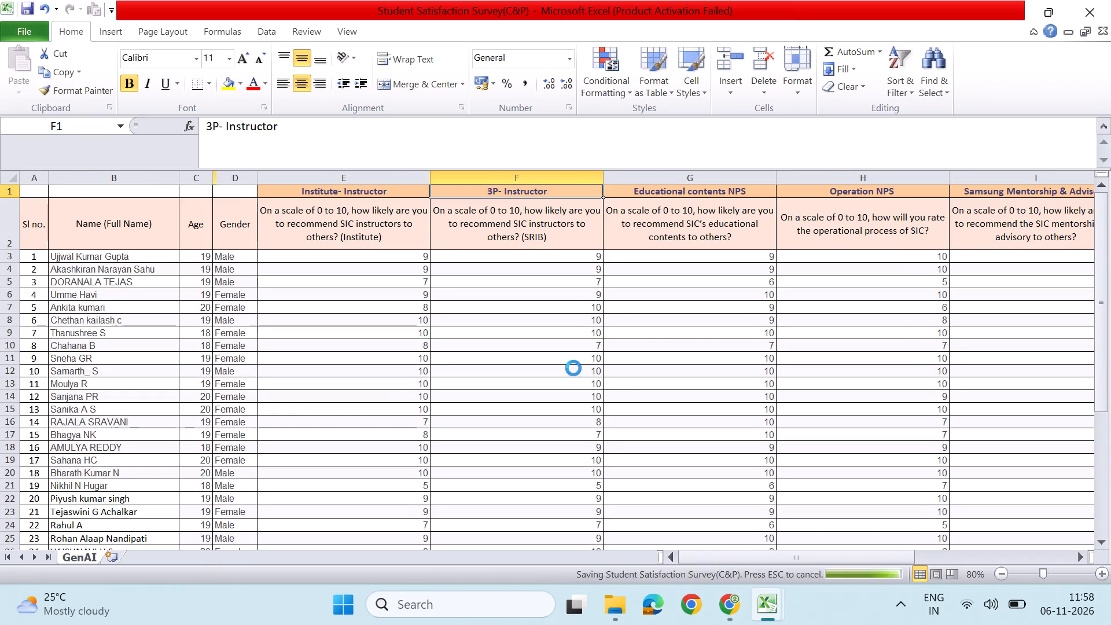
left_click(1110, 0)
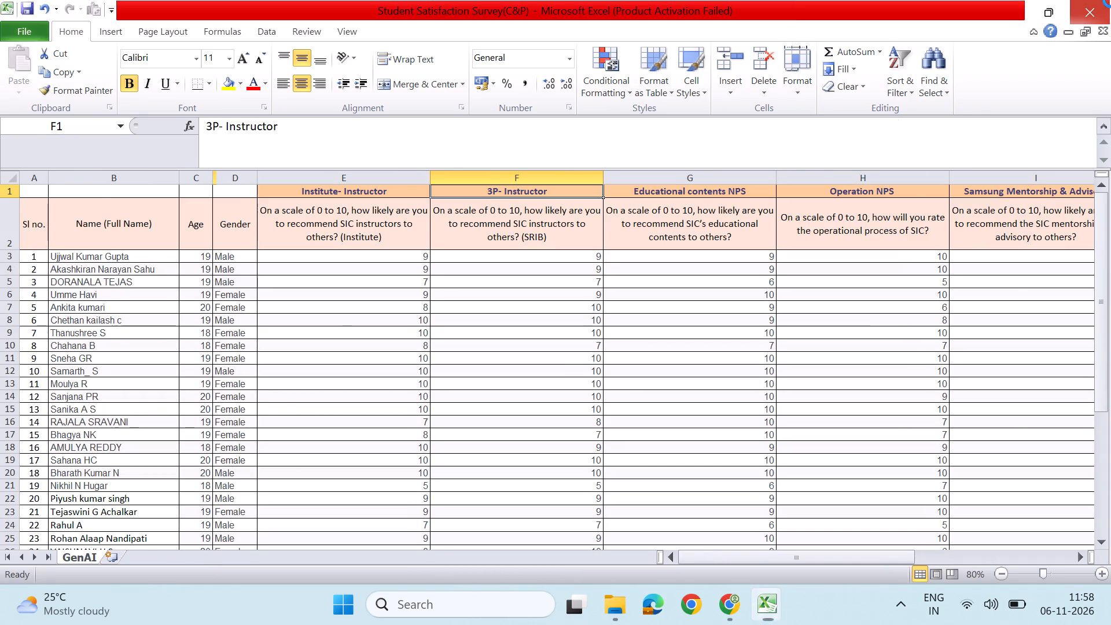
Save and close the SIC C&P GEN AI ATTENDANCE workbook.
key("ctrl+s")
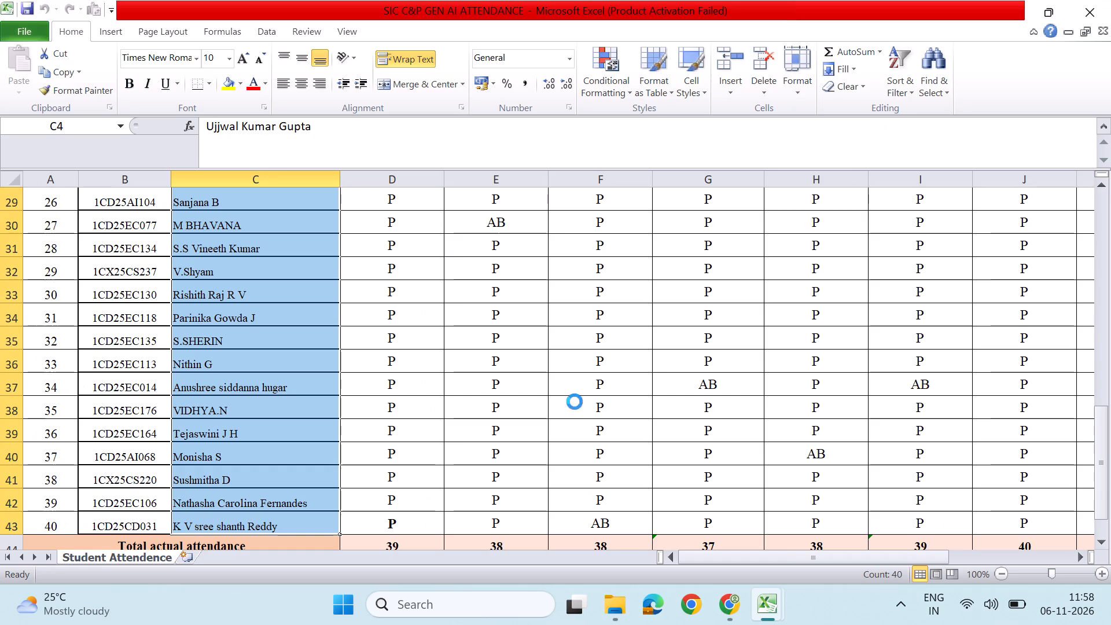
left_click(1110, 0)
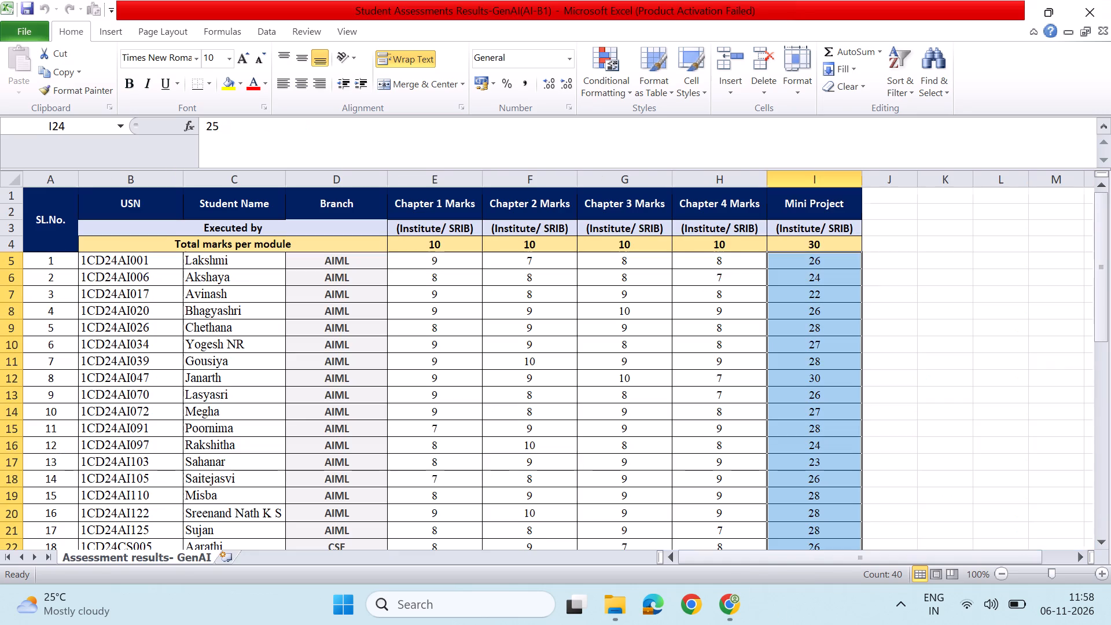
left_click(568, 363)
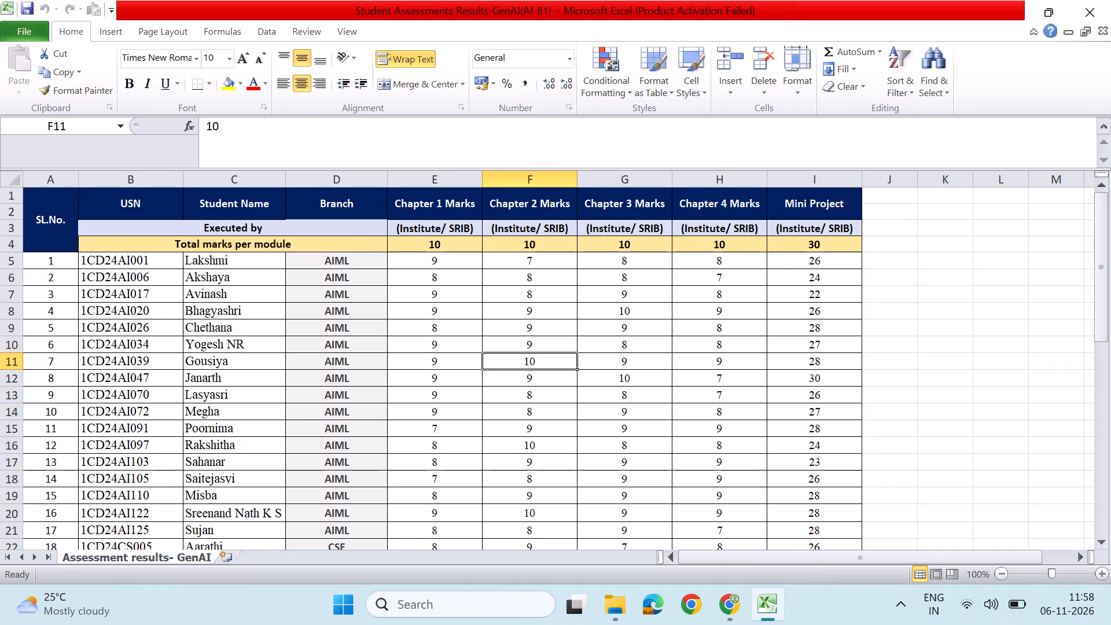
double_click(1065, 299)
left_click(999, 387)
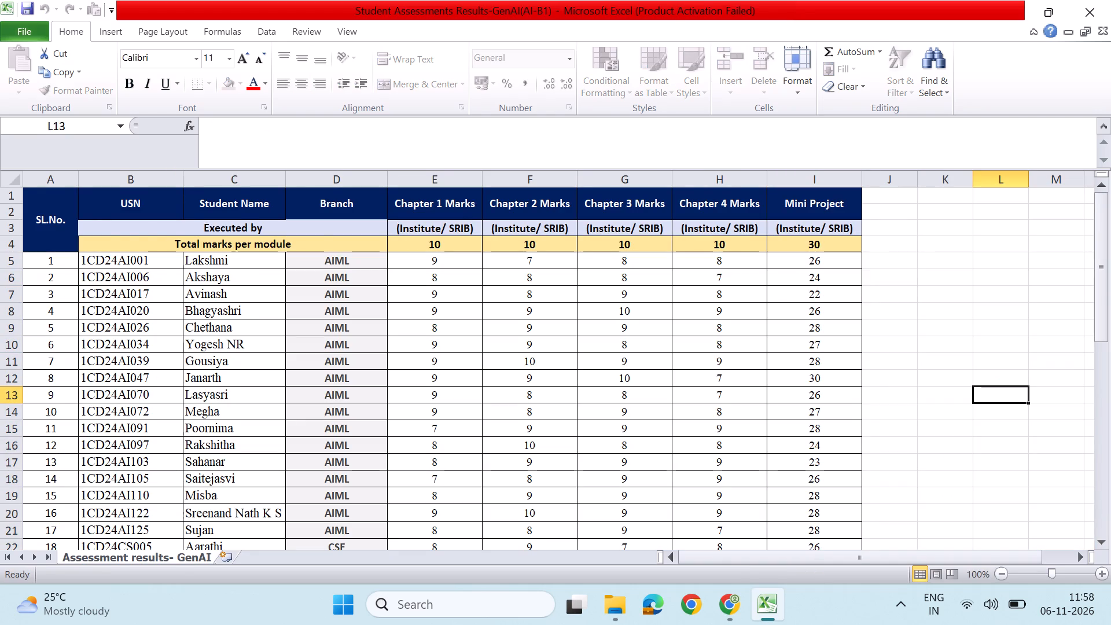
Look over the AI-B1 student assessment results down to the overall average row and save the workbook.
scroll(913, 397, "down", 2)
scroll(876, 411, "right", 2)
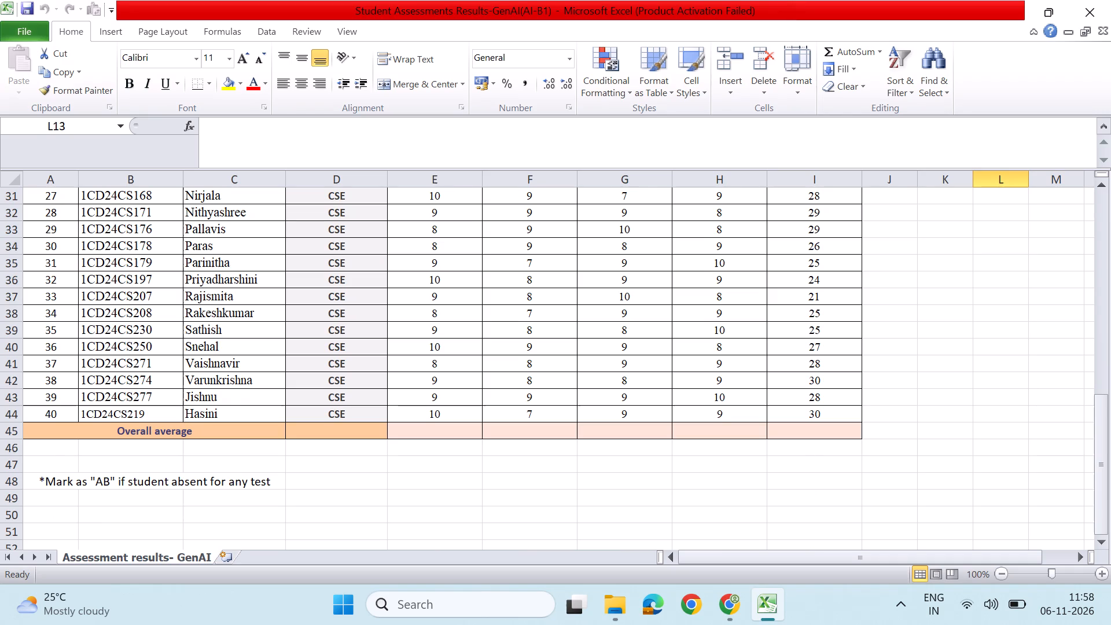
scroll(876, 411, "right", 2)
scroll(766, 436, "up", 2)
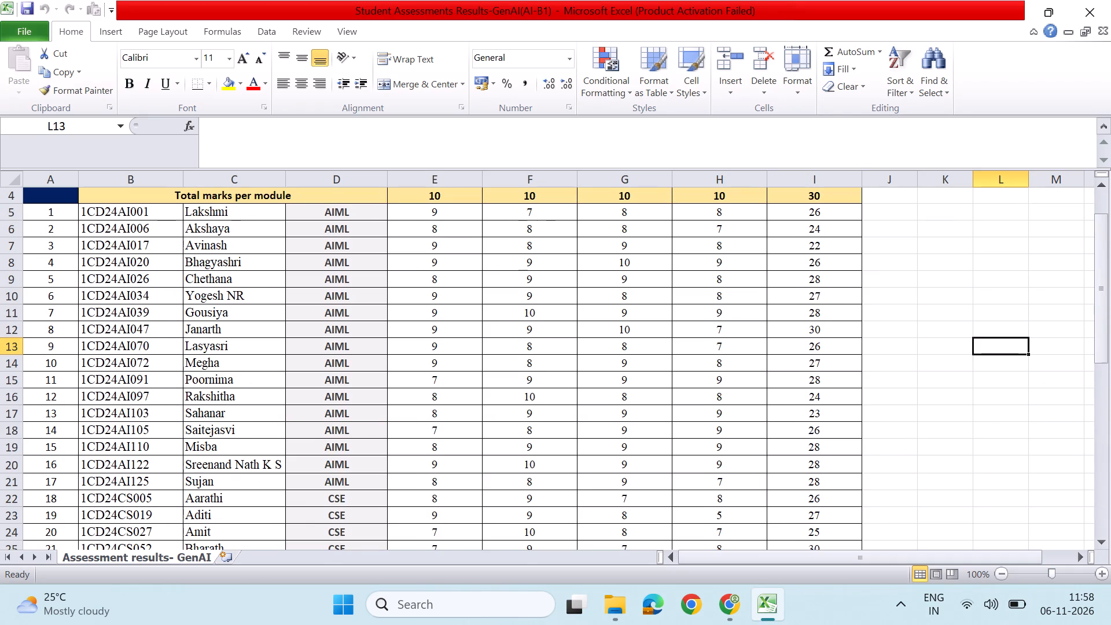
scroll(766, 436, "up", 2)
key("ctrl+s")
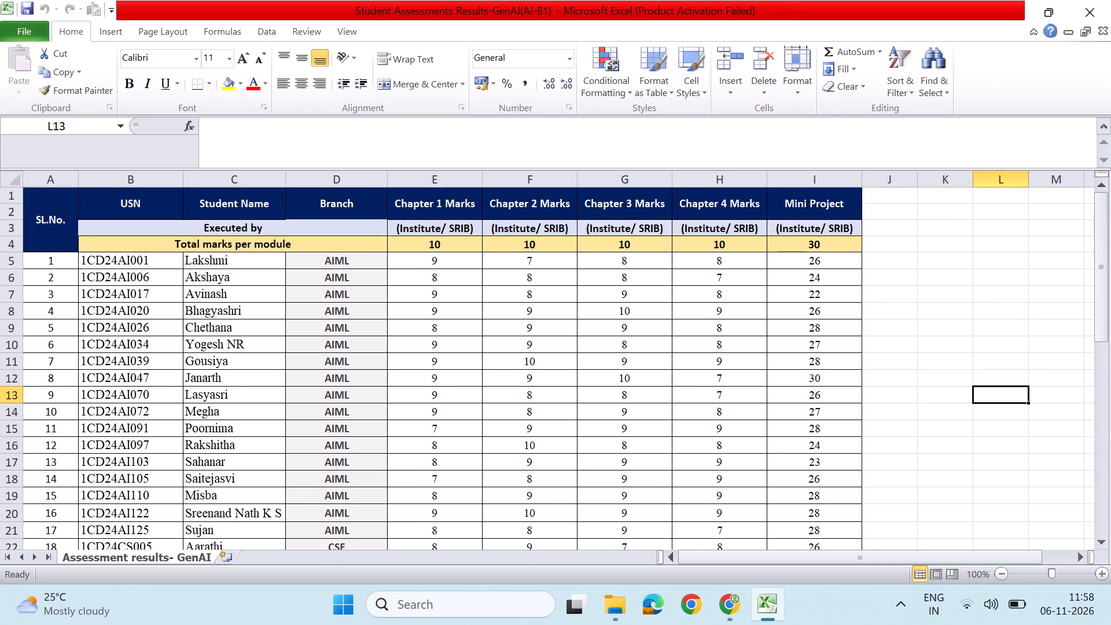
In Course Delivery Details (C&P), enter NA for faculty hours, 40 for SRIB trainer hours and 40 for total hours; save and close it.
key("alt+Tab")
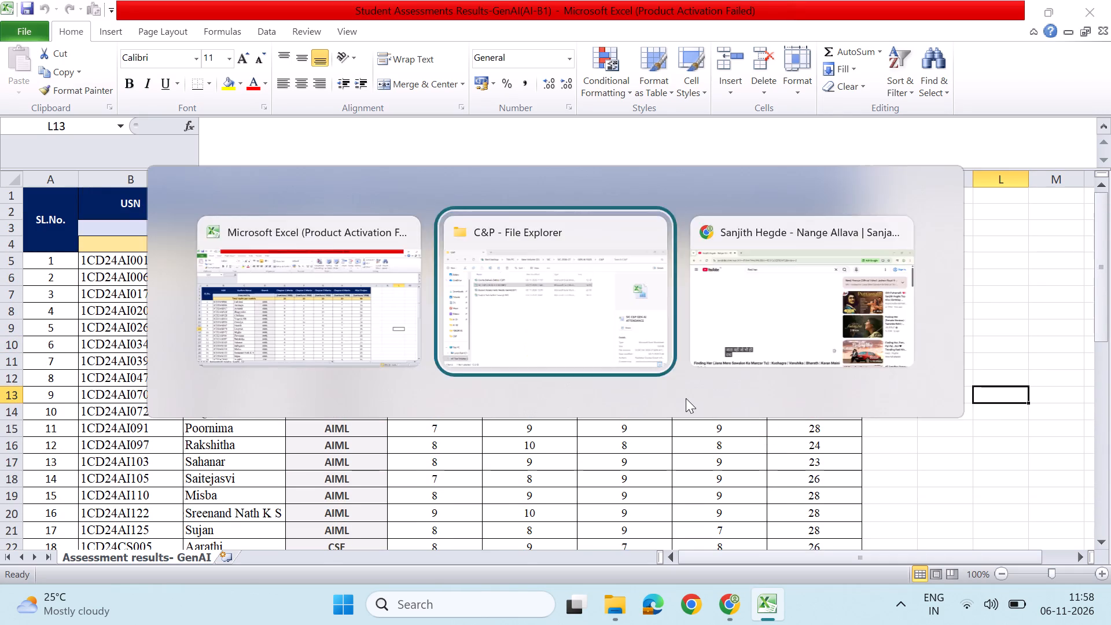
key("alt+Tab")
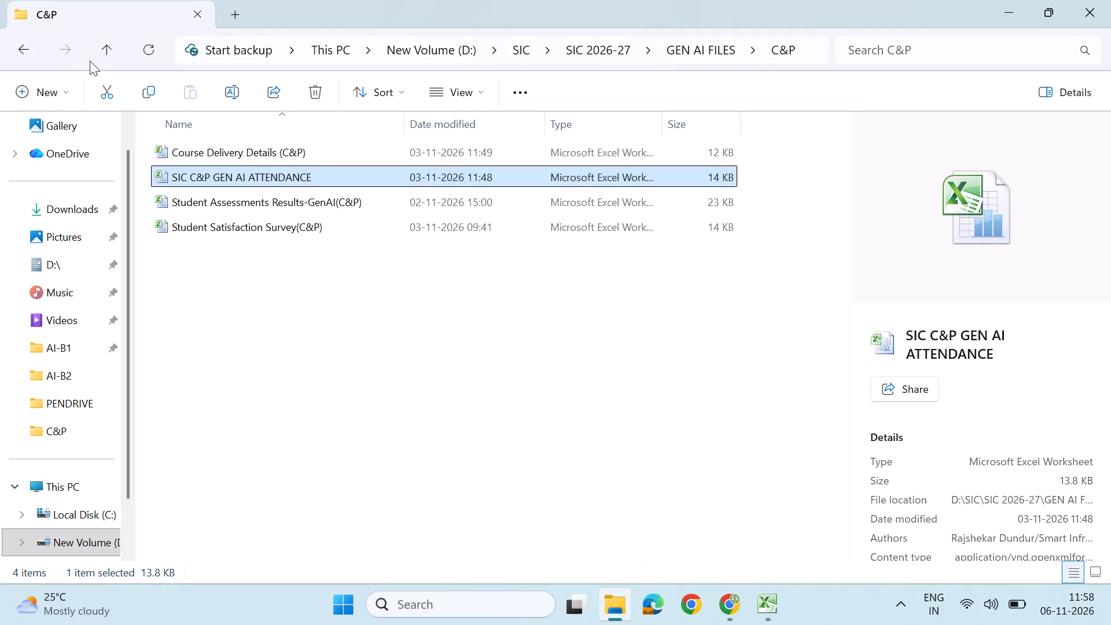
double_click(278, 150)
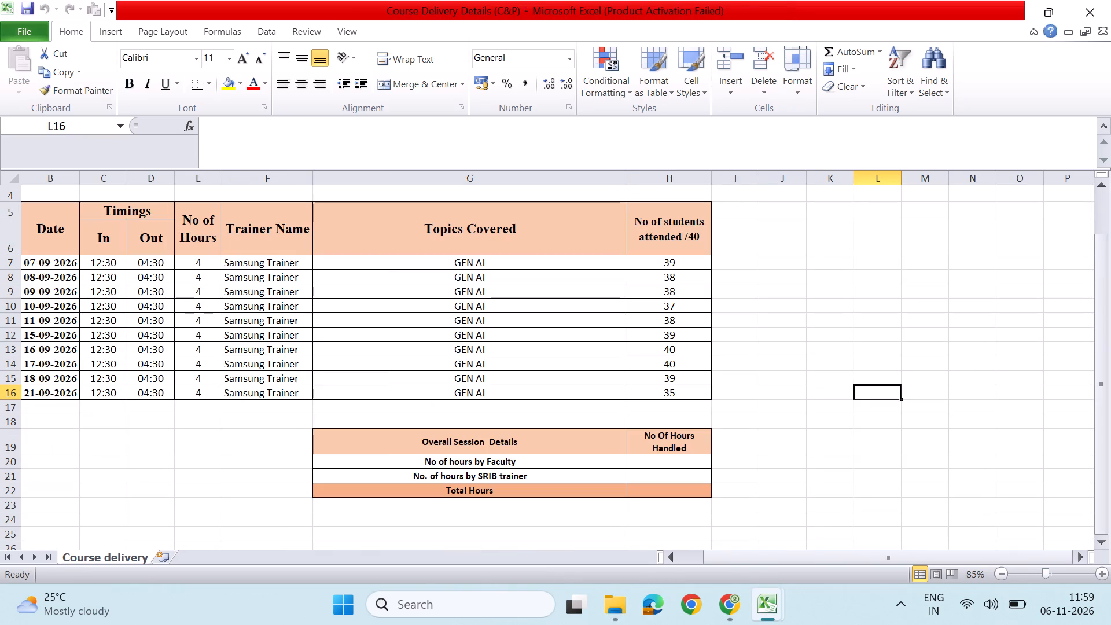
left_click(660, 461)
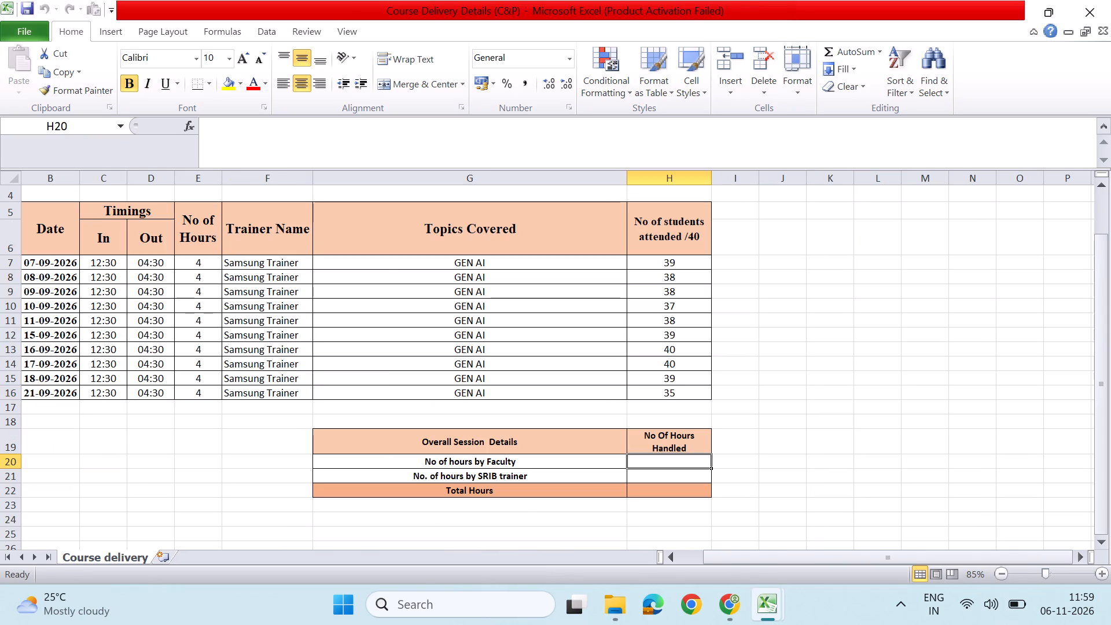
type("NA")
key("Down")
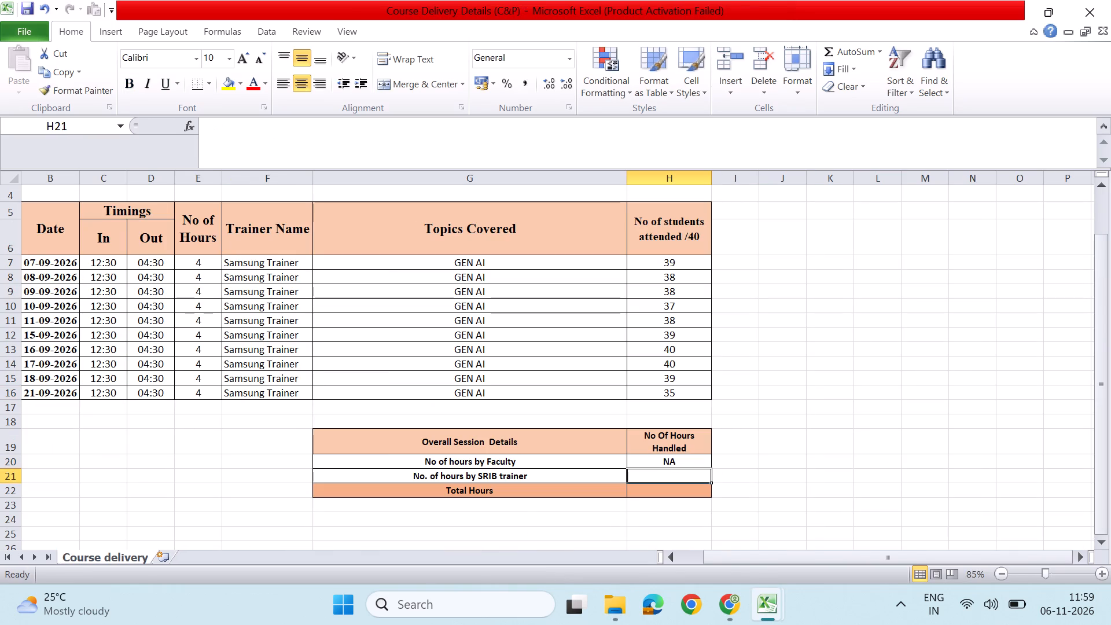
type("40")
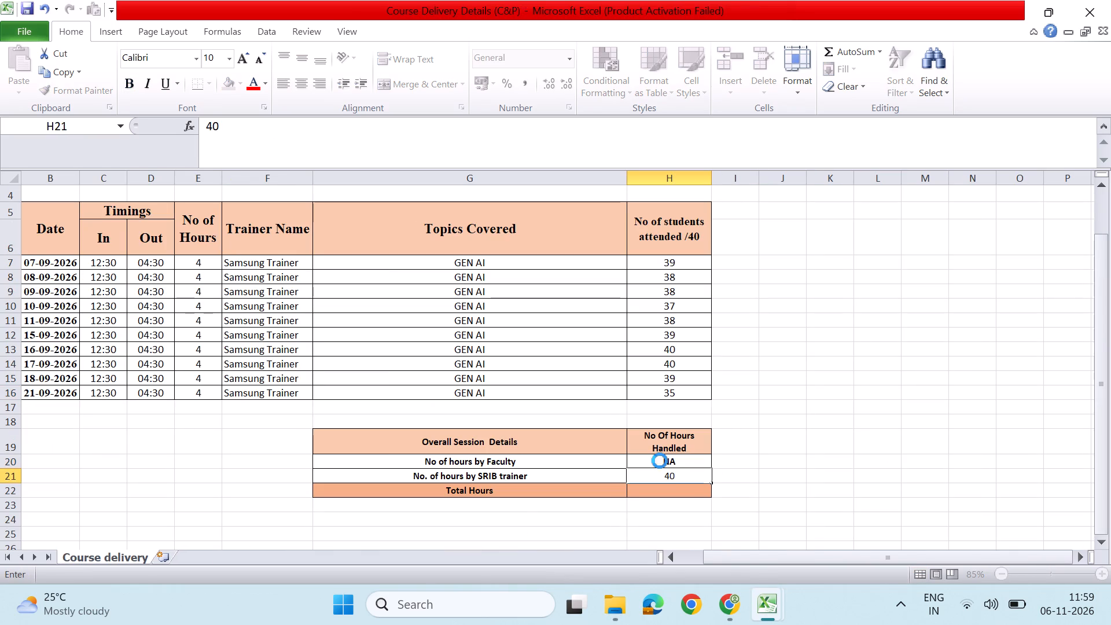
key("Return")
type("49")
key("BackSpace")
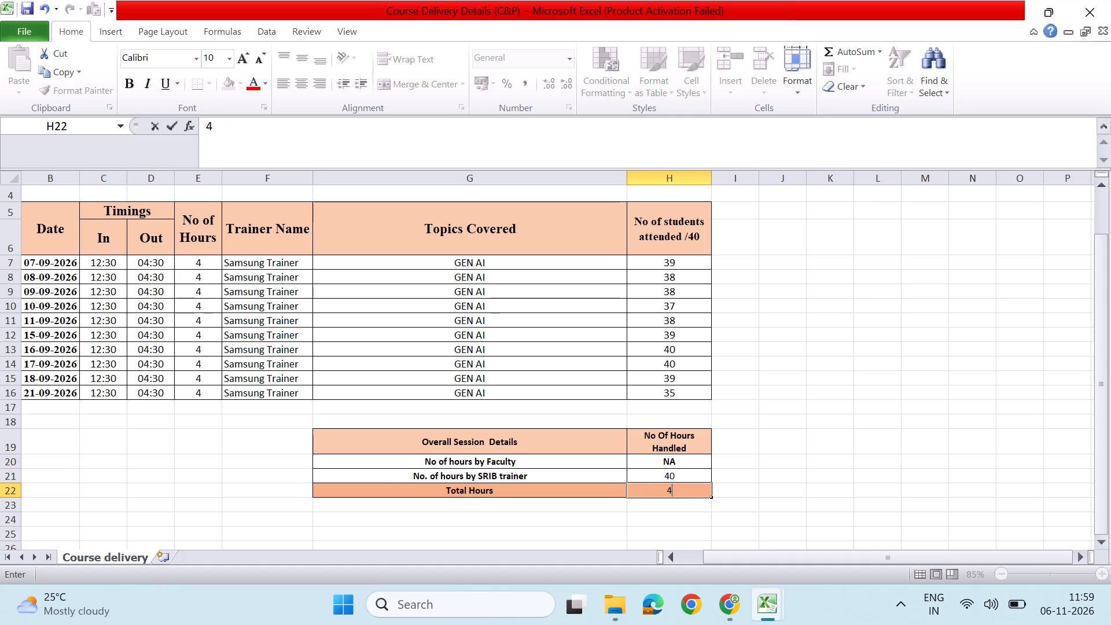
key("0")
key("Return")
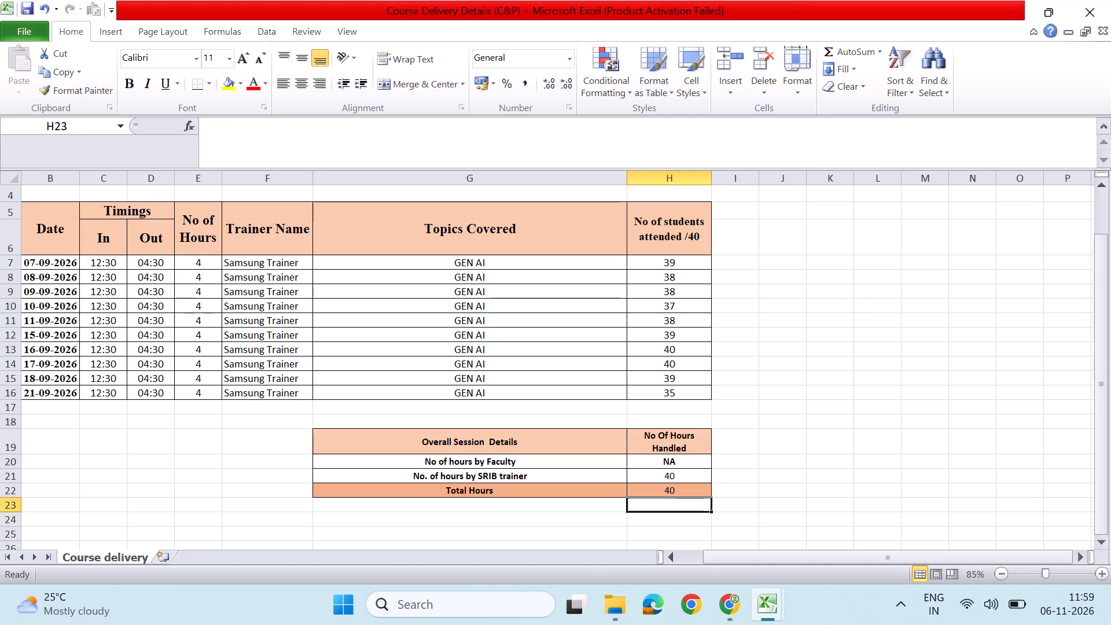
key("ctrl+s")
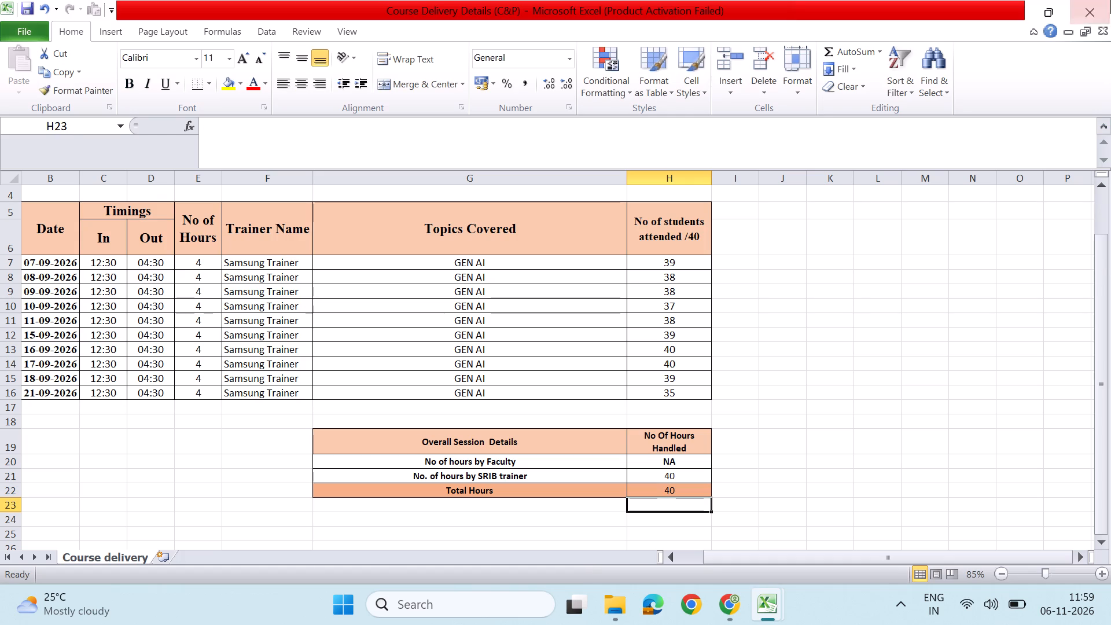
left_click(1110, 0)
Open the Course Delivery Details (IOT-B1) workbook from the IOT-B1 folder in GEN AI FILES.
key("alt+Tab")
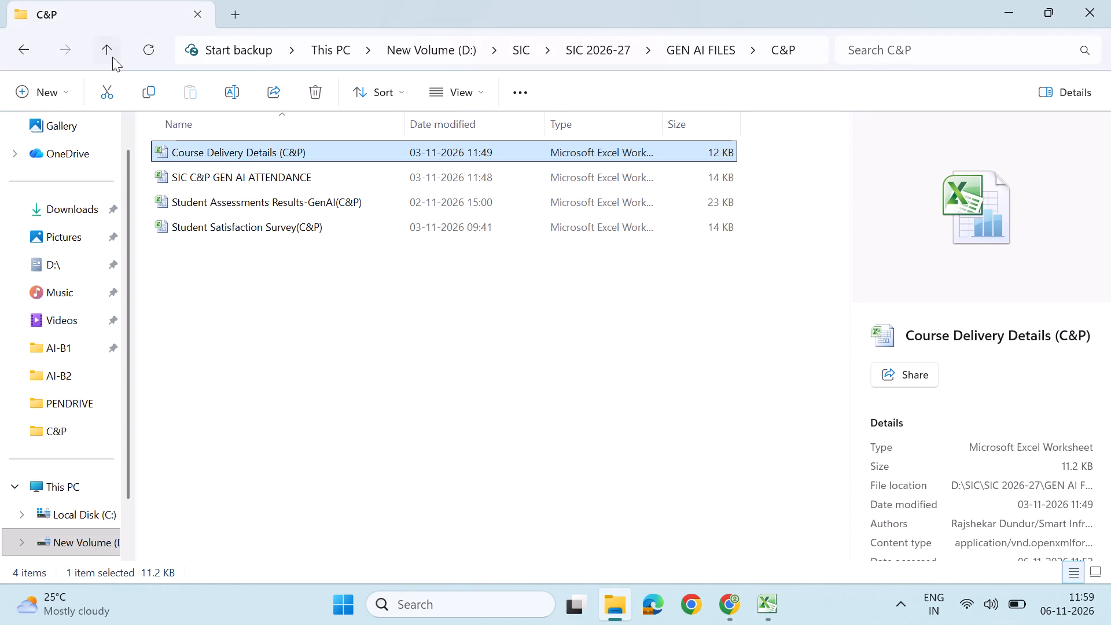
left_click(112, 57)
double_click(307, 227)
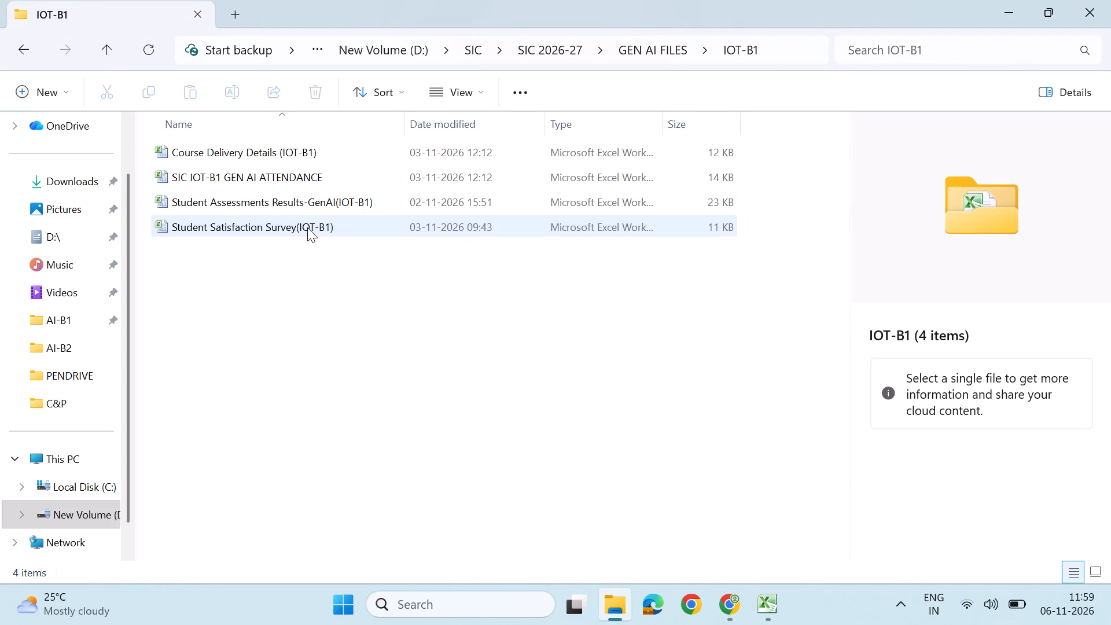
double_click(333, 152)
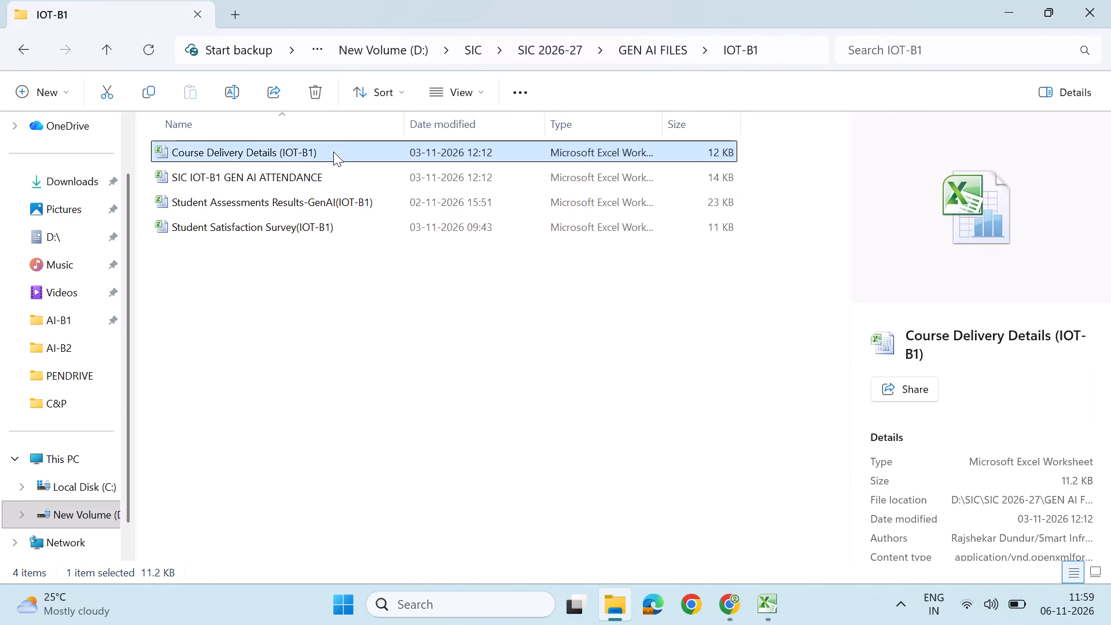
Enter NA for faculty hours, 40 for SRIB trainer hours and 40 for total hours in H20:H22; save and close the workbook.
scroll(424, 363, "down", 1)
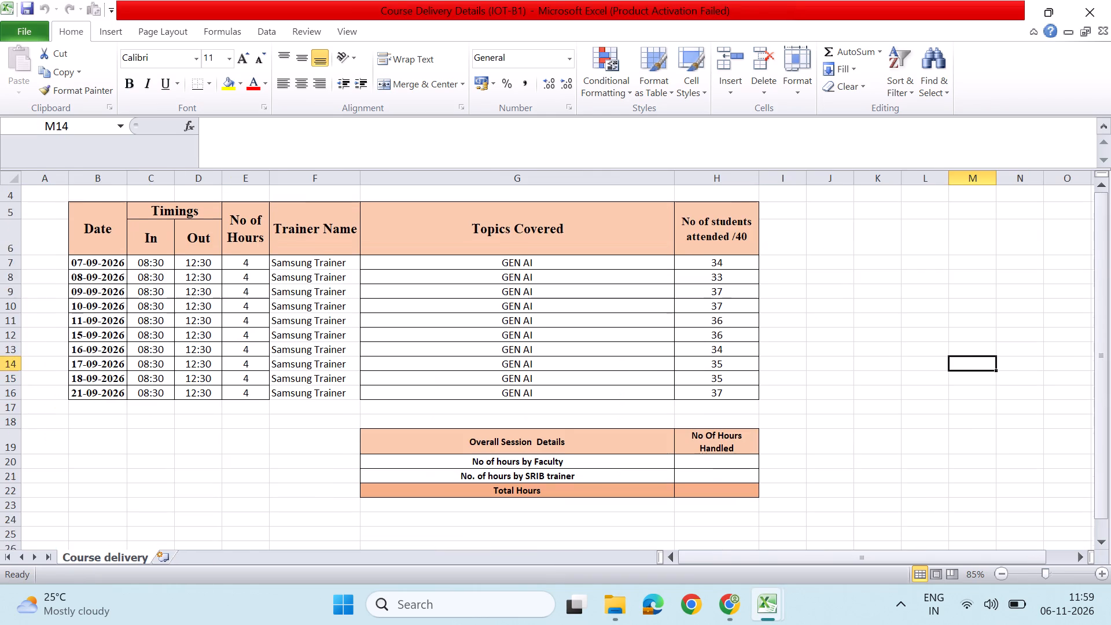
scroll(424, 363, "down", 1)
left_click(731, 394)
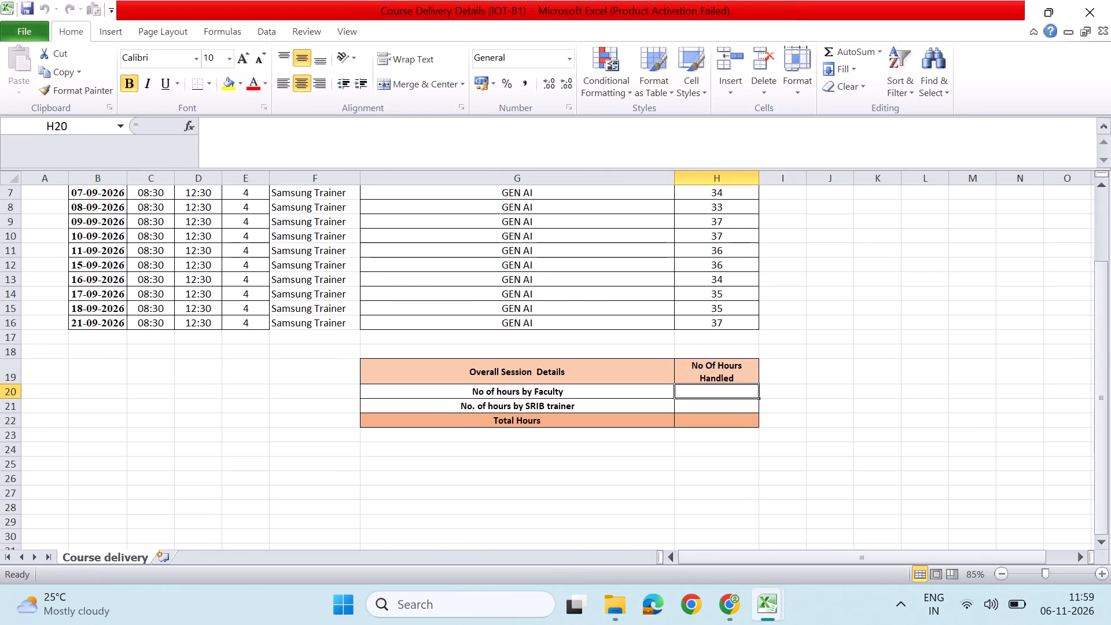
type("NA")
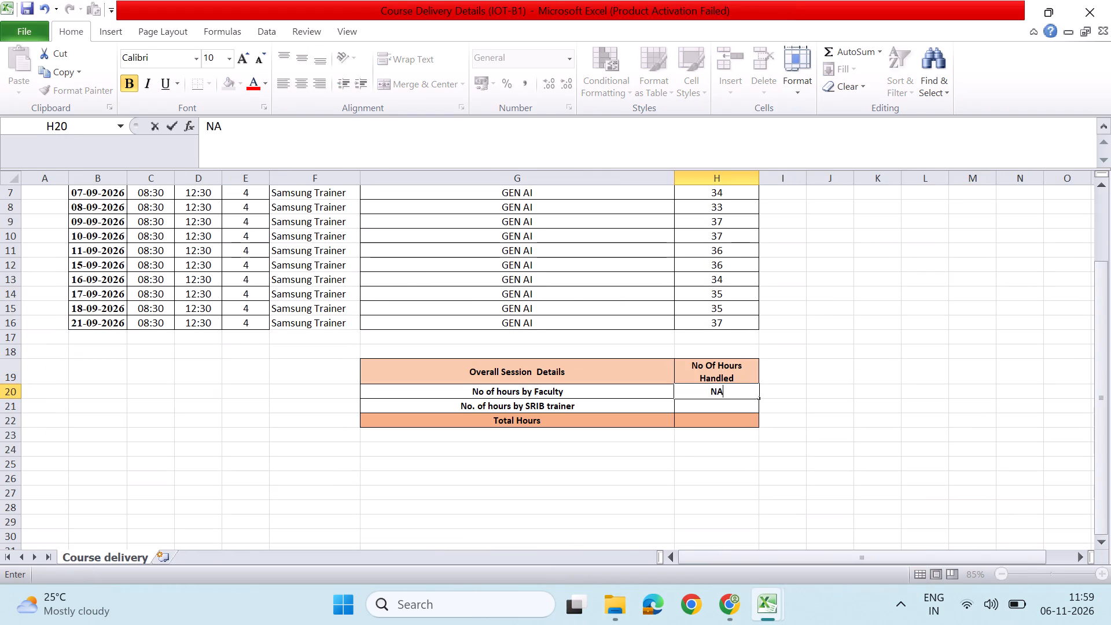
key("Return")
type("40")
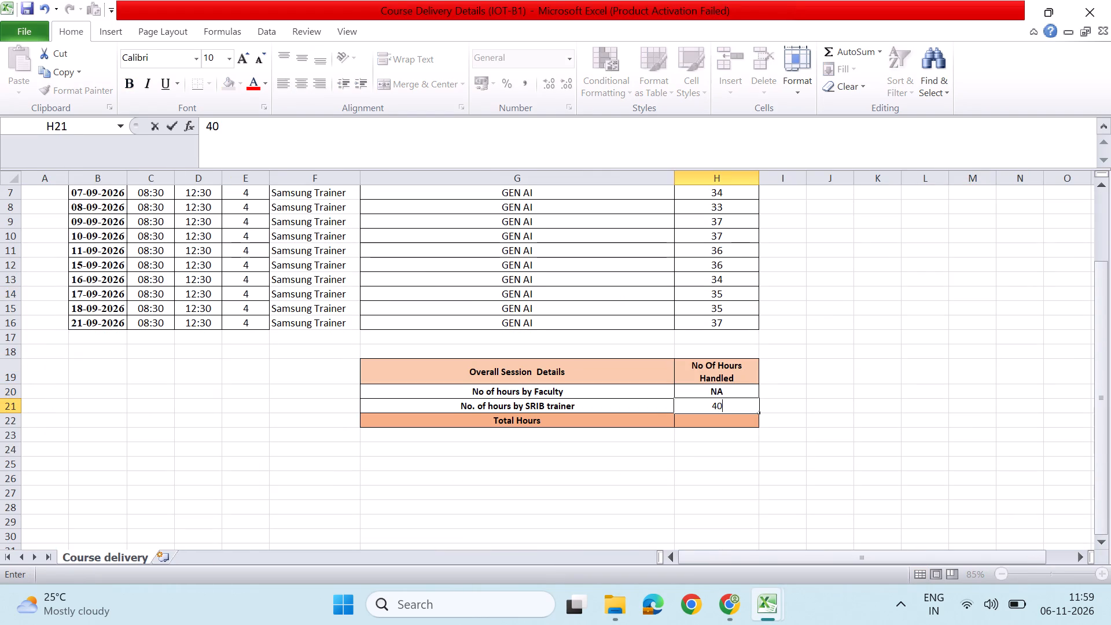
key("Return")
type("40")
key("Return")
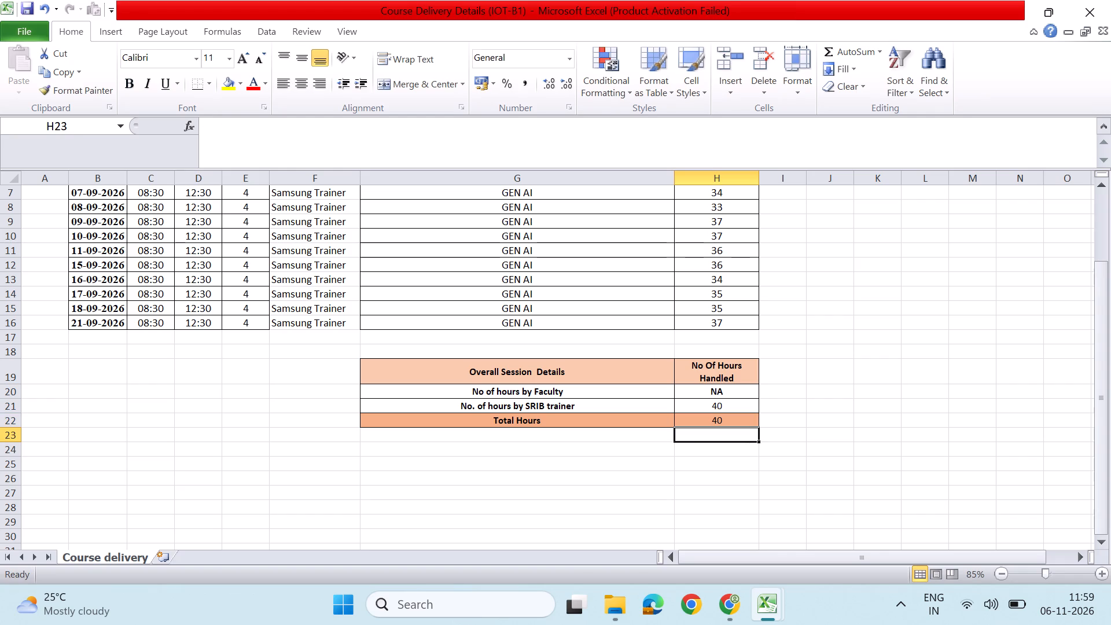
key("ctrl+s")
scroll(731, 394, "up", 2)
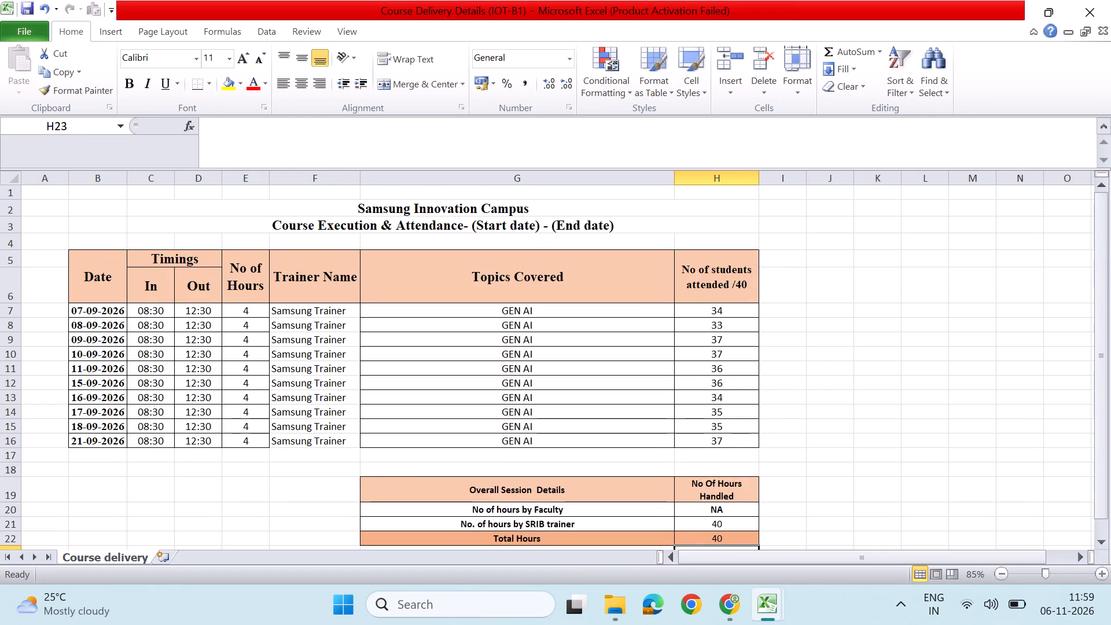
key("ctrl+s")
left_click(1110, 0)
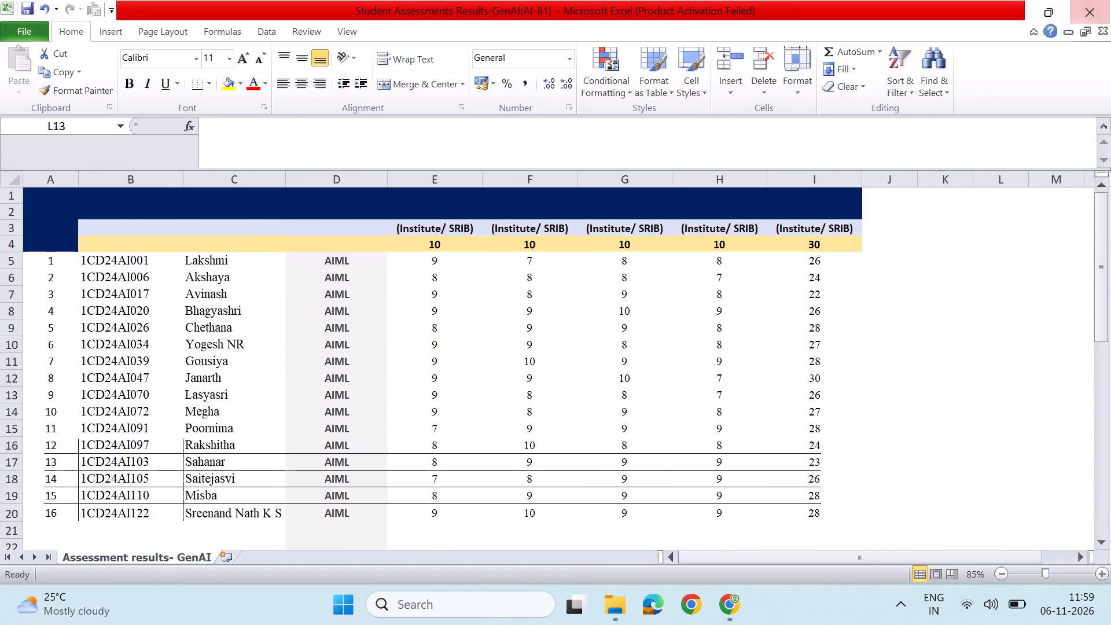
Open the Student Assessments Results-GenAI(IOT-B1) workbook and examine its chapter marks and Mini Project columns.
key("alt+Tab")
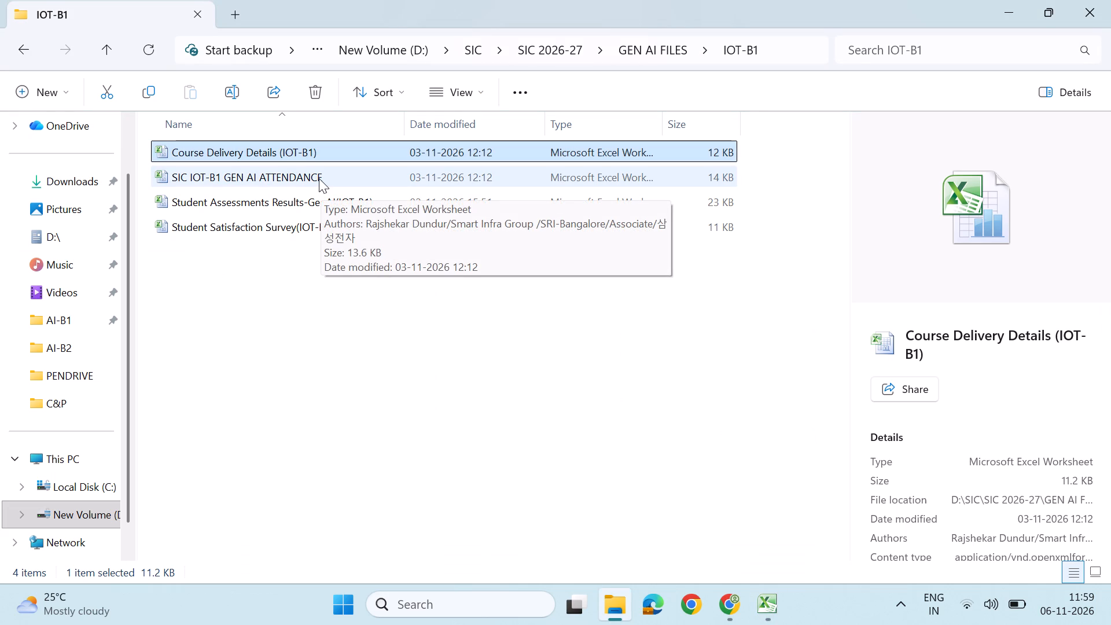
double_click(371, 206)
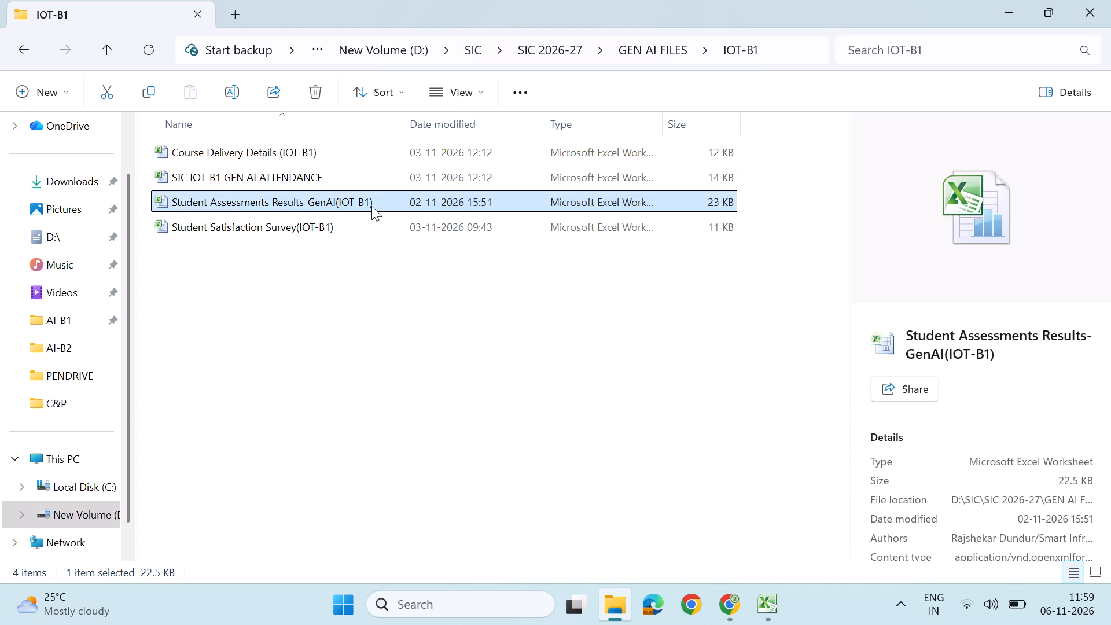
scroll(403, 296, "up", 2)
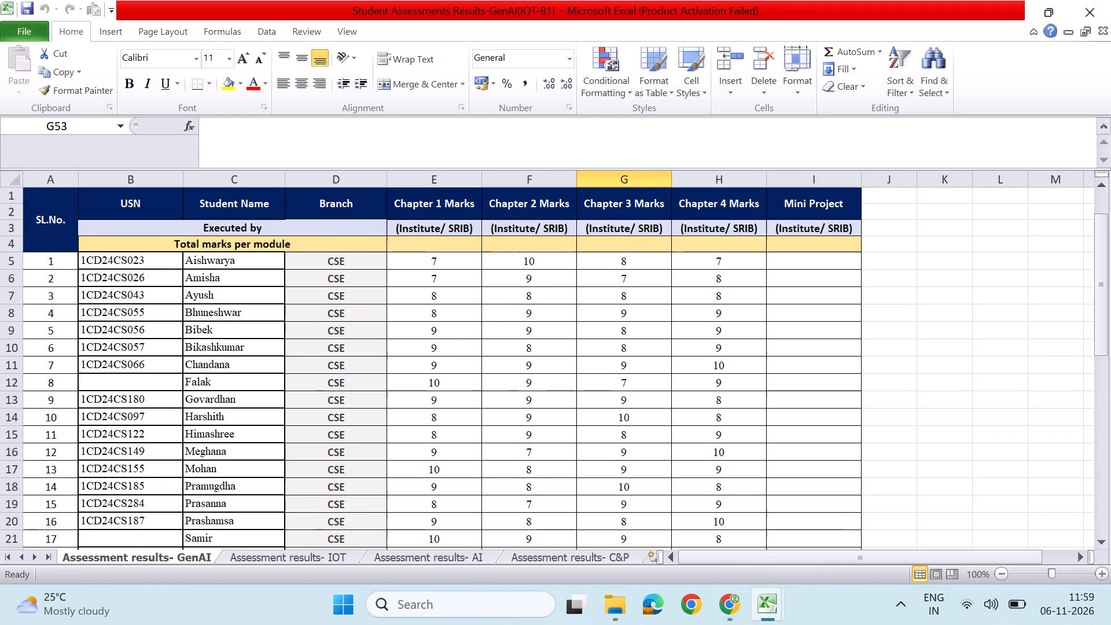
scroll(403, 296, "up", 1)
scroll(505, 365, "down", 3)
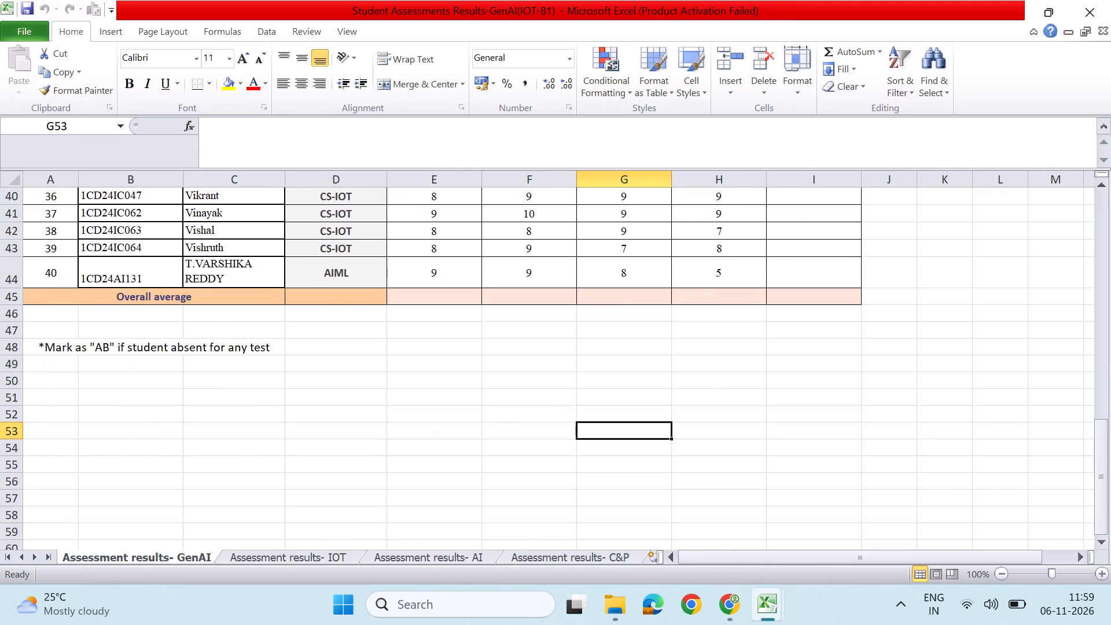
scroll(505, 365, "up", 1)
key("alt+Tab")
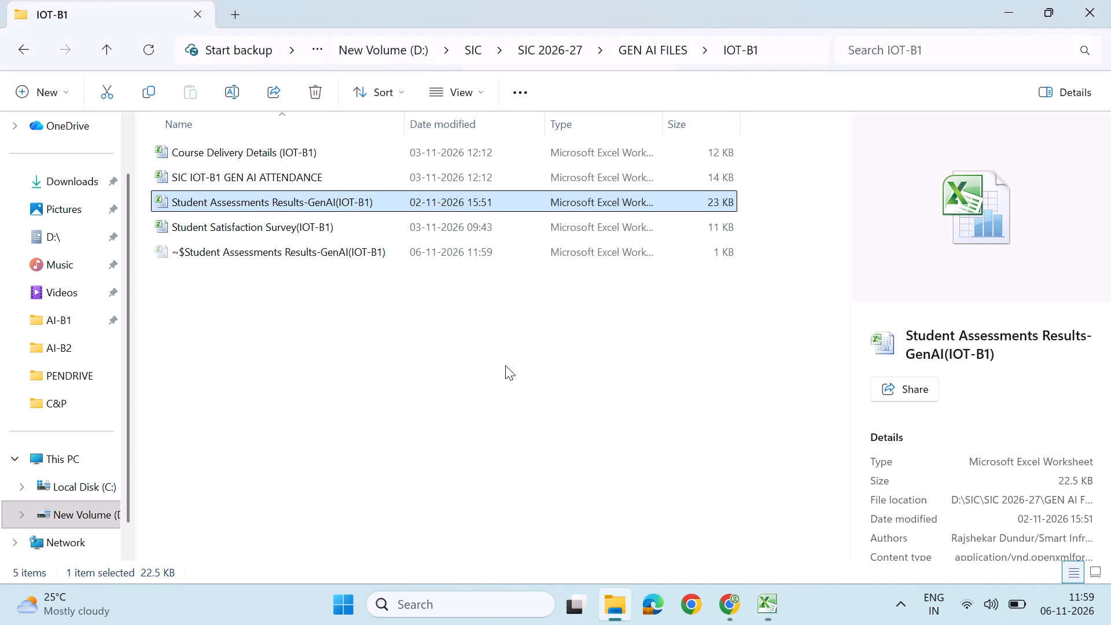
key("alt+Tab")
key("alt+Tab")
key("alt+Tab")
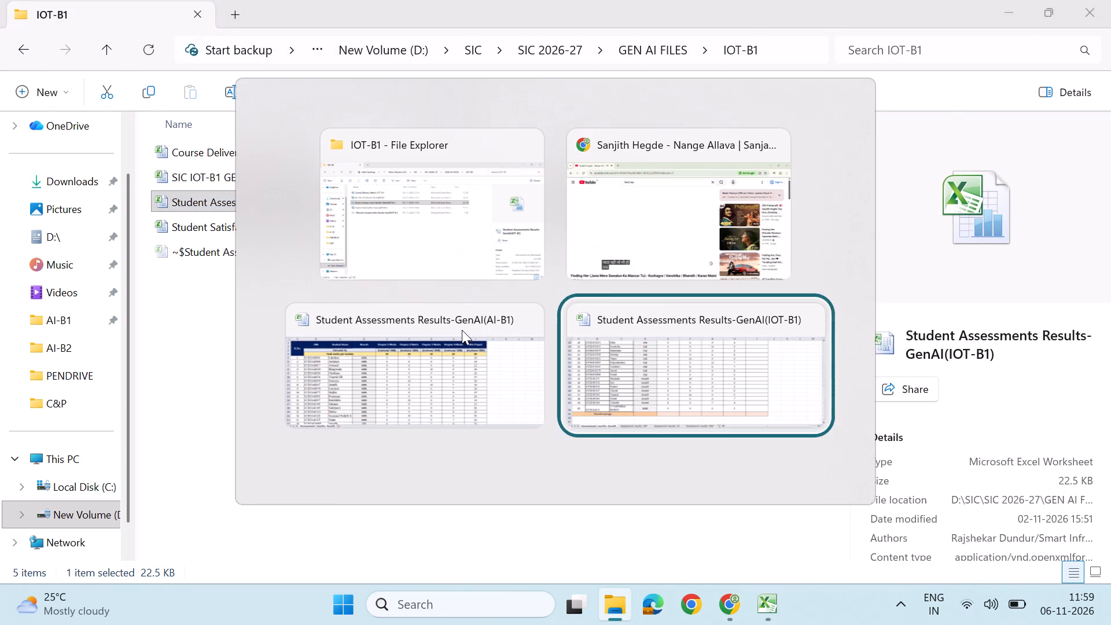
scroll(462, 330, "up", 2)
Copy the Mini Project marks in I14:I34 of the Student Assessments Results-GenAI(AI-B1) workbook.
key("alt+Tab")
key("alt+Tab")
key("alt+Tab")
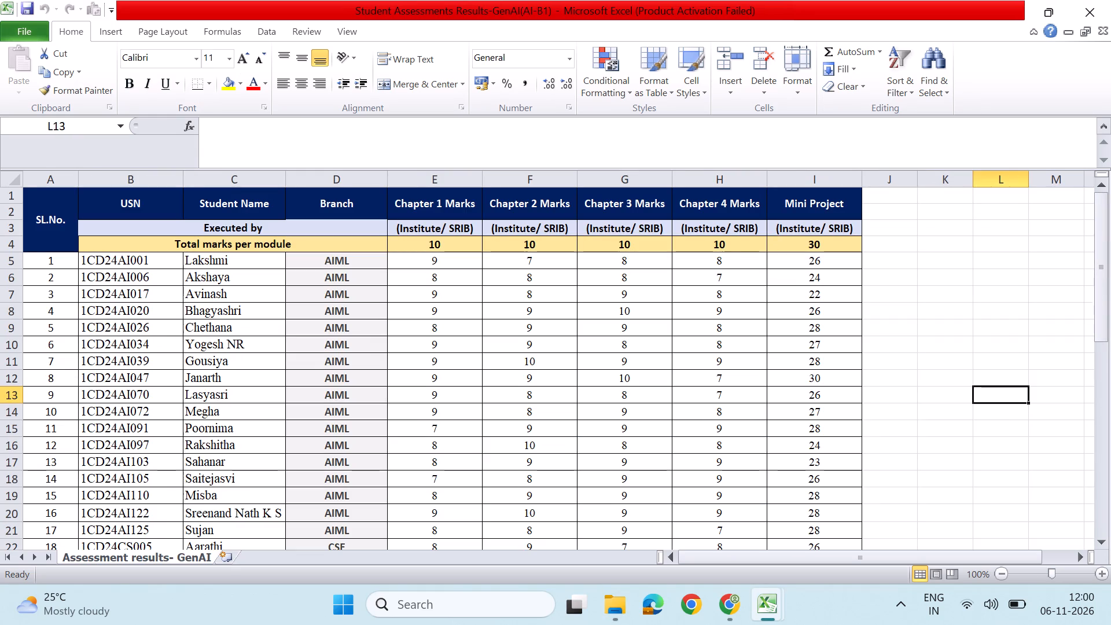
left_click(801, 385)
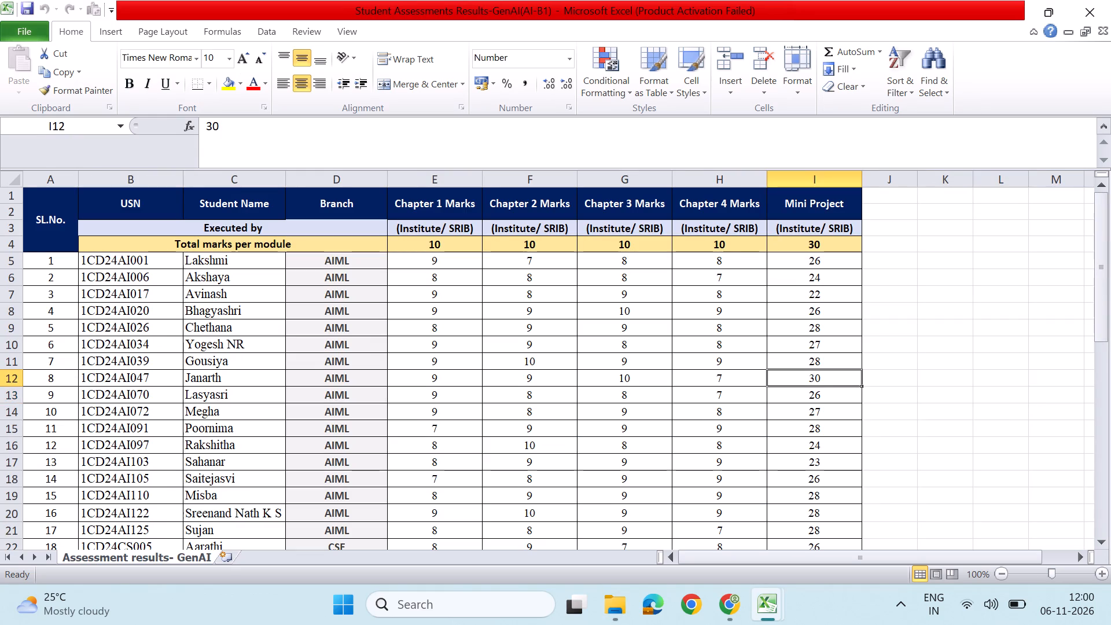
left_click(814, 419)
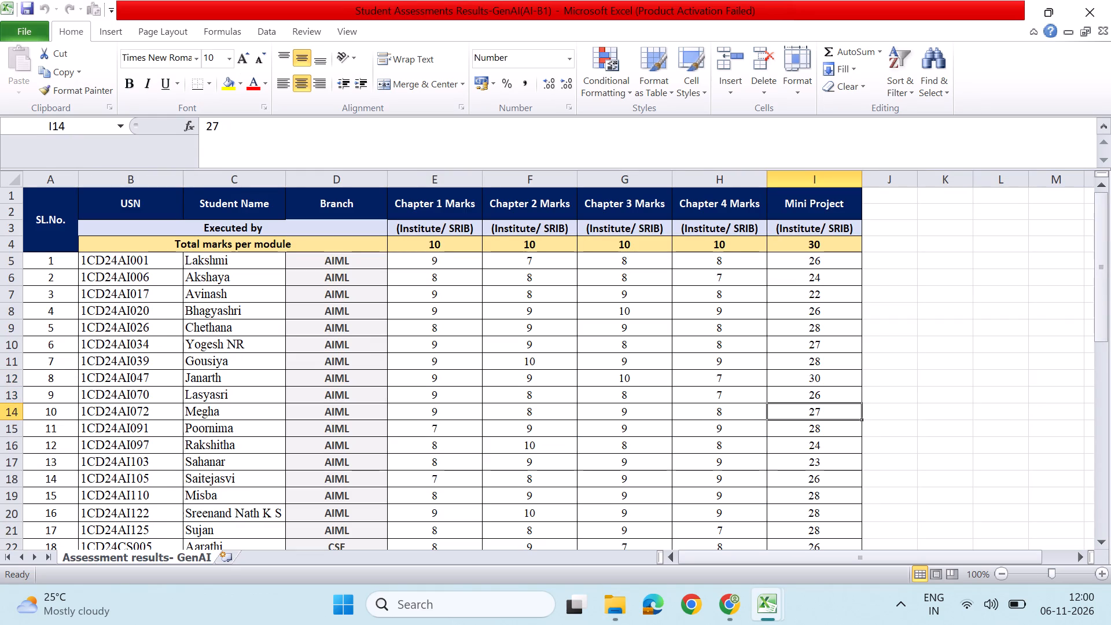
key("shift+Down")
key("shift+Down")
key("shift+Down")
key("shift+Down")
key("shift+Down")
key("shift+Down")
key("shift+Down")
key("shift+Down")
key("shift+Down")
key("shift+Down")
key("shift+Down")
key("shift+Down")
key("shift+Down")
key("shift+Down")
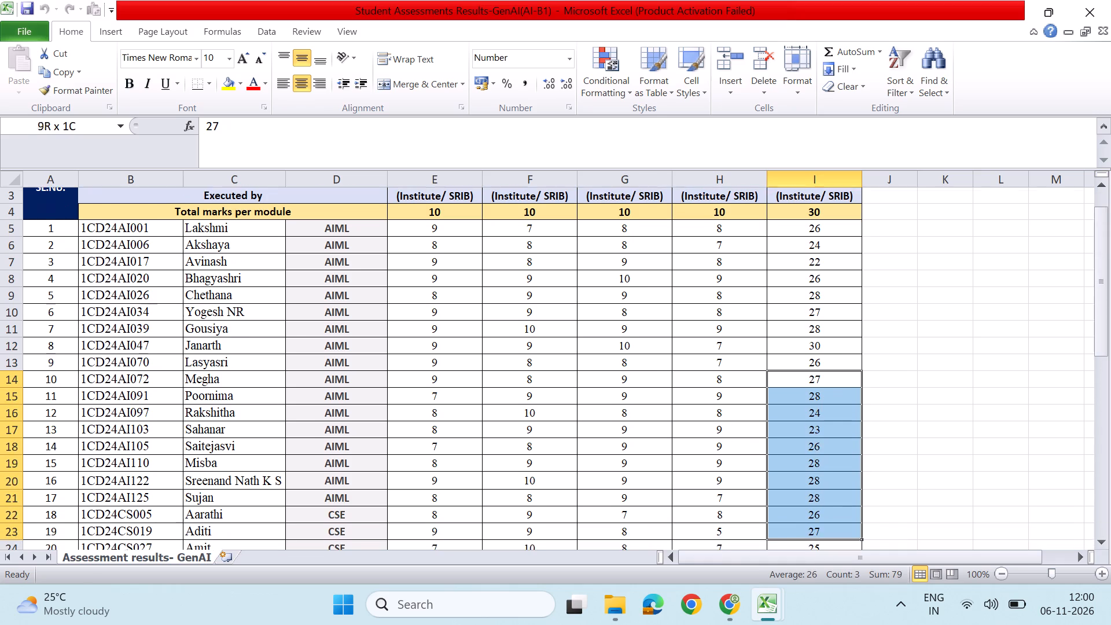
key("shift+Down")
key("shift+Down")
key("shift+Up")
key("shift+Up")
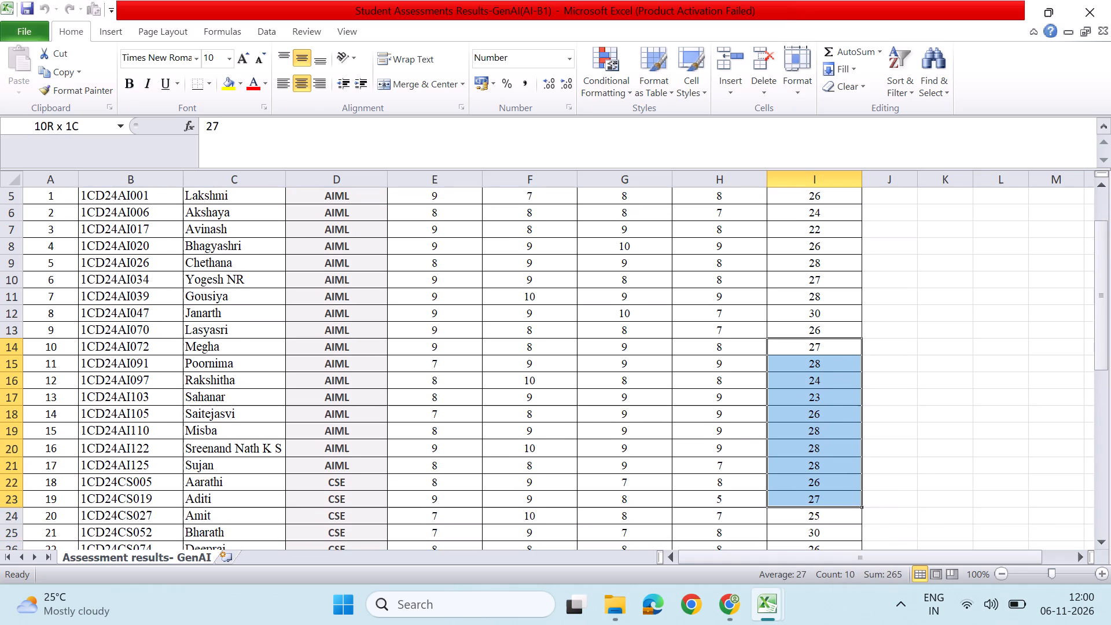
key("shift+Down")
key("shift+Down")
key("shift+Down")
key("shift+Down")
key("shift+Down")
key("shift+Down")
key("shift+Down")
key("shift+Down")
key("shift+Down")
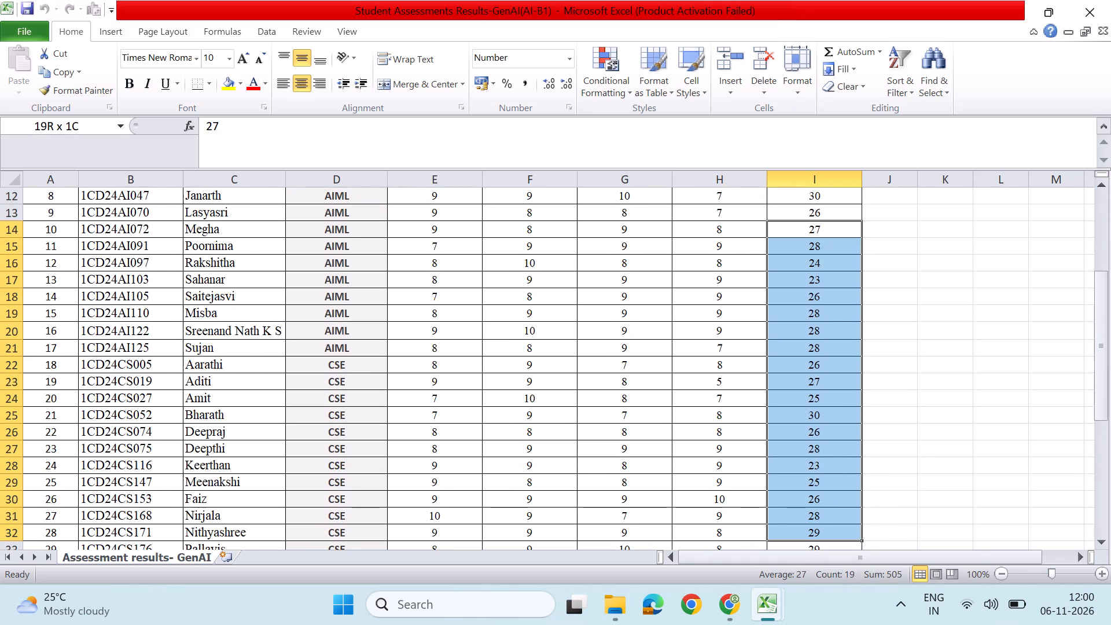
key("shift+Down")
key("shift+Down")
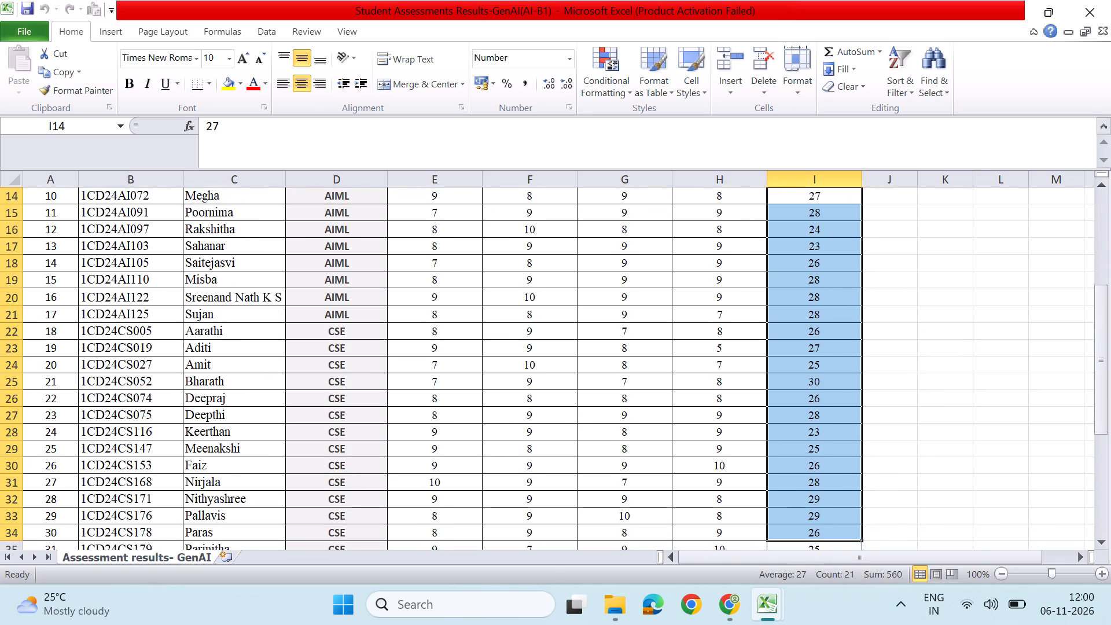
key("ctrl+c")
Paste the copied marks into the Mini Project column of the Student Assessments Results-GenAI(IOT-B1) workbook, starting at I5.
key("alt+Tab")
key("alt+Tab")
key("alt+Tab")
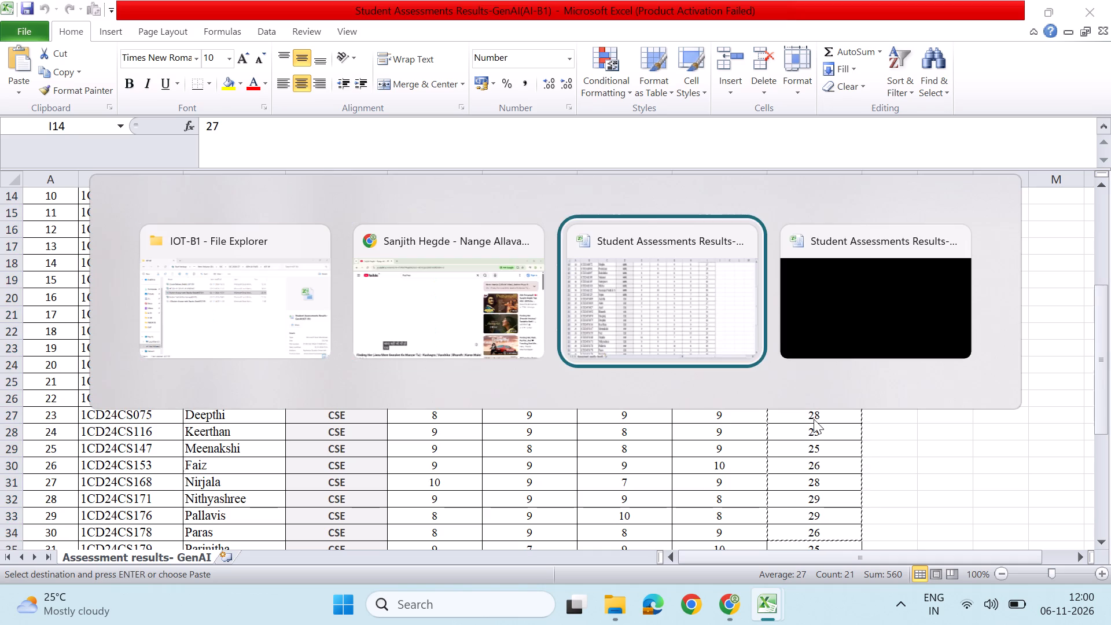
key("alt+Tab")
scroll(781, 324, "up", 3)
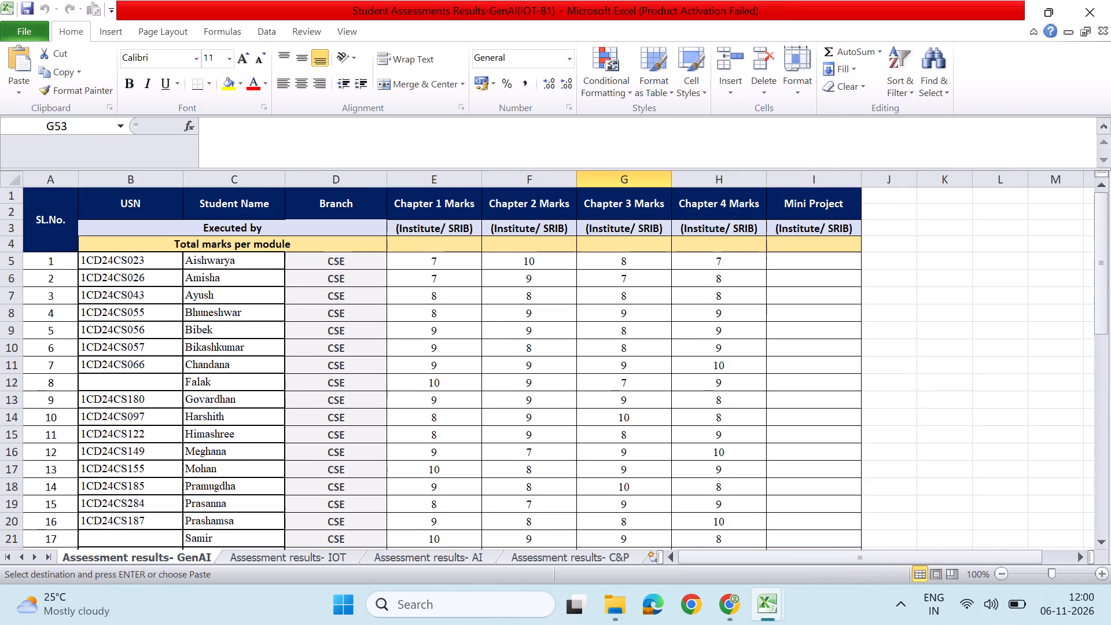
left_click(814, 257)
key("ctrl+v")
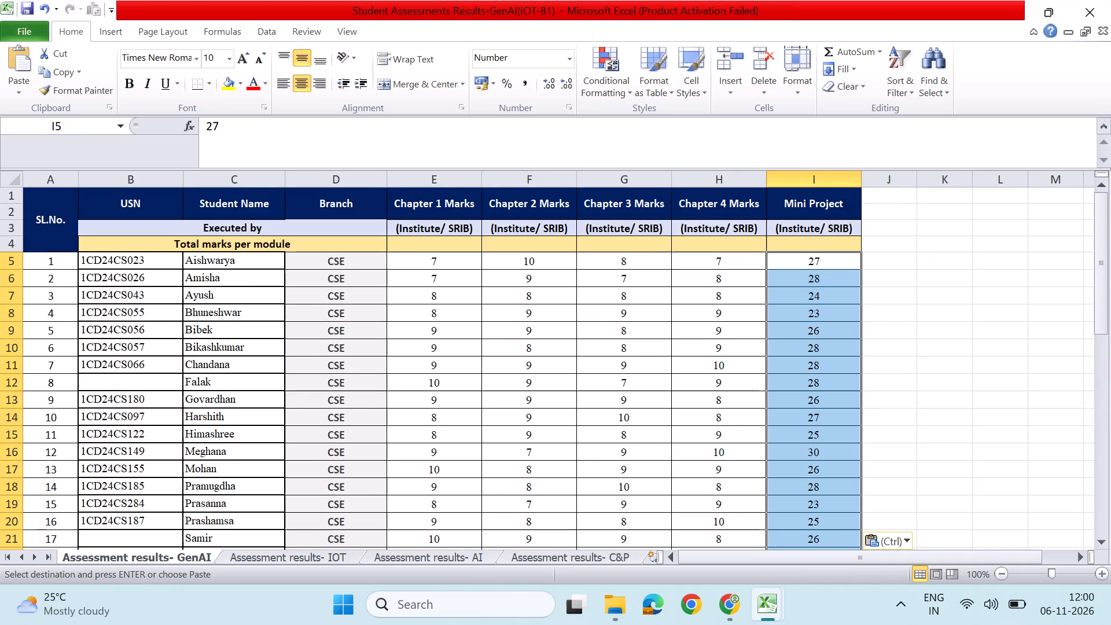
scroll(814, 257, "down", 1)
scroll(808, 348, "down", 1)
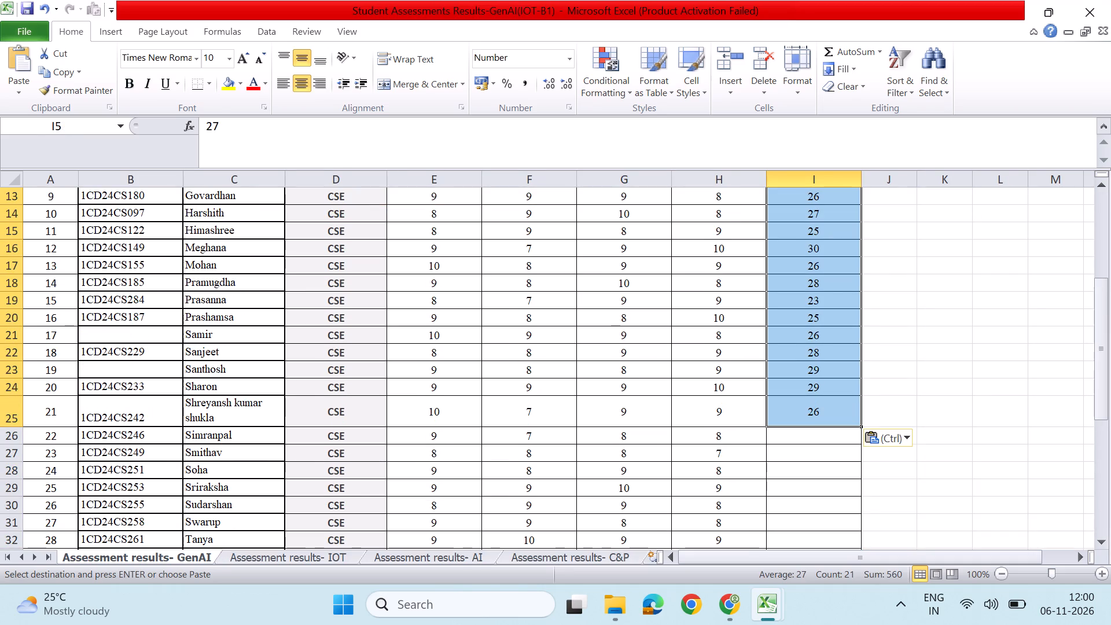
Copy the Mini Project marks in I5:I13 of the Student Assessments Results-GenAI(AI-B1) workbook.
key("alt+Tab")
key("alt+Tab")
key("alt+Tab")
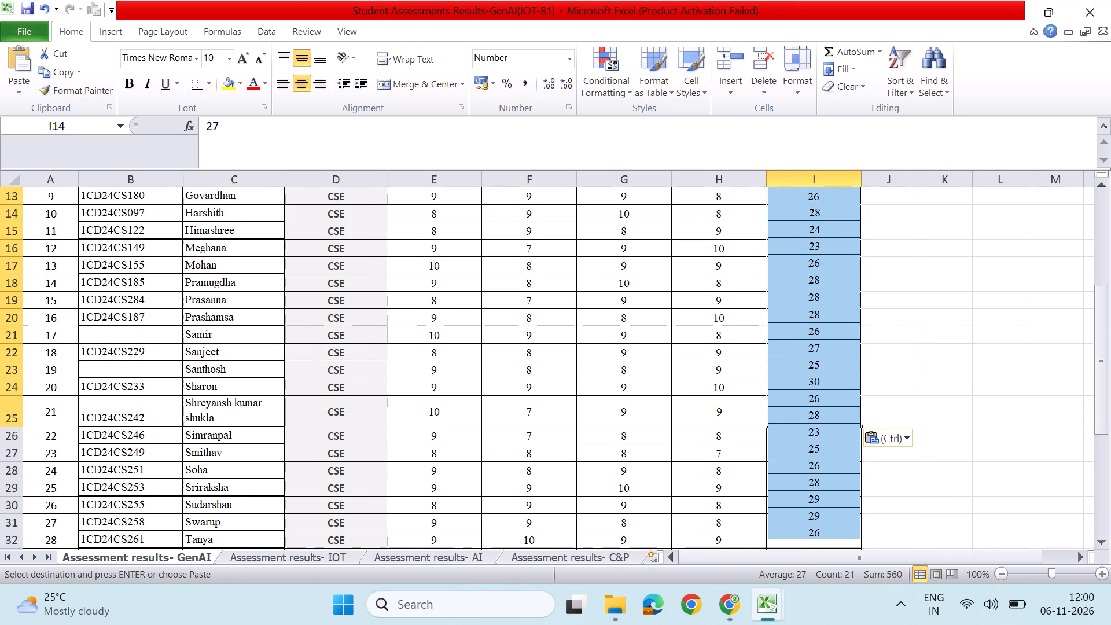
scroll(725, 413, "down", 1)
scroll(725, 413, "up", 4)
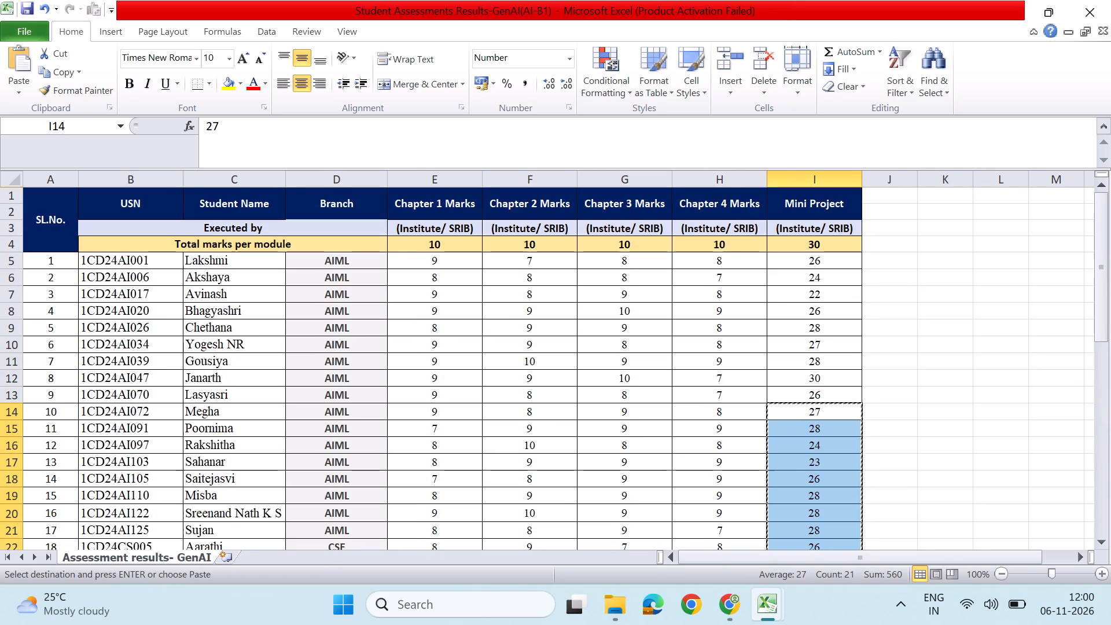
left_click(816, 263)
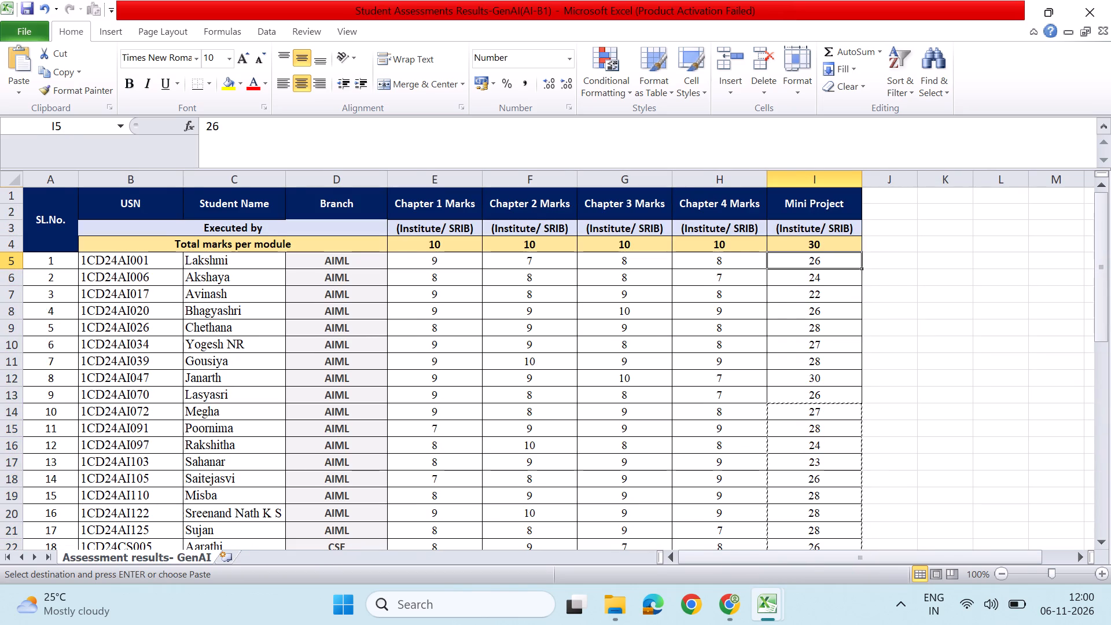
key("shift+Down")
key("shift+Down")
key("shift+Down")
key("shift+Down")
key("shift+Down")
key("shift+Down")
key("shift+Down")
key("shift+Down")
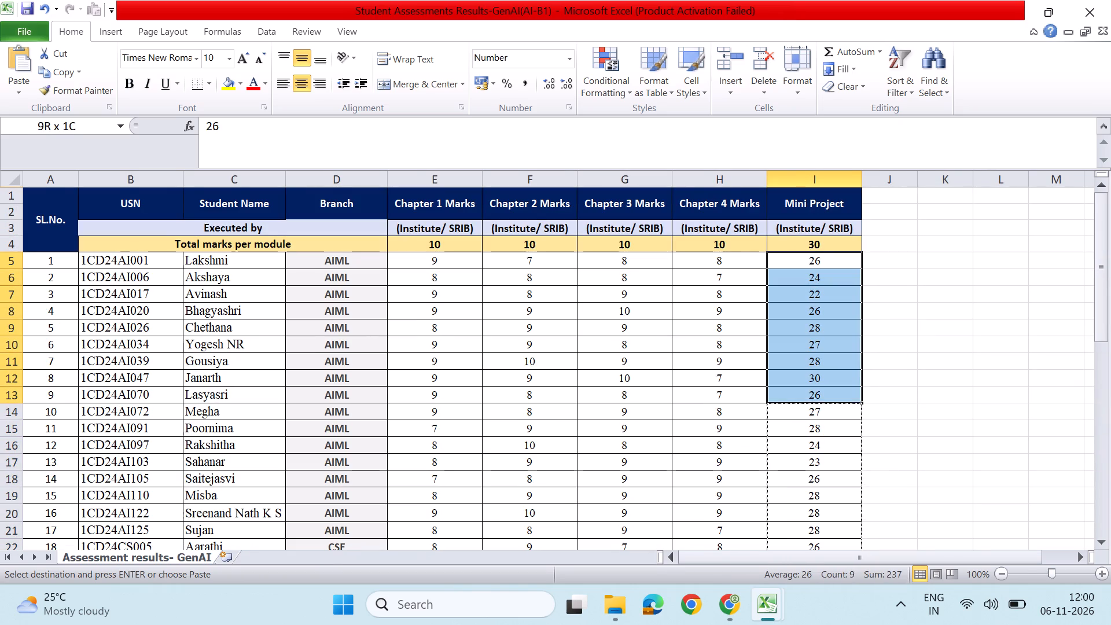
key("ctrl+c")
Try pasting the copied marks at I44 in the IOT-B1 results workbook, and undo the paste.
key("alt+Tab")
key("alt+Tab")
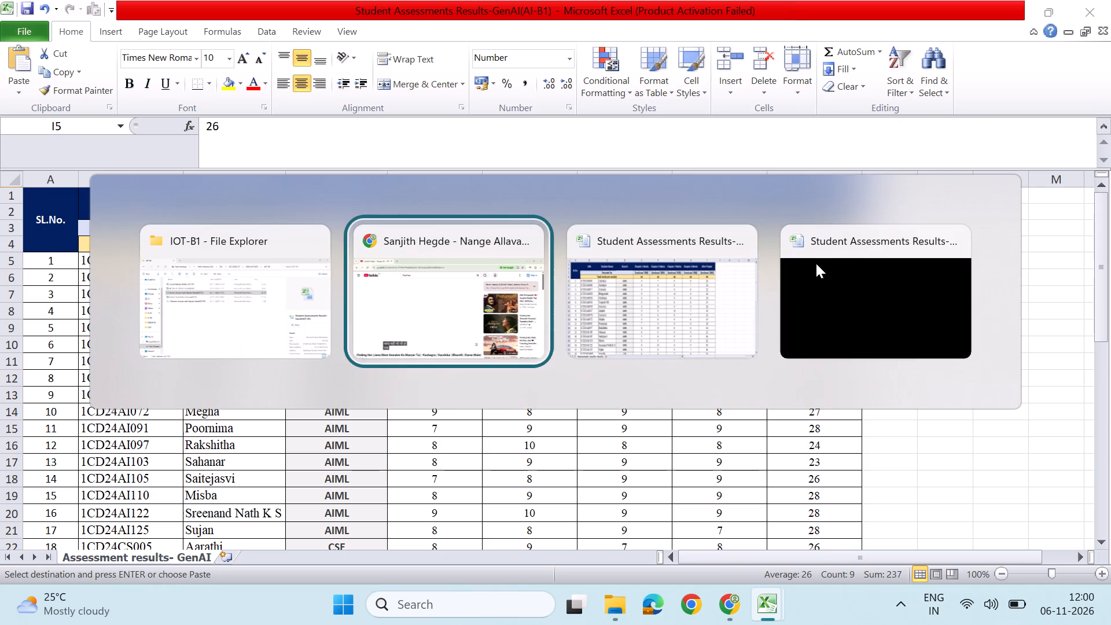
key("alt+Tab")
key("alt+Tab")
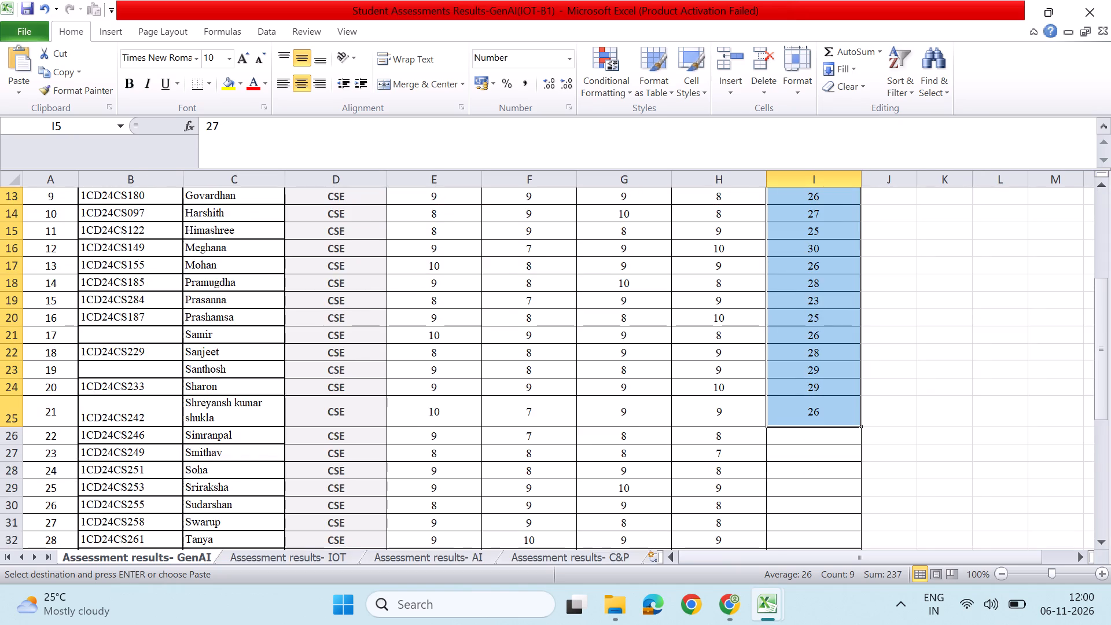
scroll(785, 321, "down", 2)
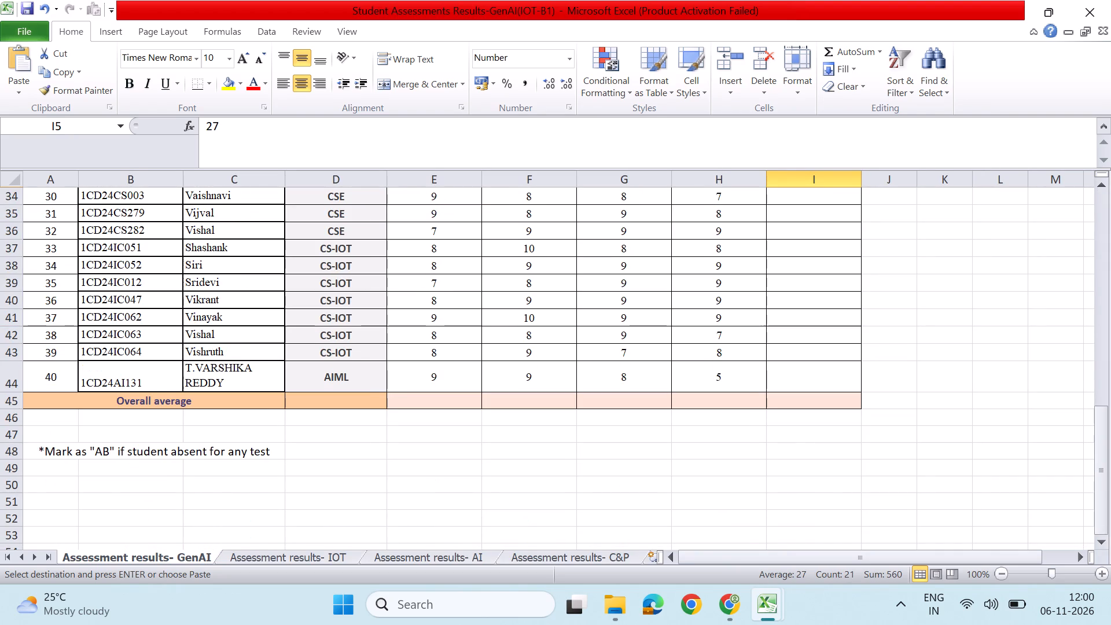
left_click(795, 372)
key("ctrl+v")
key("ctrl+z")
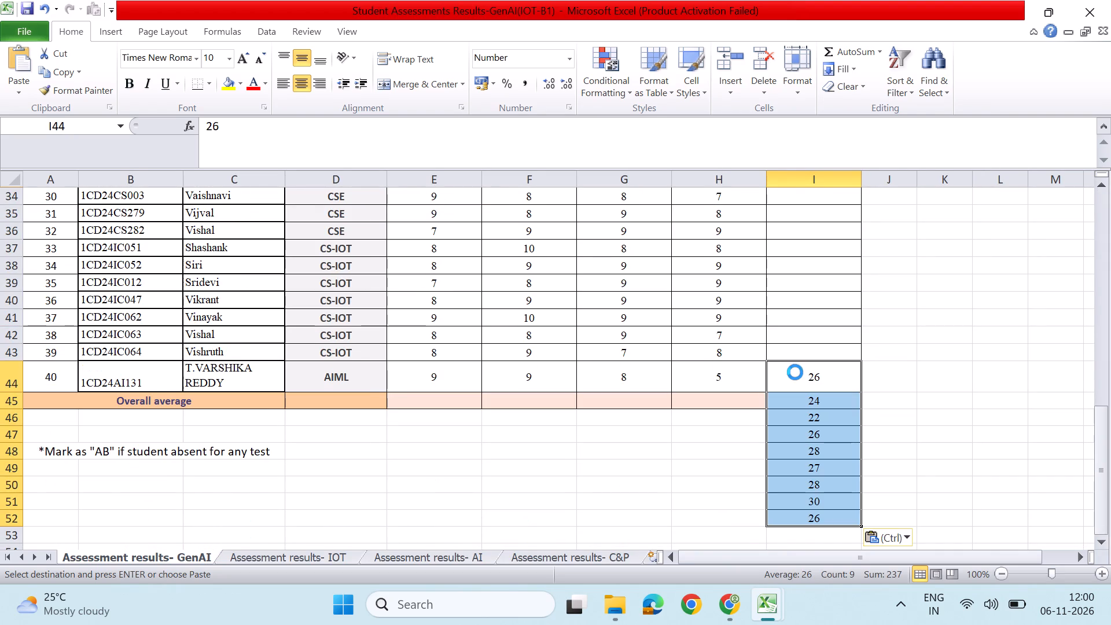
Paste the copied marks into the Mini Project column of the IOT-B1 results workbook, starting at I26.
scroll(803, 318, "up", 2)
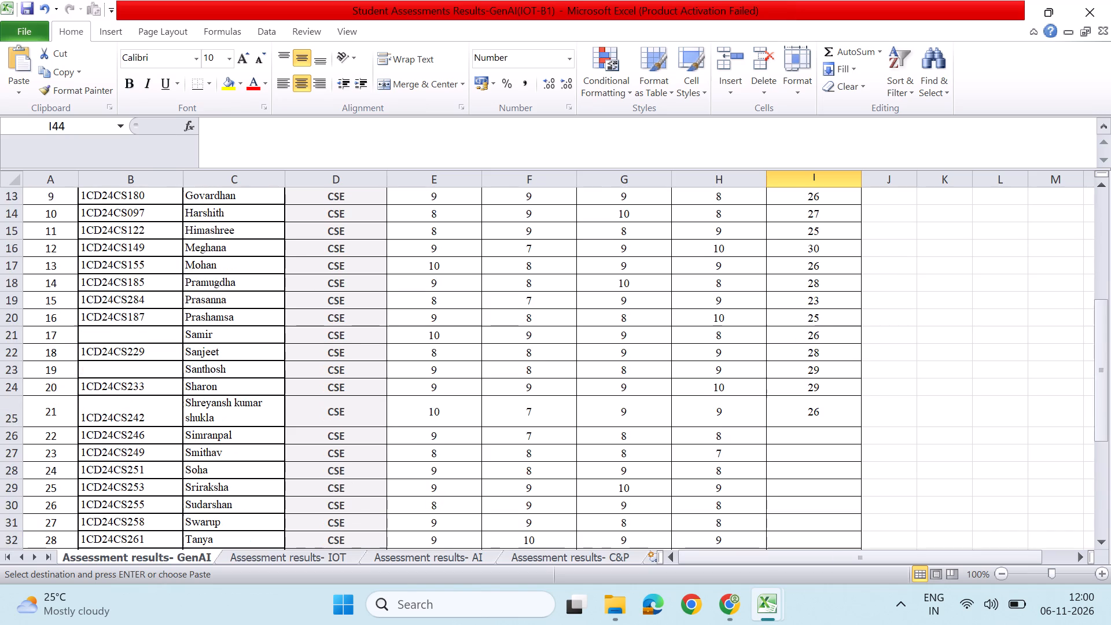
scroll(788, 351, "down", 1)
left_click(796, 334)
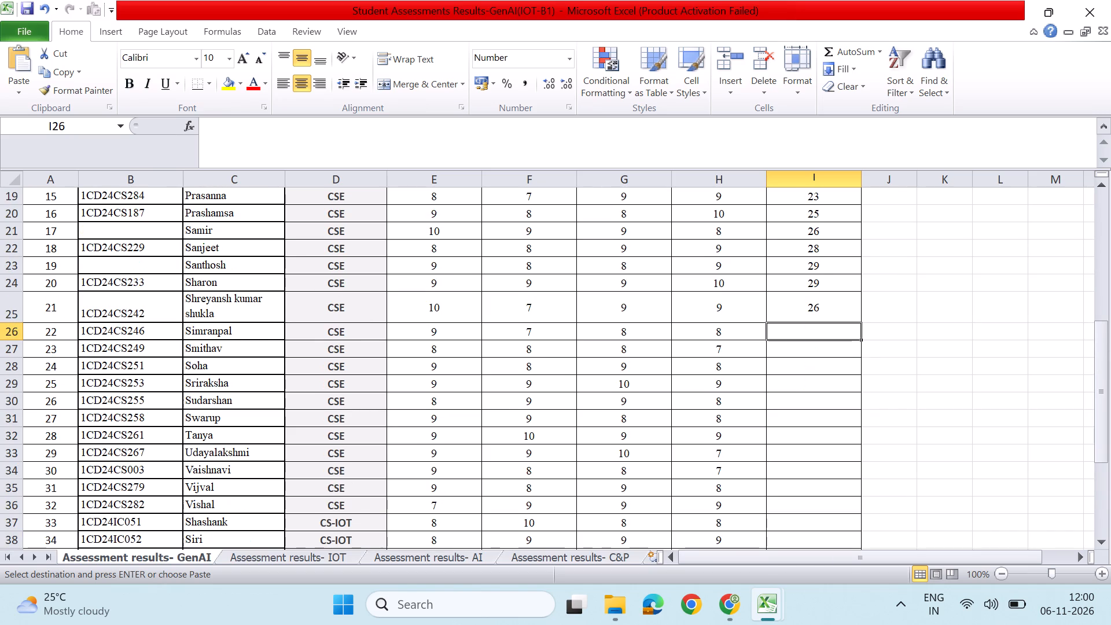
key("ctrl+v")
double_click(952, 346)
Copy the last ten students' Mini Project marks, I35:I44, from the Student Assessments Results-GenAI(AI-B1) workbook.
key("alt+Tab")
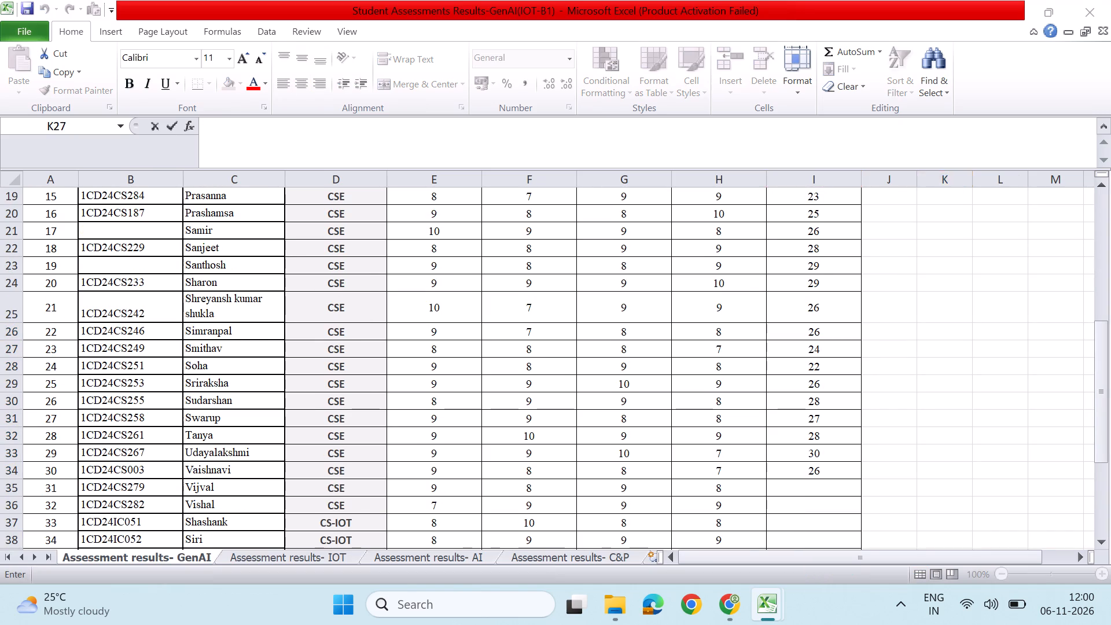
key("alt+Tab")
key("alt+Tab")
scroll(877, 411, "down", 1)
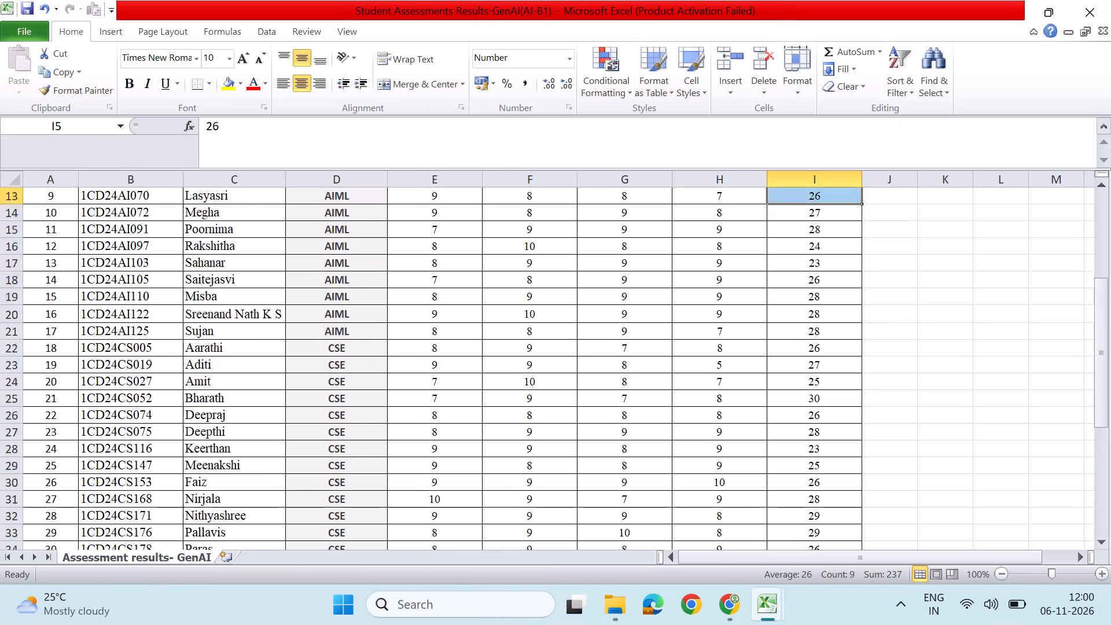
scroll(877, 411, "down", 1)
scroll(785, 302, "up", 1)
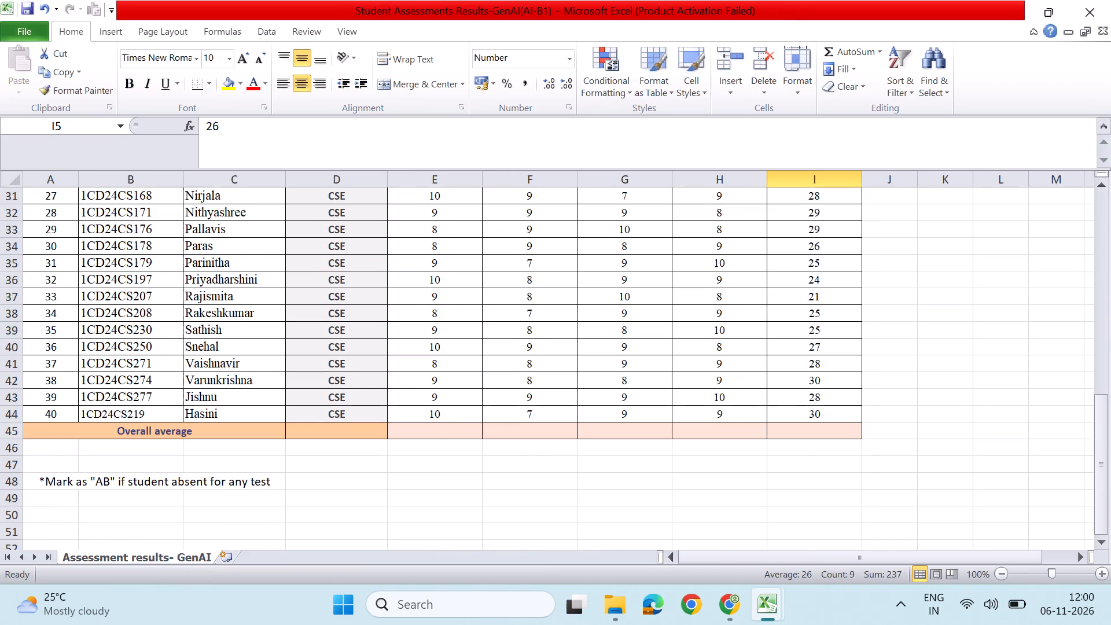
scroll(803, 282, "up", 2)
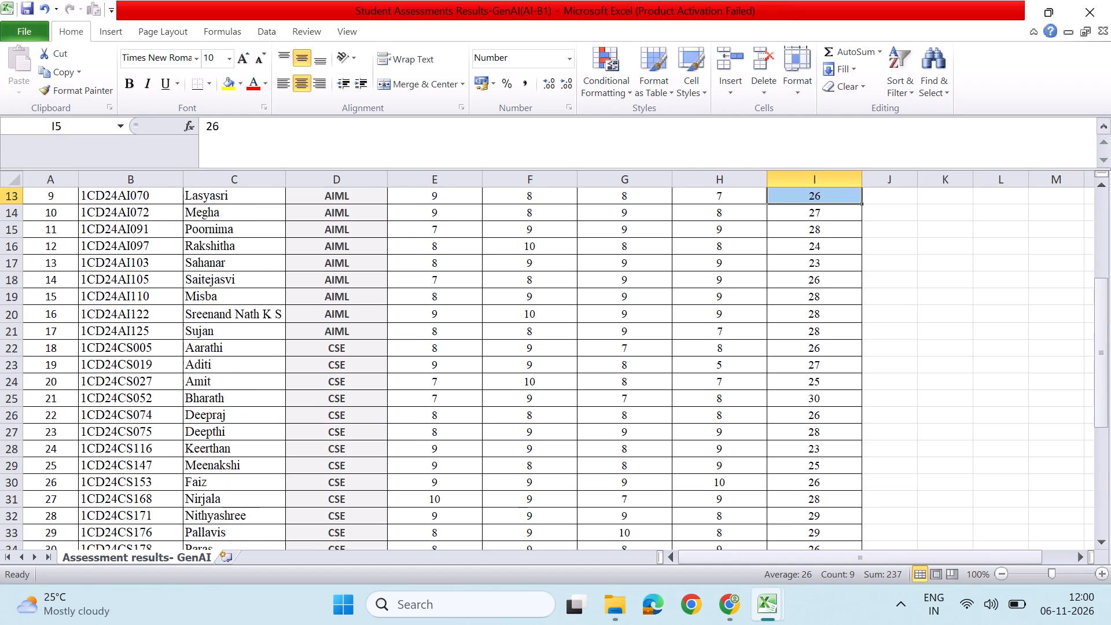
scroll(803, 282, "down", 1)
scroll(803, 282, "up", 1)
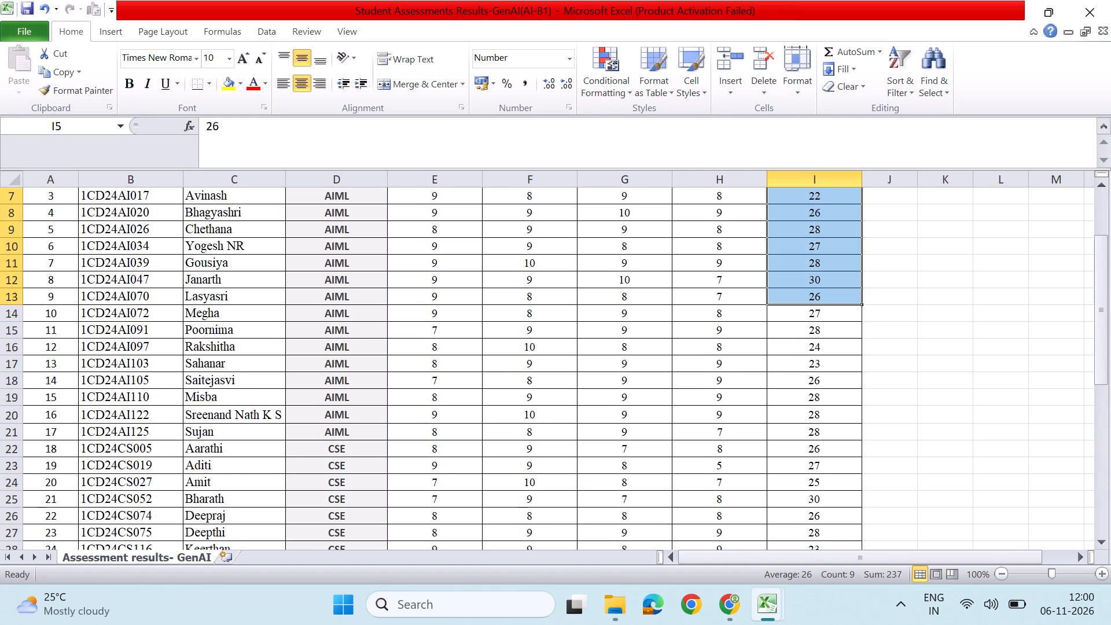
scroll(803, 282, "up", 1)
scroll(803, 282, "down", 2)
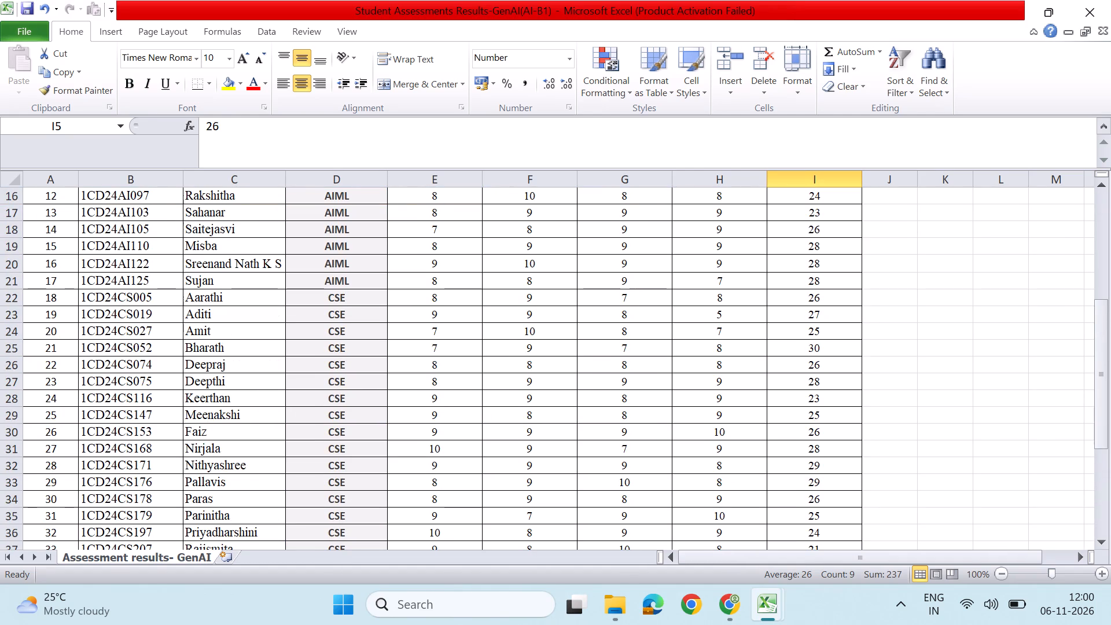
left_click(822, 521)
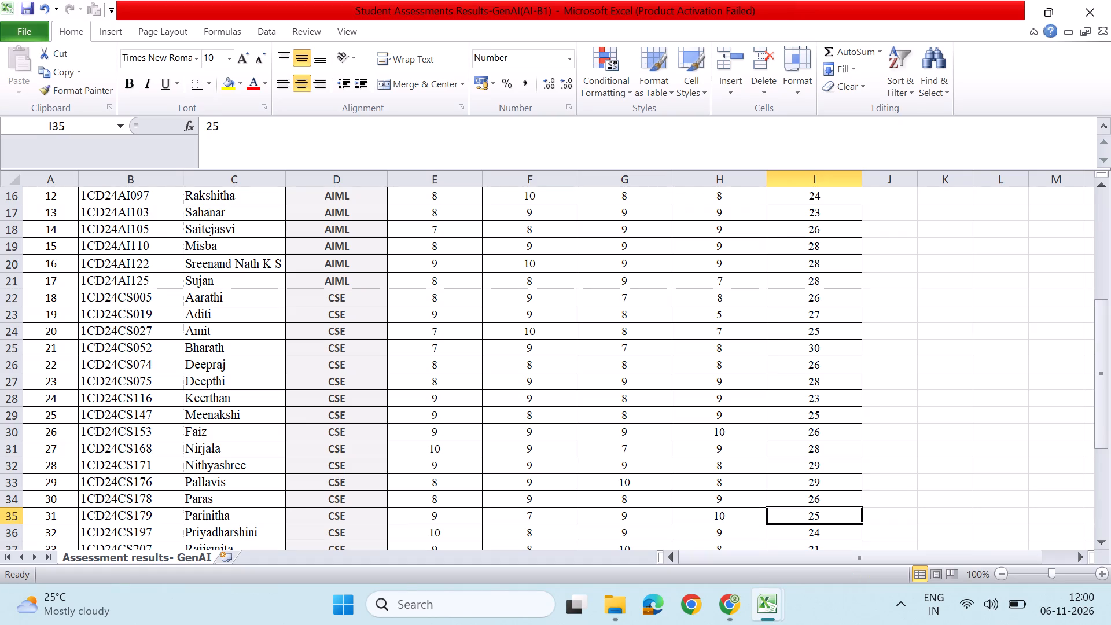
key("shift+Down")
key("shift+Down")
key("shift+Down")
key("shift+Down")
key("shift+Down")
key("shift+Down")
key("shift+Down")
key("shift+Down")
key("shift+Down")
key("shift+Down")
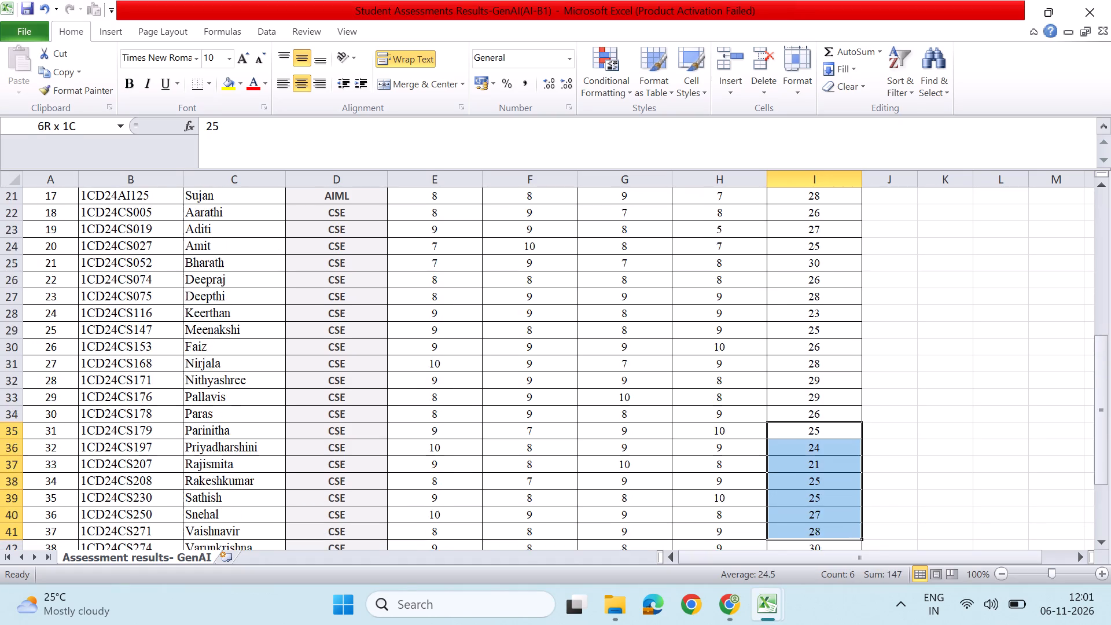
key("shift+Down")
key("shift+Down")
key("shift+Down")
key("shift+Down")
key("shift+Up")
key("ctrl+c")
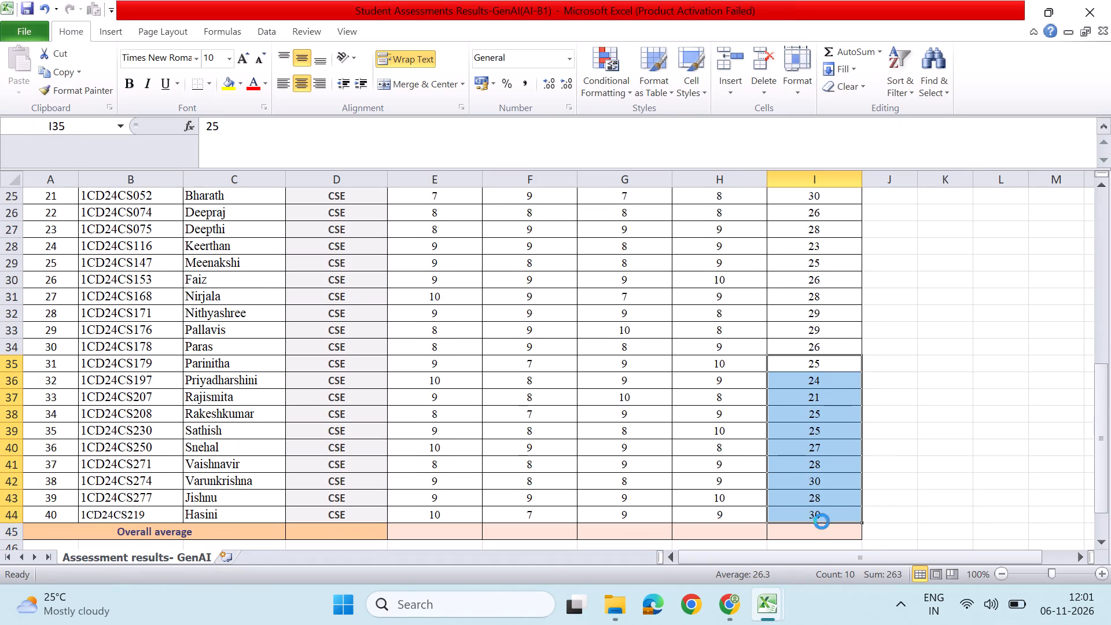
Paste the copied marks over I25:I34 in the Mini Project column of the Student Assessments Results-GenAI(IOT-B1) workbook.
key("alt+Tab")
key("alt+Tab")
key("alt+Tab")
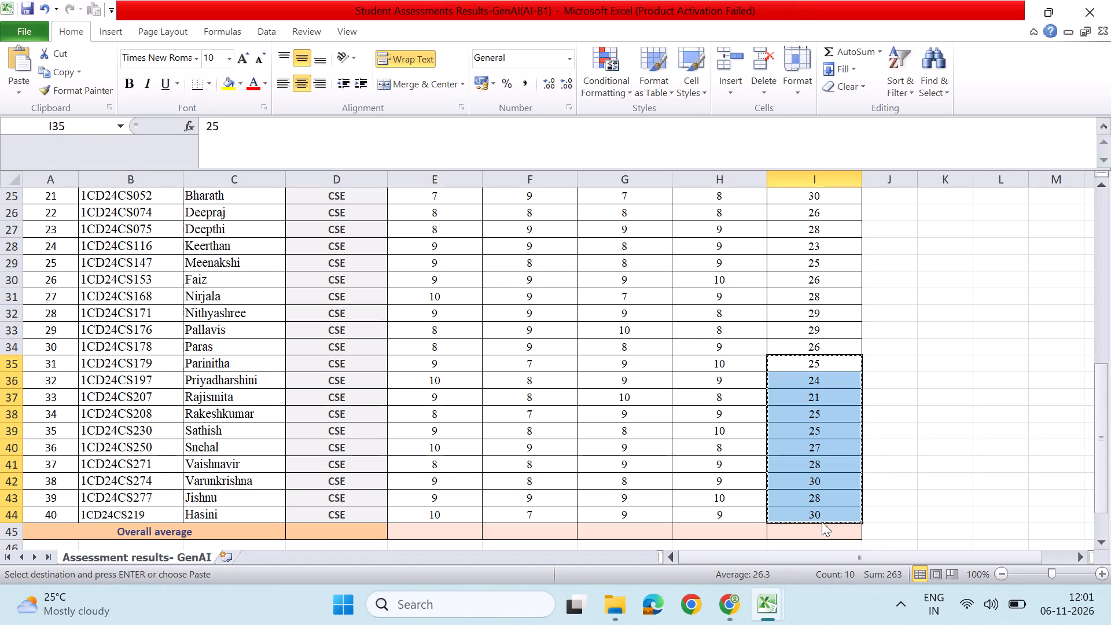
key("alt+Tab")
key("alt+Tab")
key("alt+Tab")
key("alt+Tab")
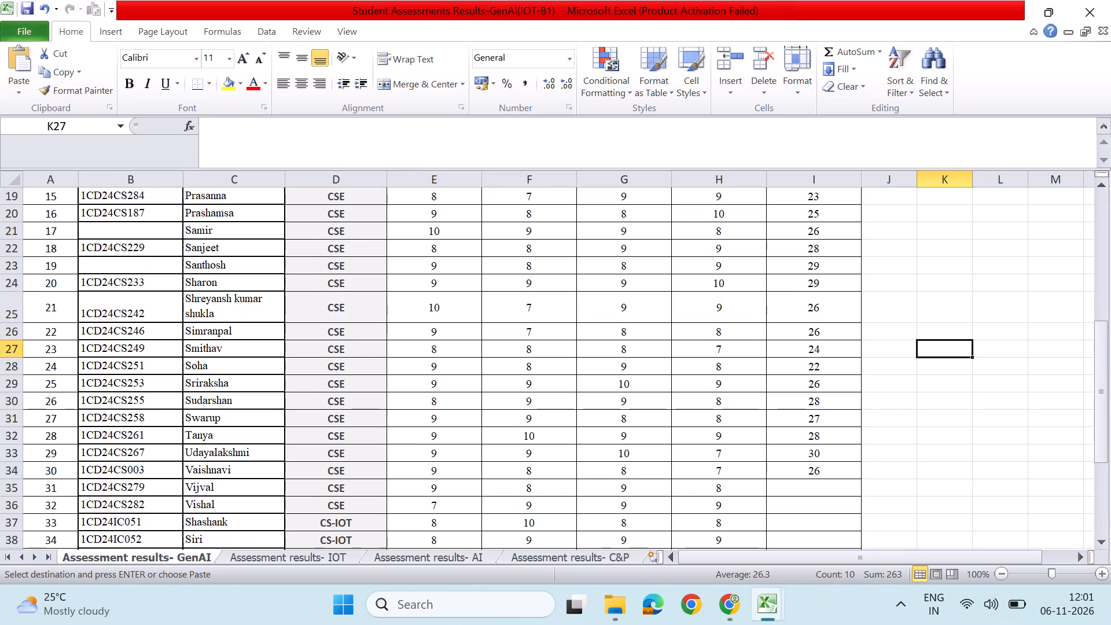
left_click(803, 309)
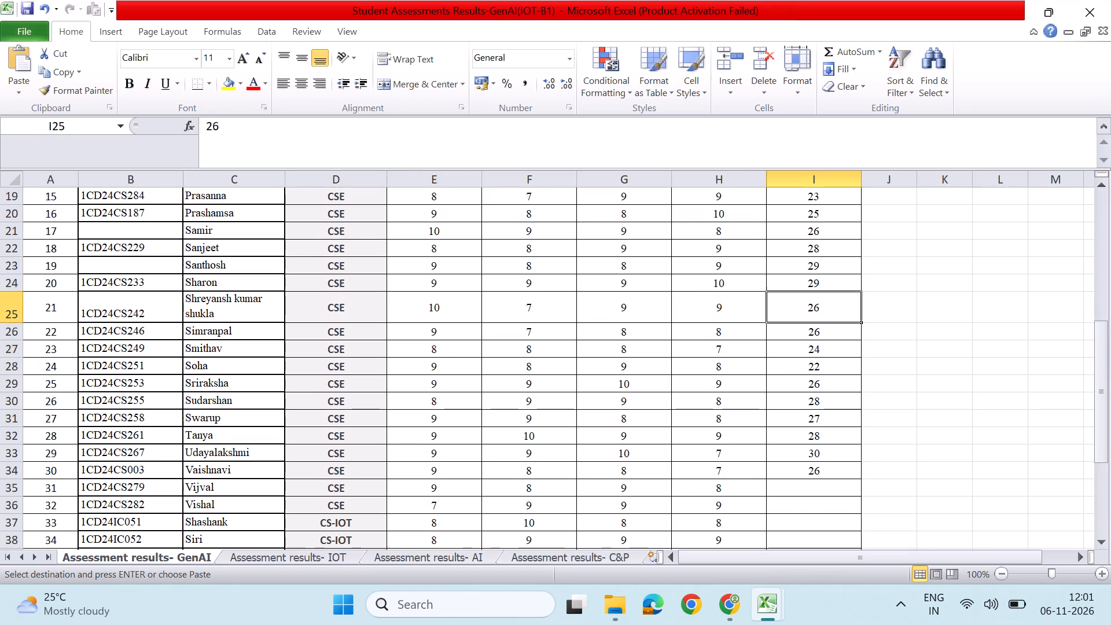
key("ctrl+v")
left_click(1032, 304)
Copy the first ten students' Mini Project marks, I5:I14, from the Student Assessments Results-GenAI(AI-B1) workbook.
key("alt+Tab")
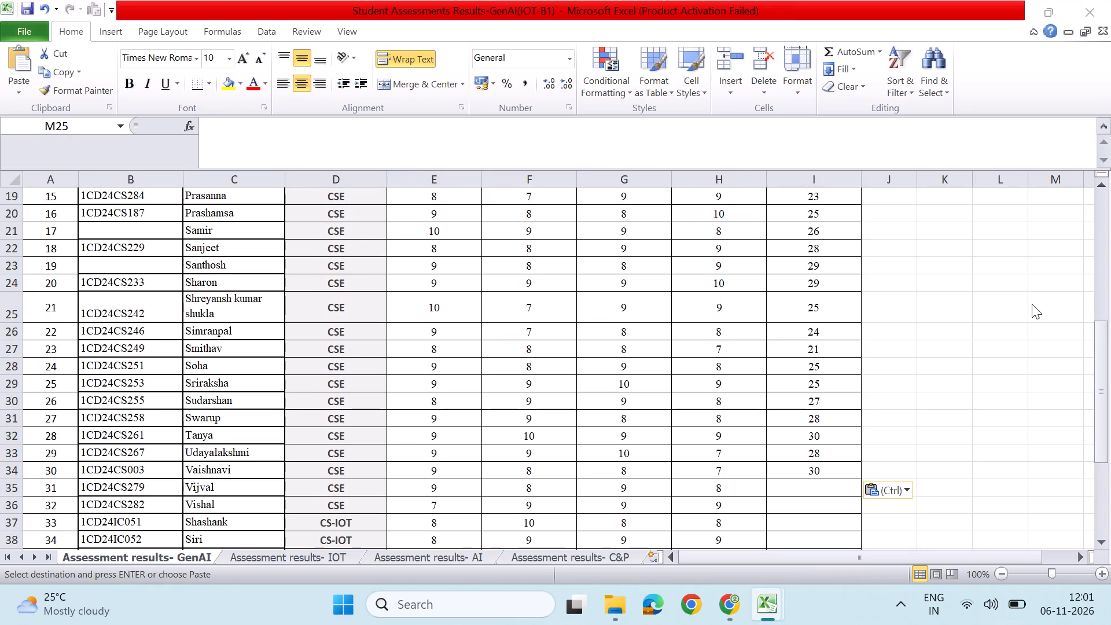
key("alt+Tab")
key("alt+Tab")
scroll(902, 349, "up", 3)
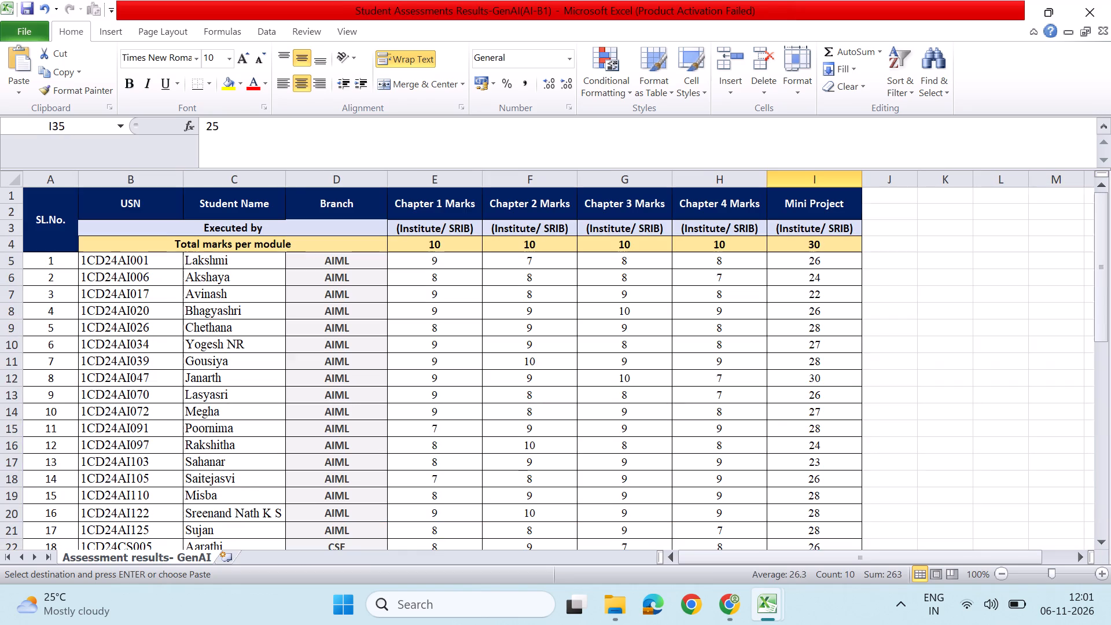
left_click(824, 262)
key("shift+Down")
key("shift+Down")
key("shift+Down")
key("shift+Down")
key("shift+Down")
key("shift+Down")
key("shift+Down")
key("shift+Down")
key("shift+Down")
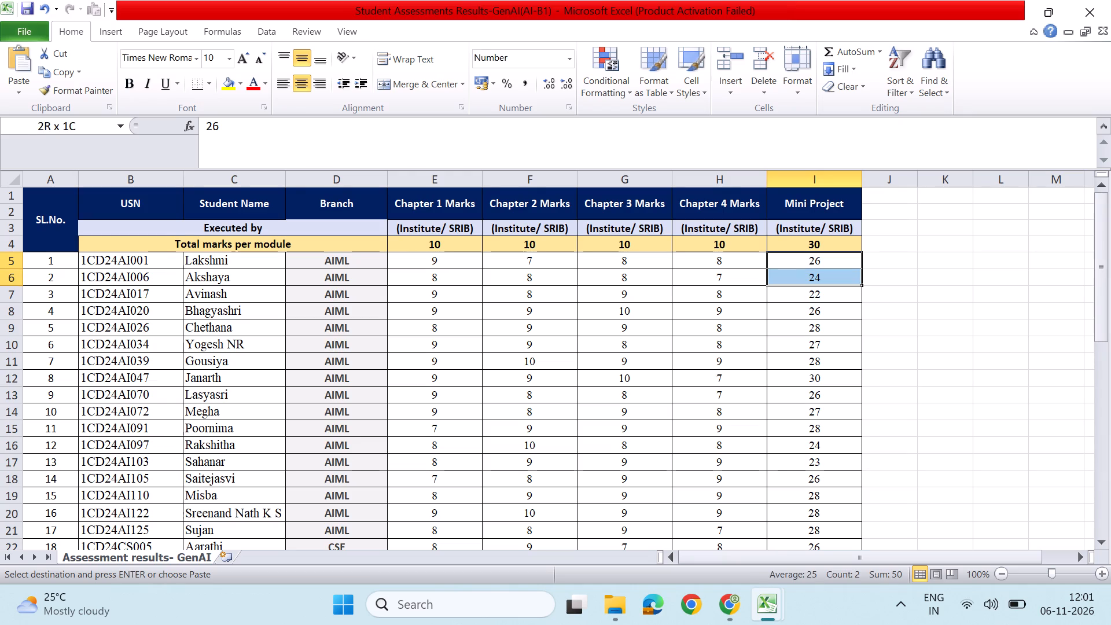
key("ctrl+c")
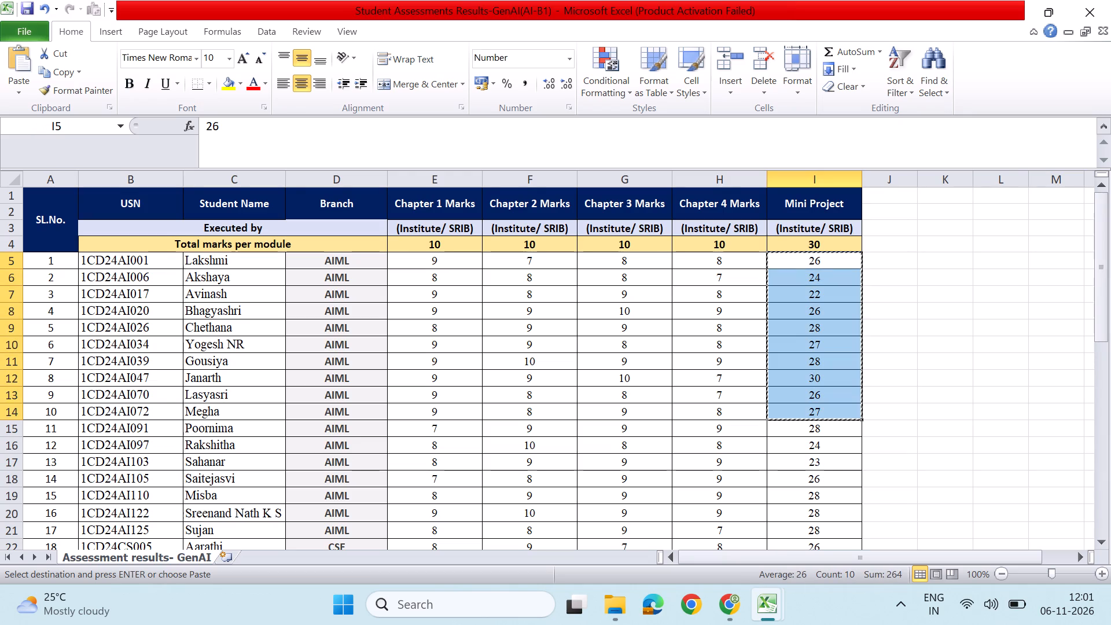
Paste the copied marks into the Mini Project column of the Student Assessments Results-GenAI(IOT-B1) workbook, starting at I35.
key("alt+Tab")
key("alt+Tab")
key("alt+Tab")
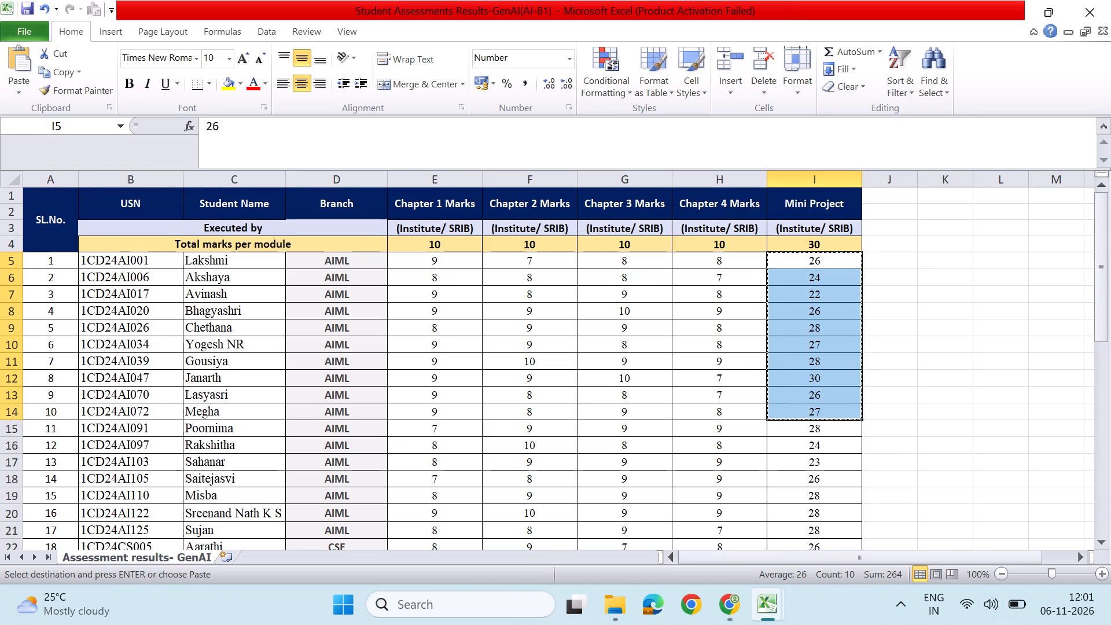
key("alt+Tab")
key("alt+Tab")
key("alt+Tab")
key("alt+Tab")
scroll(796, 339, "down", 1)
left_click(814, 388)
key("ctrl+v")
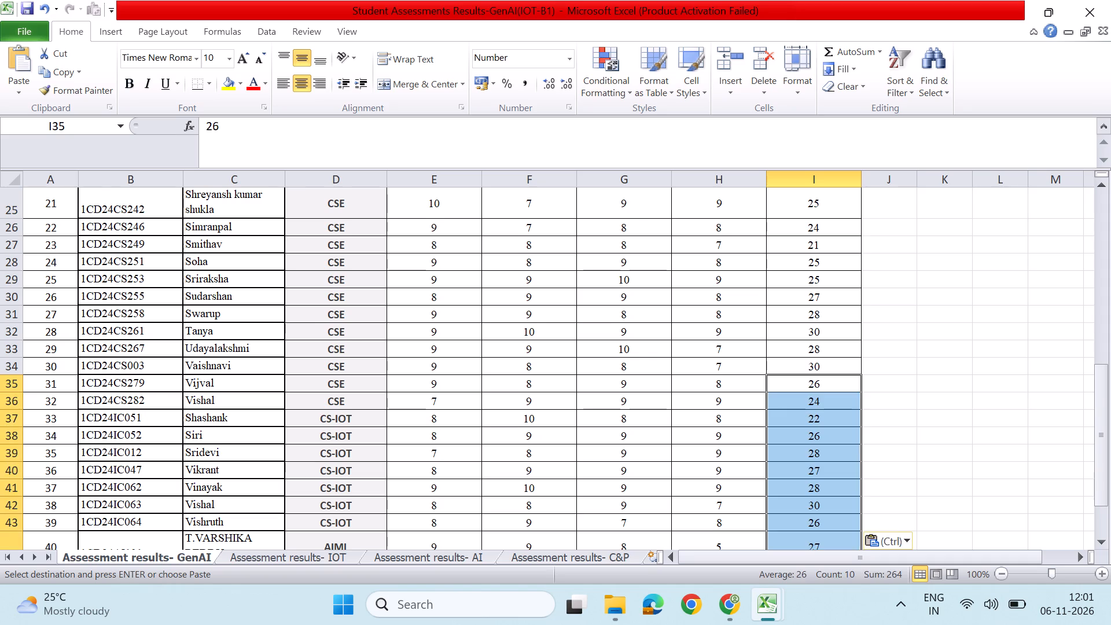
scroll(814, 388, "down", 1)
left_click(987, 294)
Fill the total marks per module row with 10 for each of Chapters 1 to 4 and 30 for Mini Project, and save the workbook.
scroll(808, 403, "up", 17)
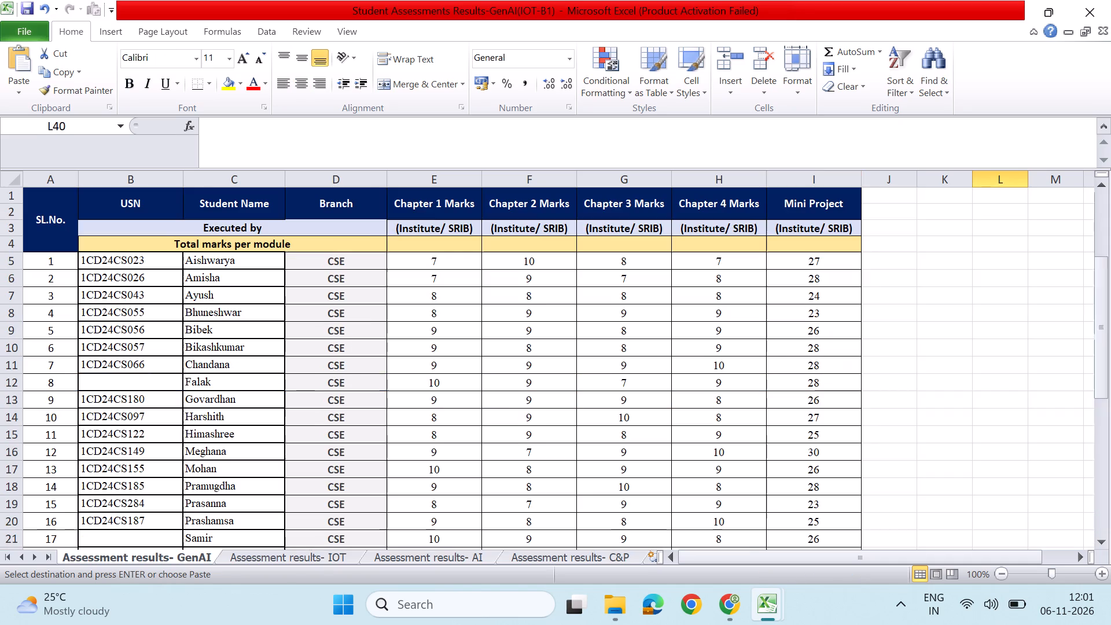
scroll(808, 403, "up", 11)
left_click(437, 242)
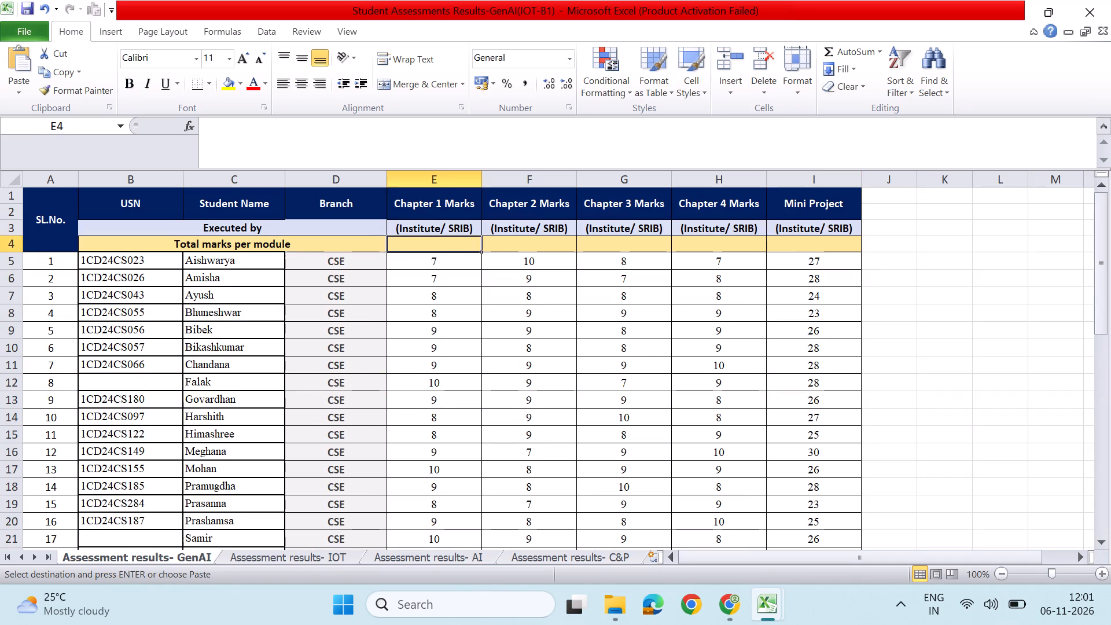
type("10")
key("Tab")
type("10")
key("Tab")
type("10")
key("Tab")
type("10")
key("Tab")
type("30")
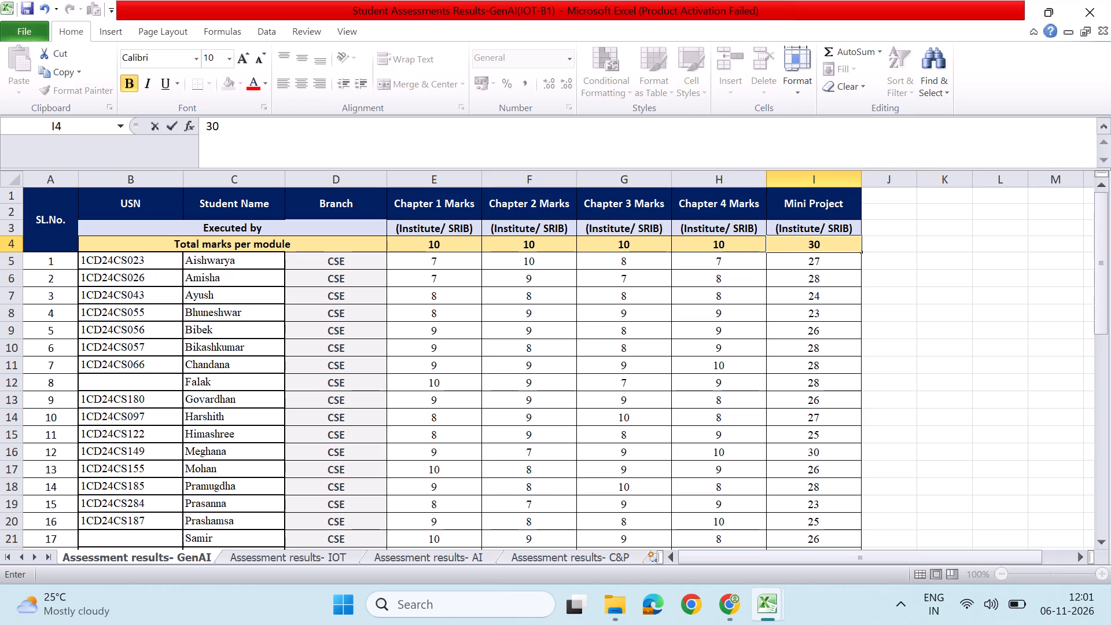
key("Return")
key("ctrl+s")
key("ctrl+s")
scroll(504, 352, "down", 1)
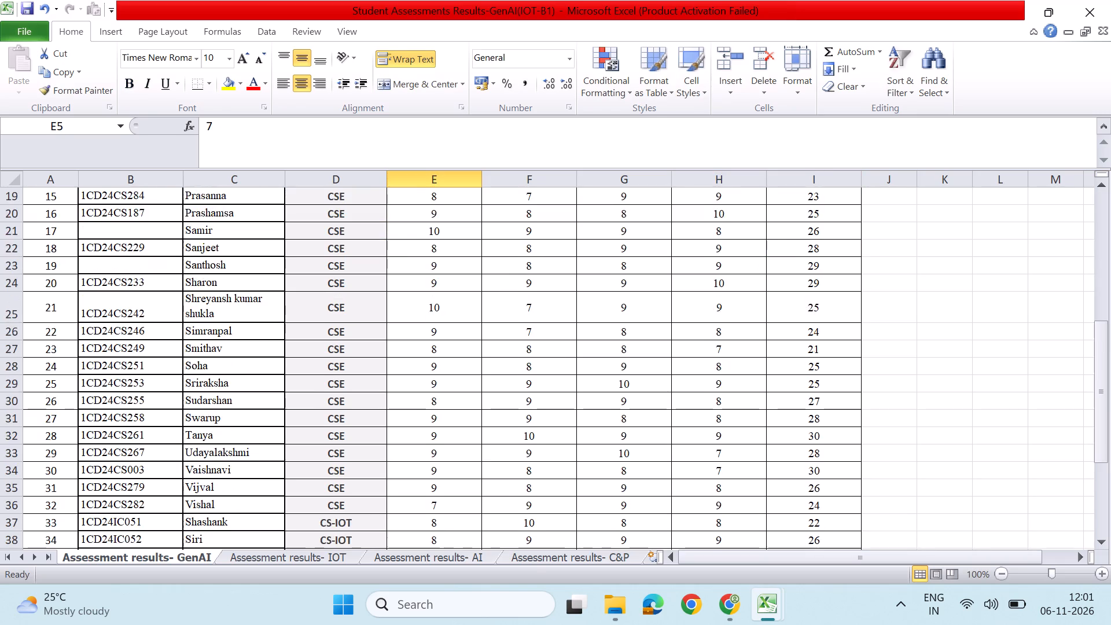
scroll(504, 352, "up", 2)
Open the Student Satisfaction Survey(IOT-B1) workbook from the IOT-B1 folder and look over its GenAI sheet.
key("alt+Tab")
key("alt+Tab")
key("alt+Tab")
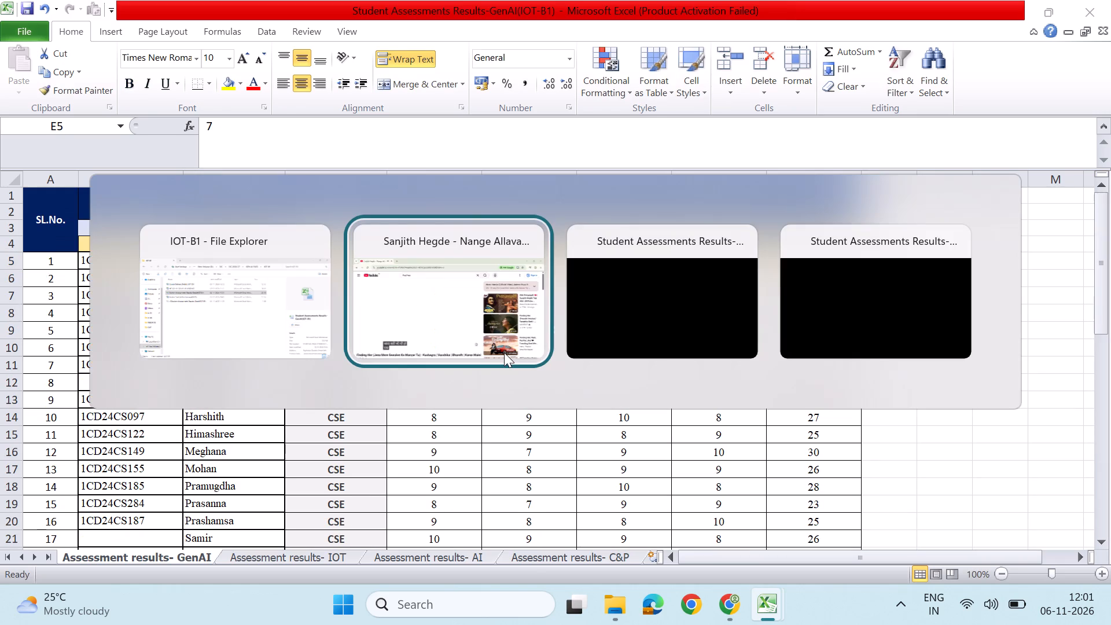
key("alt+Tab")
key("alt+Tab")
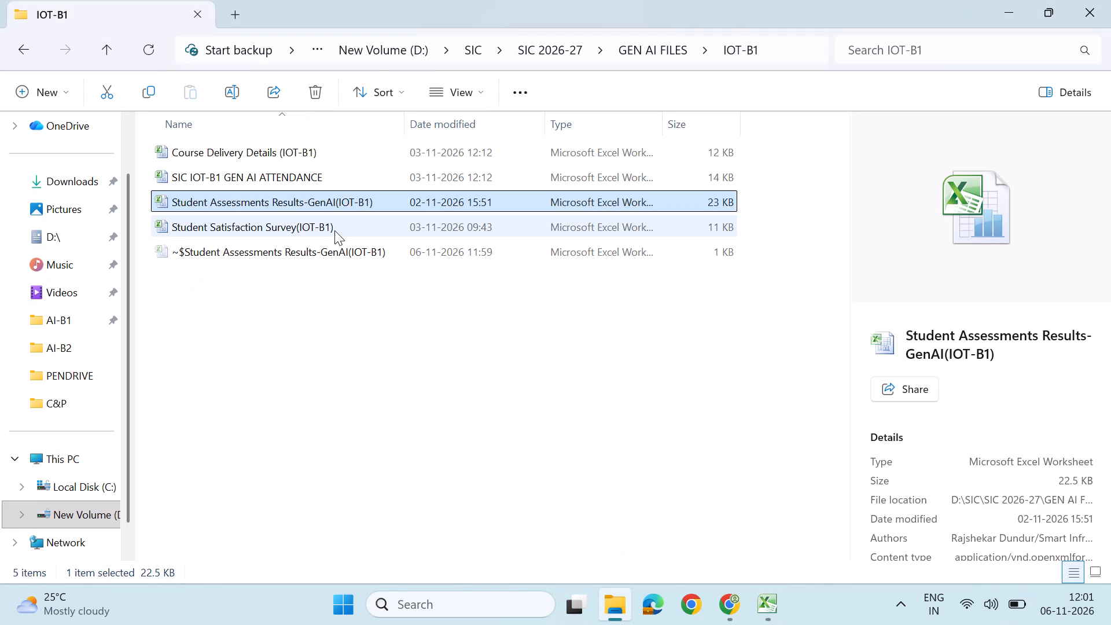
double_click(335, 230)
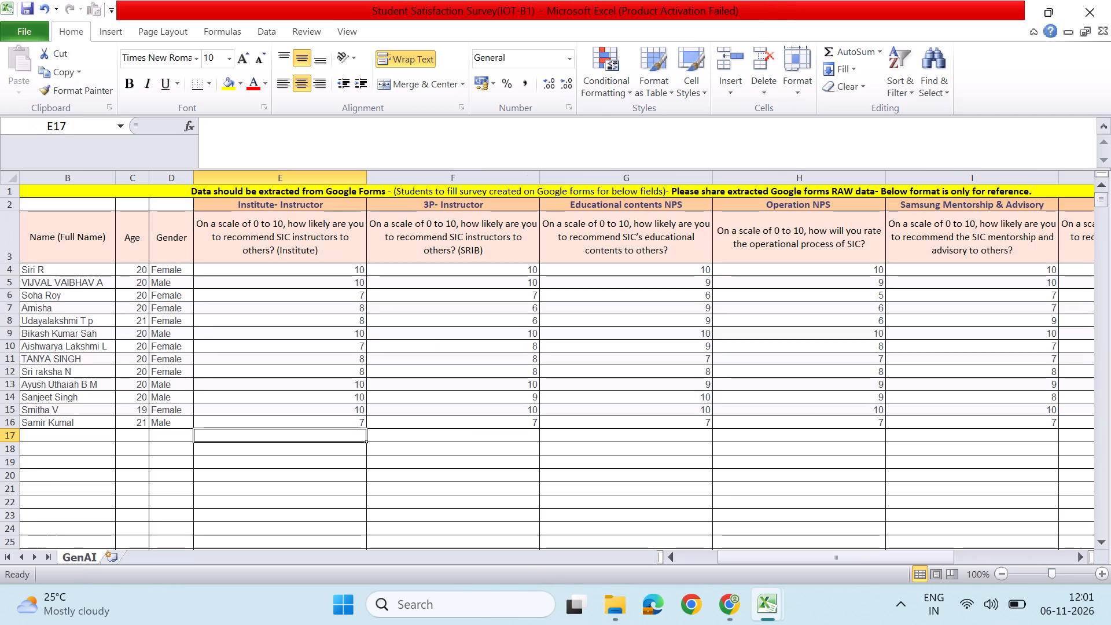
scroll(306, 363, "down", 1)
scroll(306, 363, "up", 1)
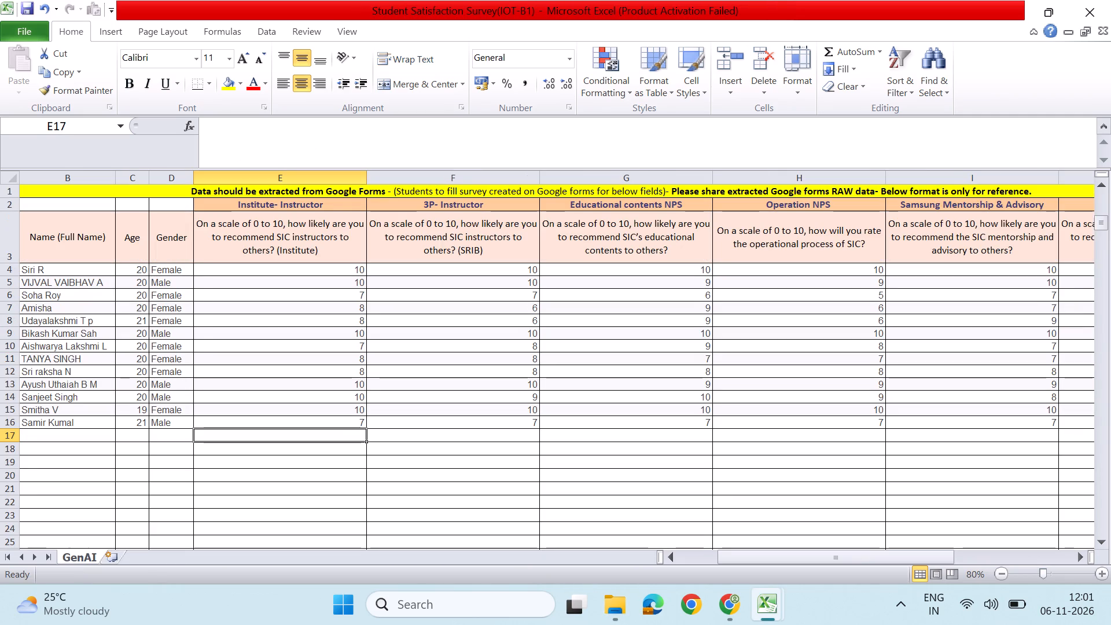
scroll(370, 350, "left", 3)
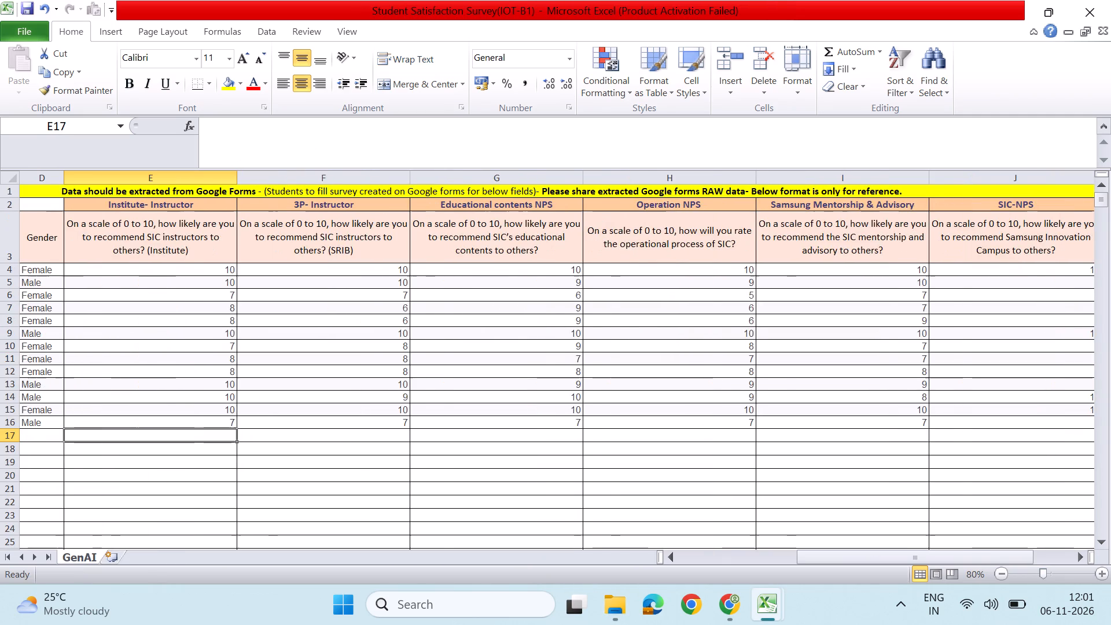
scroll(370, 350, "right", 5)
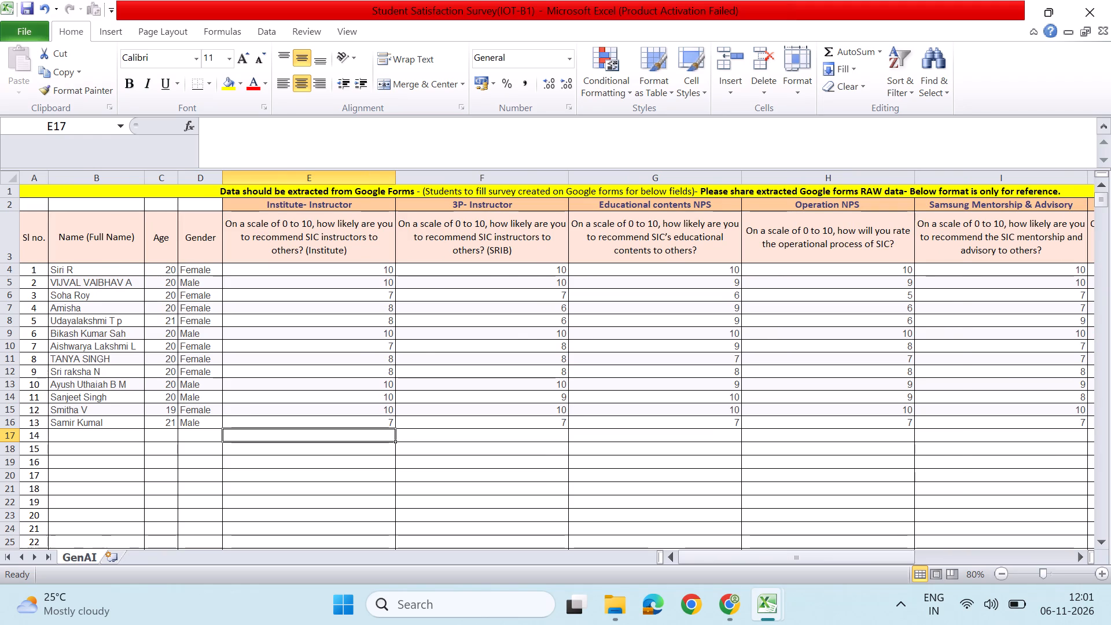
Copy all the student names, C5:C44, from the Student Assessments Results-GenAI(IOT-B1) workbook.
key("alt+Tab")
key("alt+Tab")
key("alt+Tab")
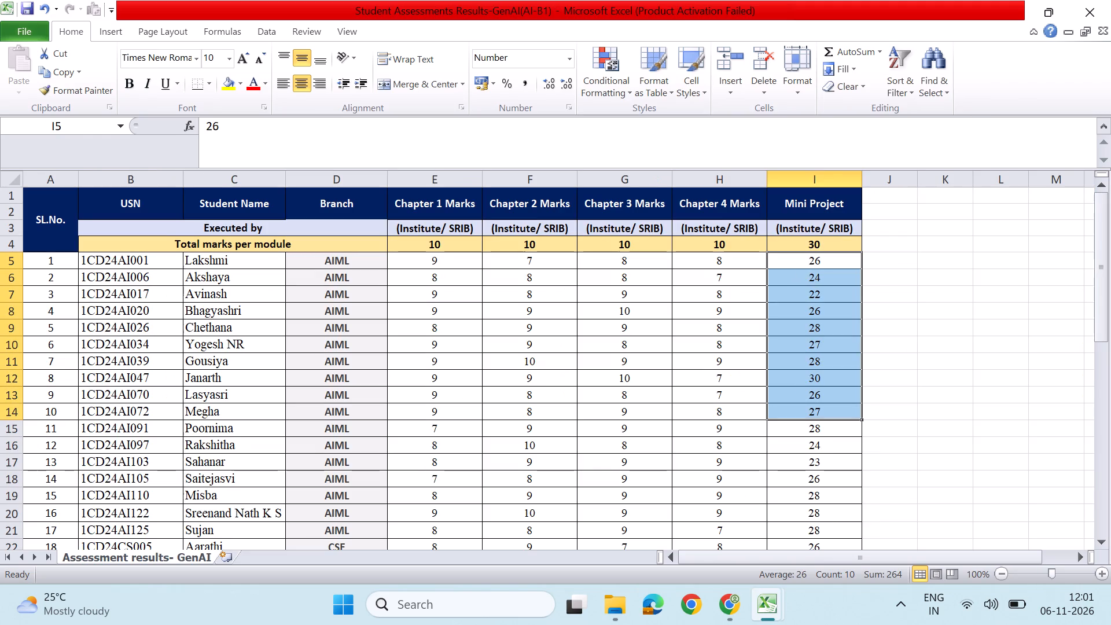
key("alt+Tab")
key("alt+Tab")
key("alt+Tab")
key("alt+Tab")
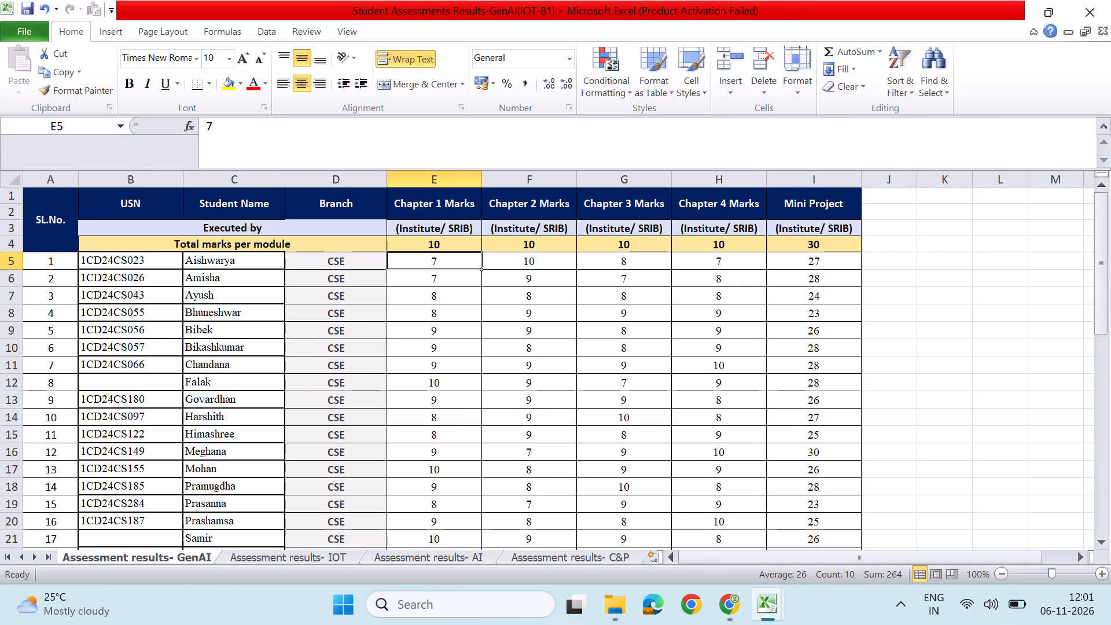
left_click(225, 262)
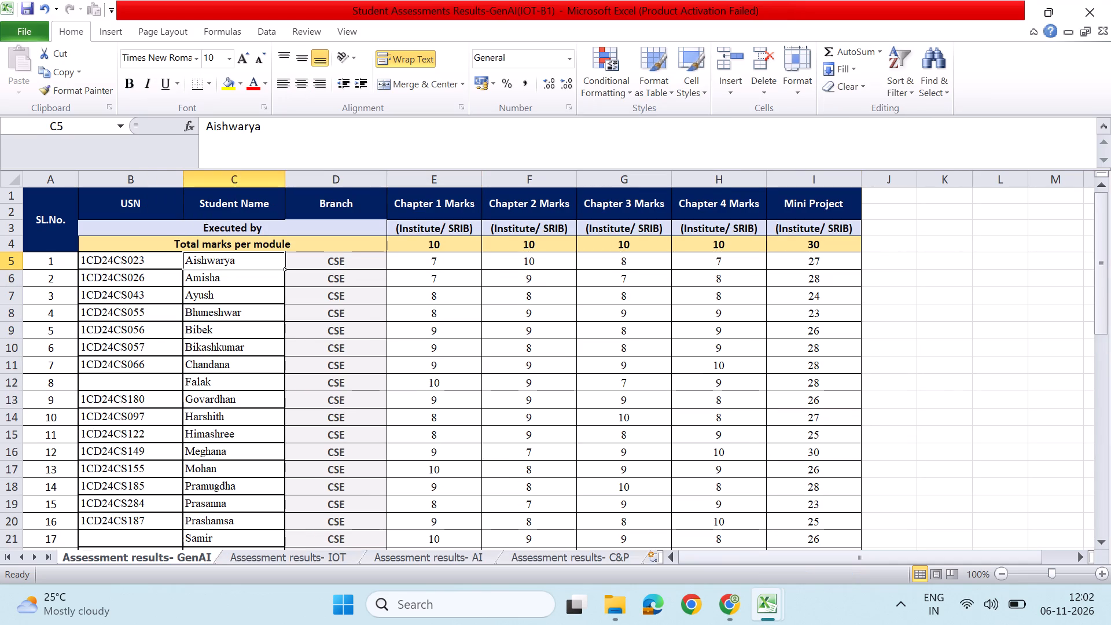
key("ctrl+shift+Down")
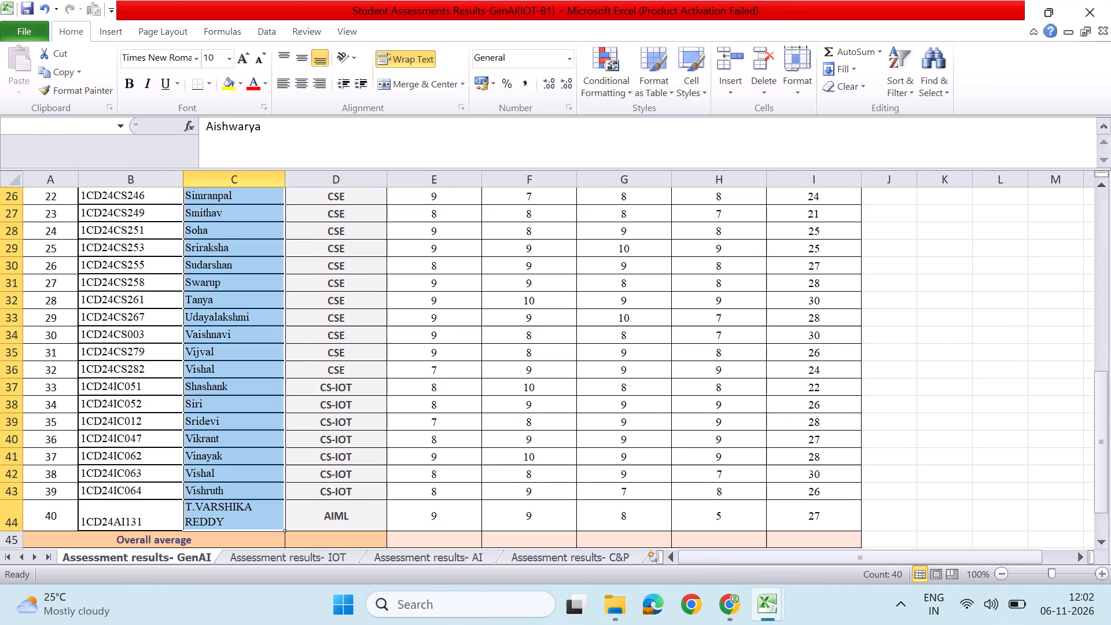
key("ctrl+c")
Paste the names as values over the Name column of the Student Satisfaction Survey(IOT-B1) workbook, starting at B4, and left-align them.
key("alt+Tab")
key("alt+Tab")
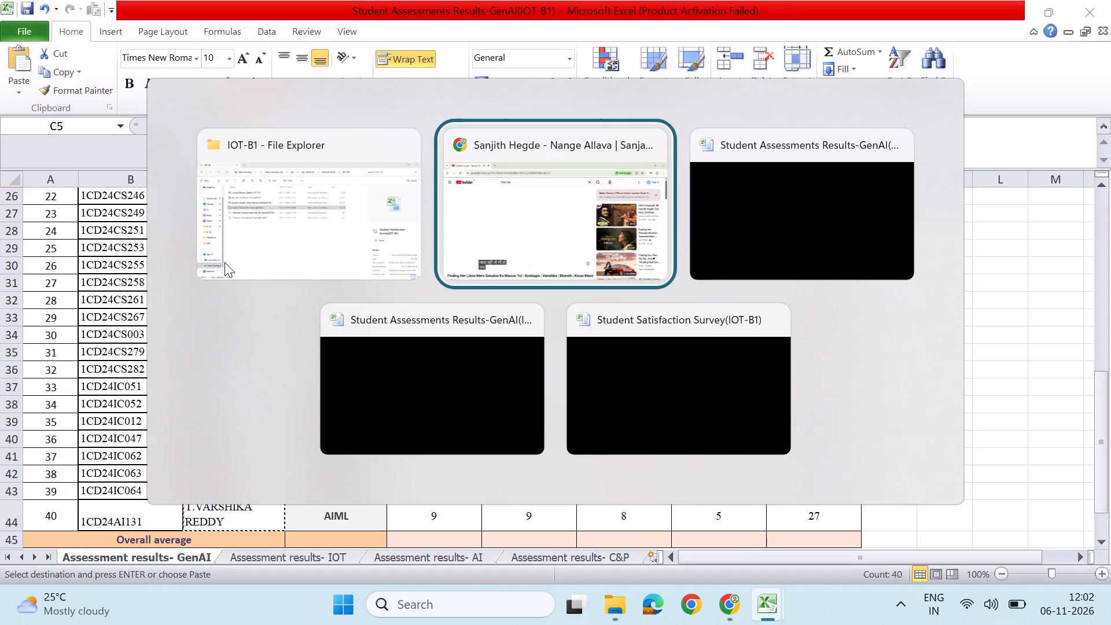
key("alt+Tab")
key("alt+Tab")
key("alt+Tab")
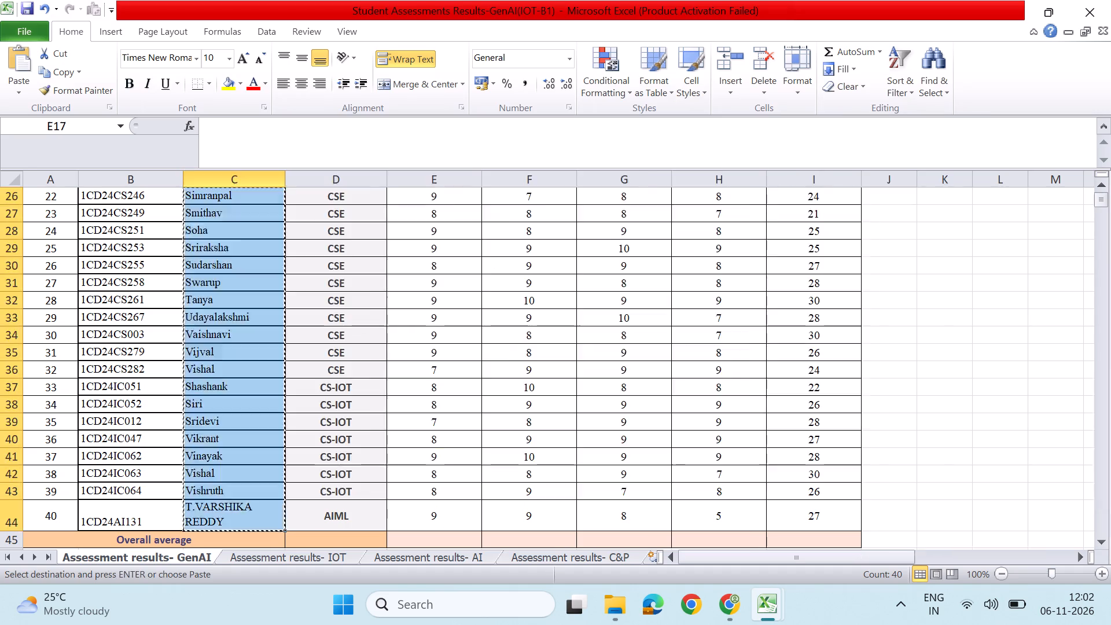
left_click(100, 266)
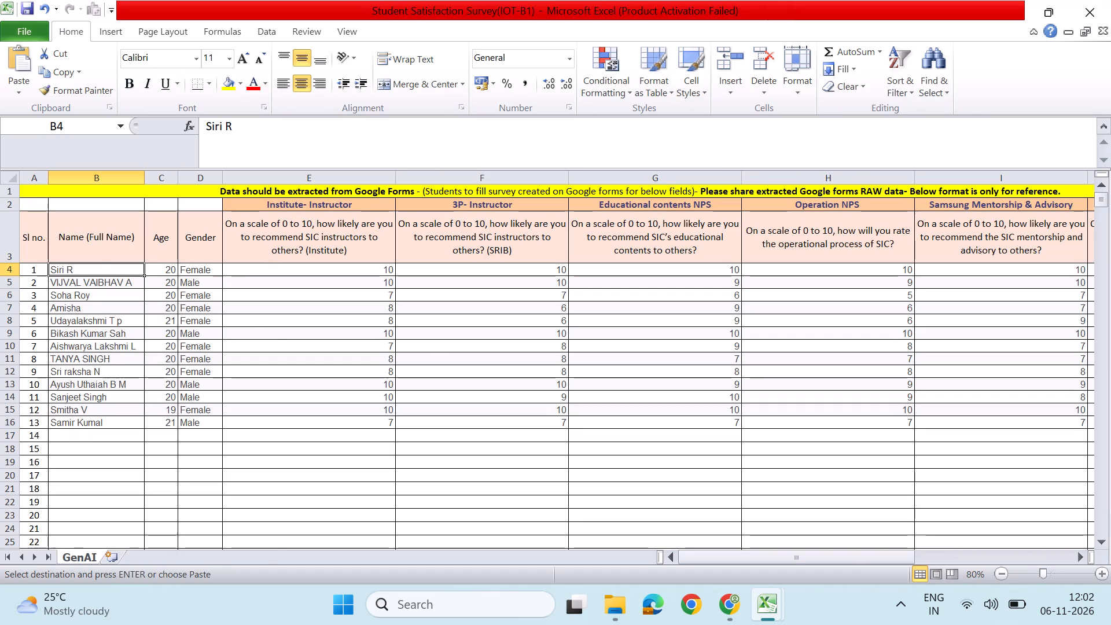
right_click(100, 266)
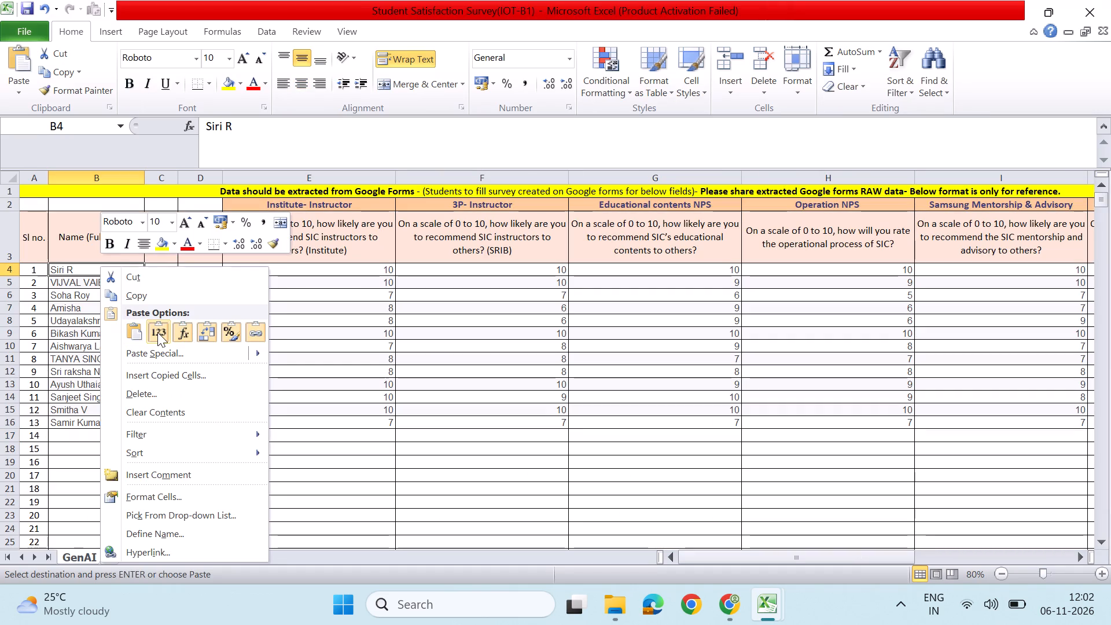
left_click(157, 332)
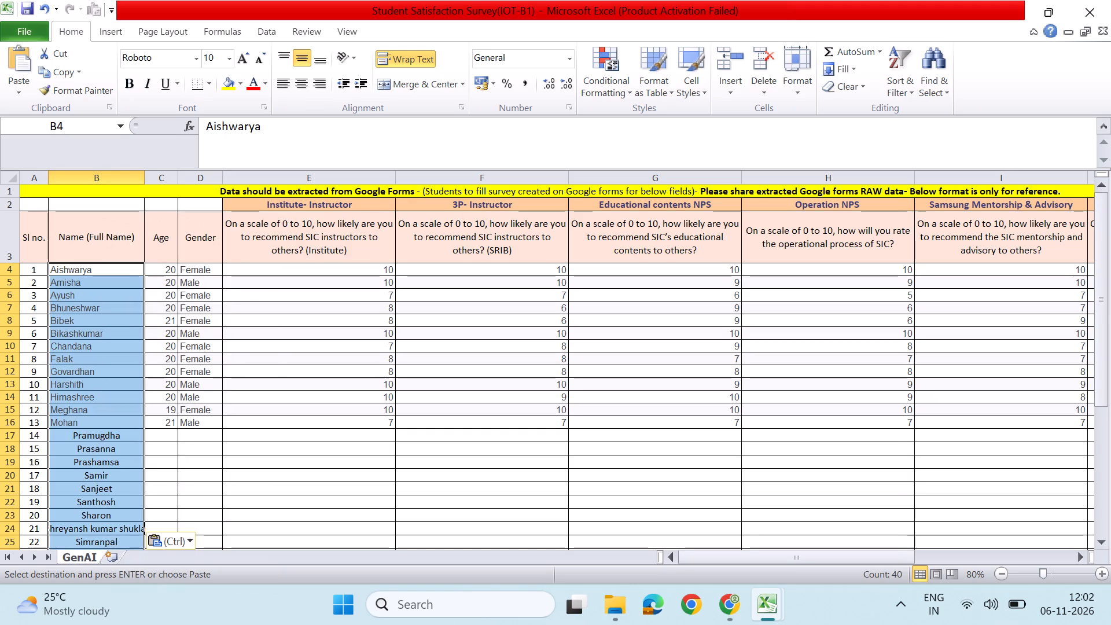
left_click(287, 84)
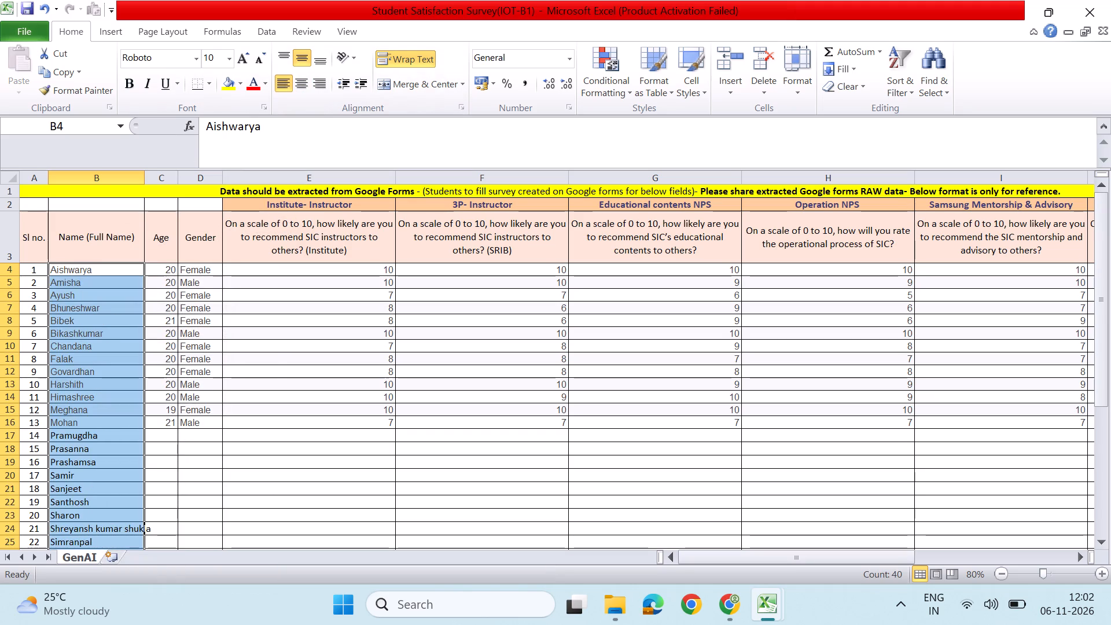
left_click(109, 330)
scroll(98, 423, "down", 2)
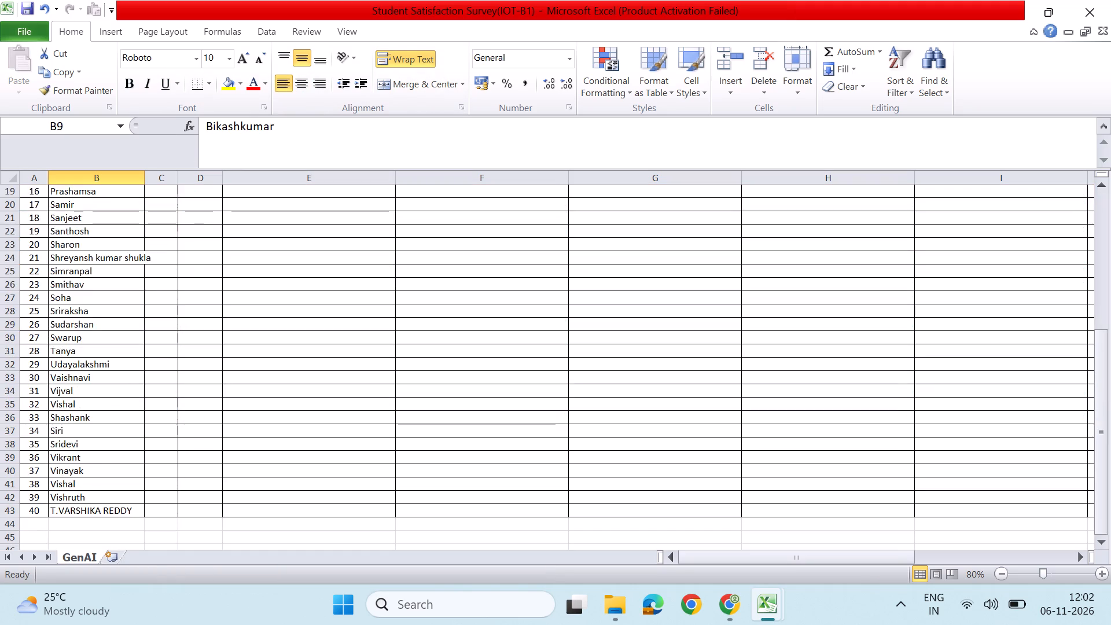
scroll(98, 423, "up", 2)
Apply the formatting of name cell B8 to the names in B17:B43 with Format Painter.
left_click(69, 318)
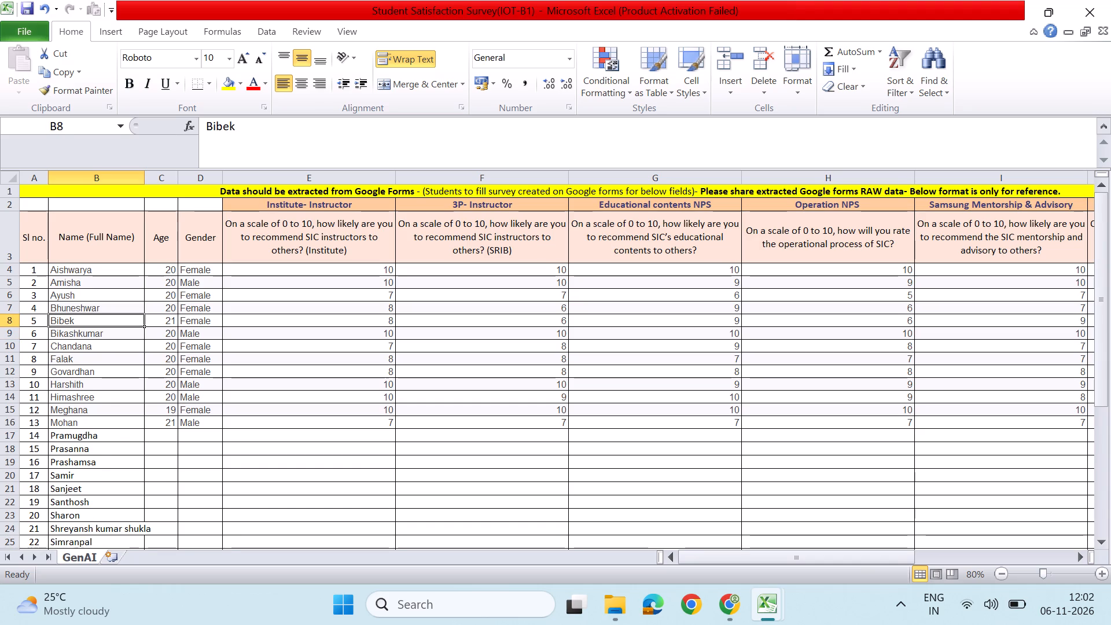
left_click(86, 484)
left_click(73, 325)
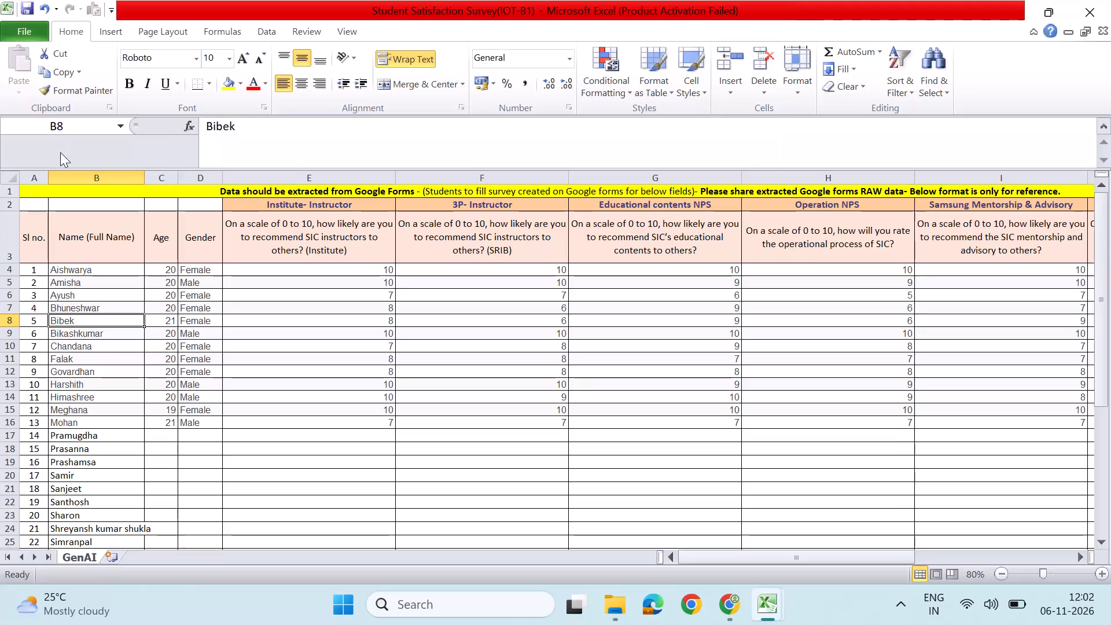
left_click(77, 91)
scroll(94, 323, "down", 1)
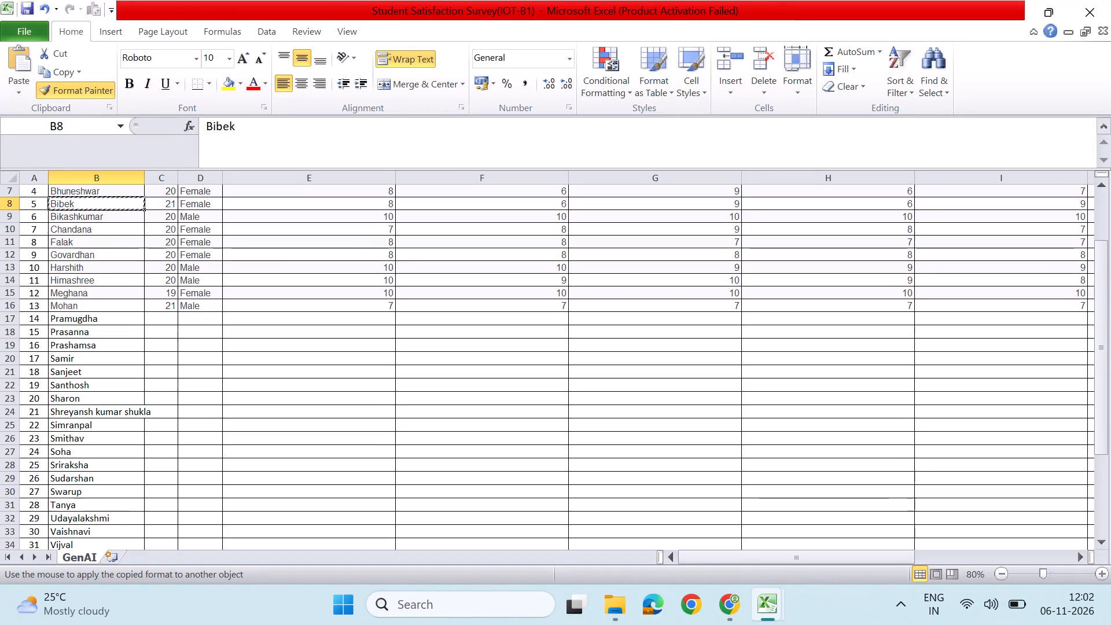
left_click_drag(78, 323, 105, 492)
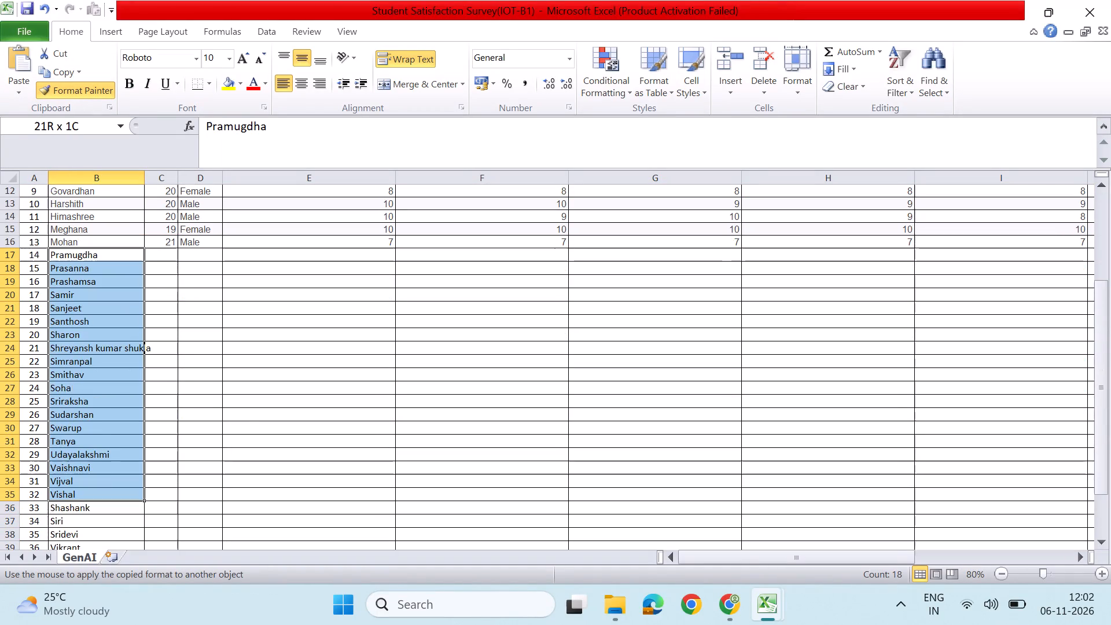
left_click_drag(105, 492, 96, 534)
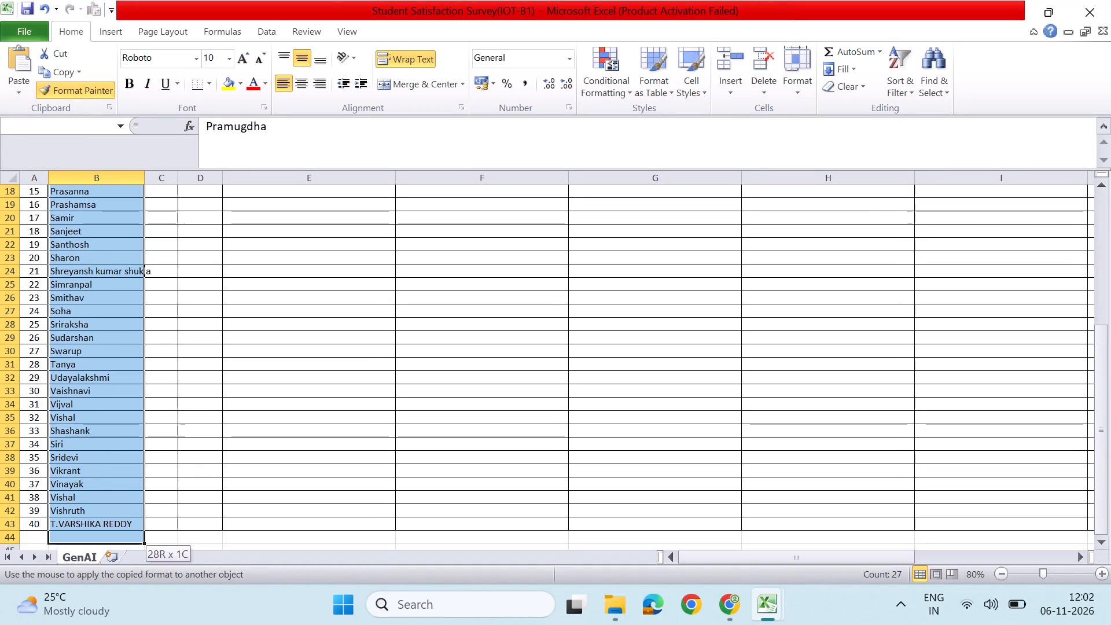
left_click_drag(96, 534, 100, 521)
left_click(198, 412)
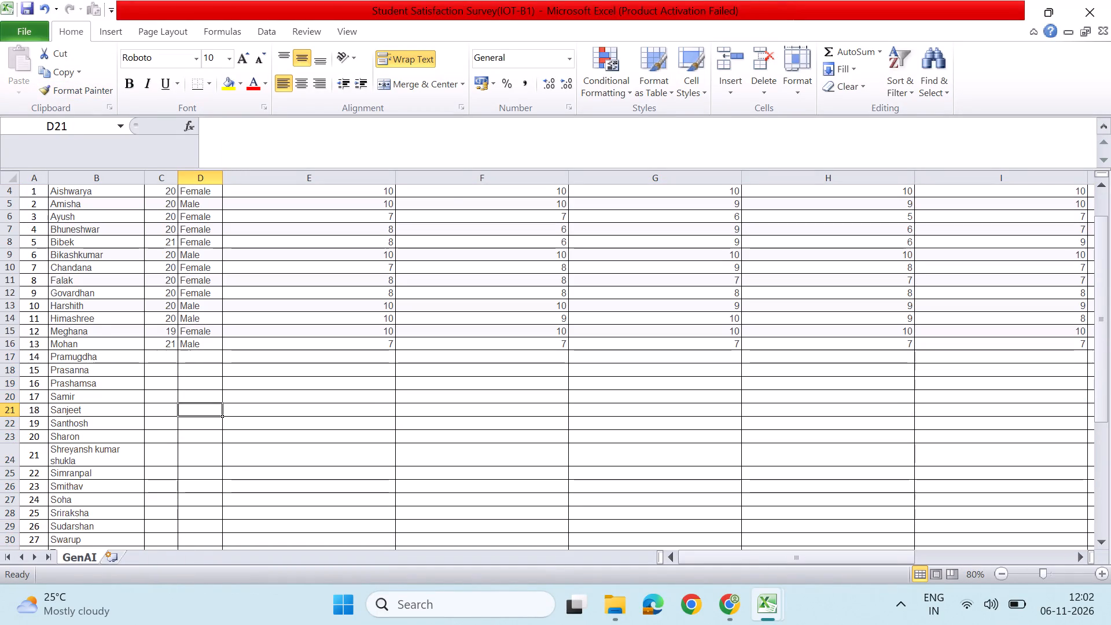
Copy the ages in C4:C16 and paste them into the Age column at C17 and again at C30.
scroll(115, 389, "up", 1)
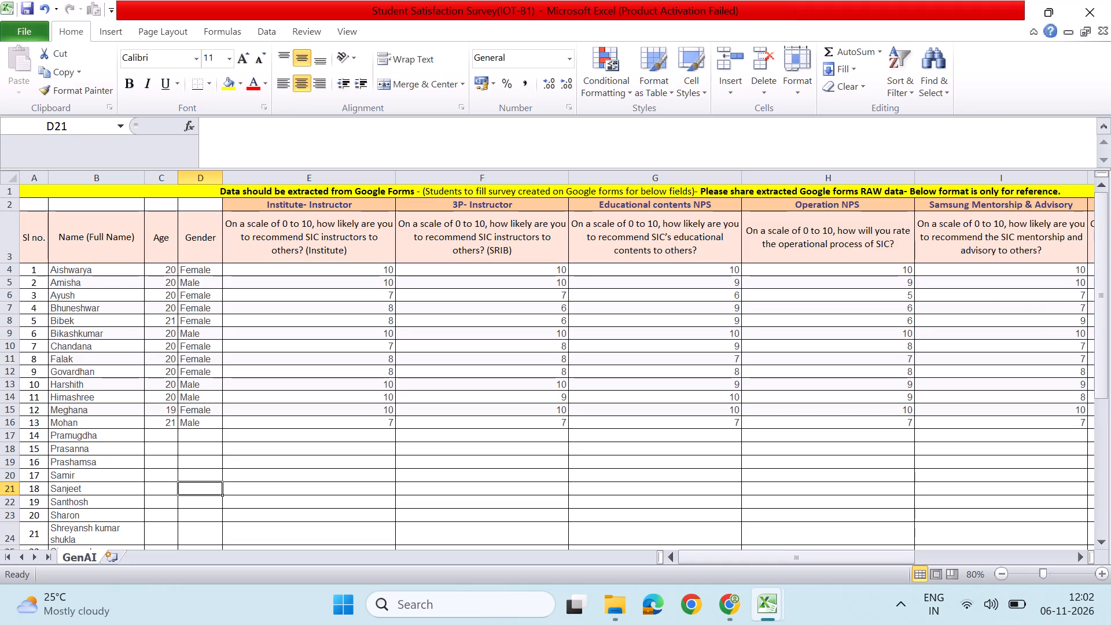
left_click_drag(175, 274, 176, 424)
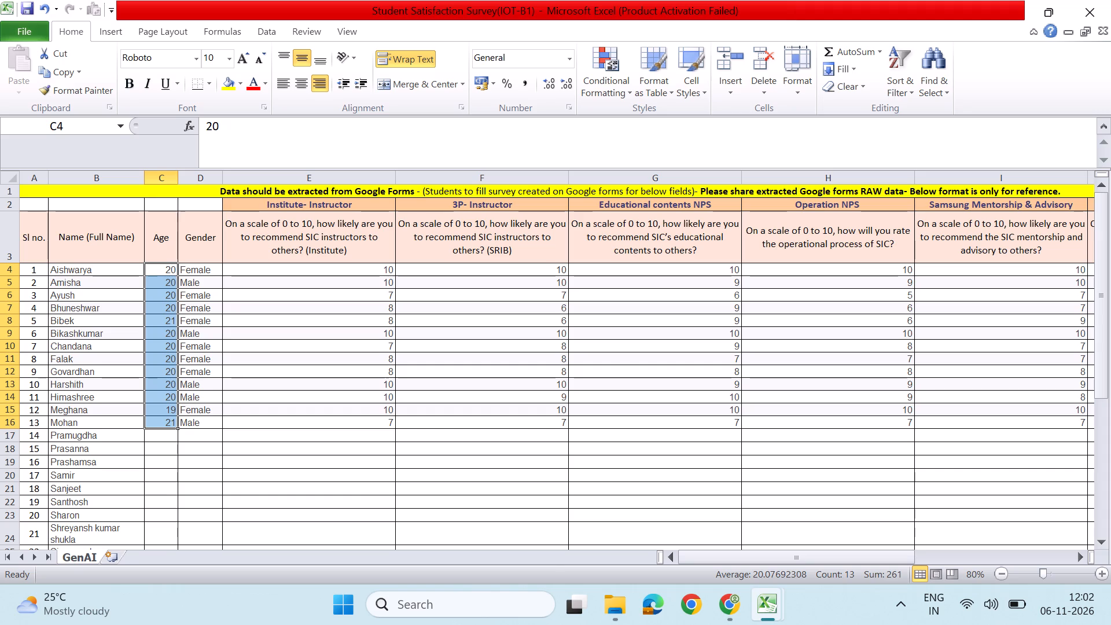
key("ctrl+c")
left_click(164, 437)
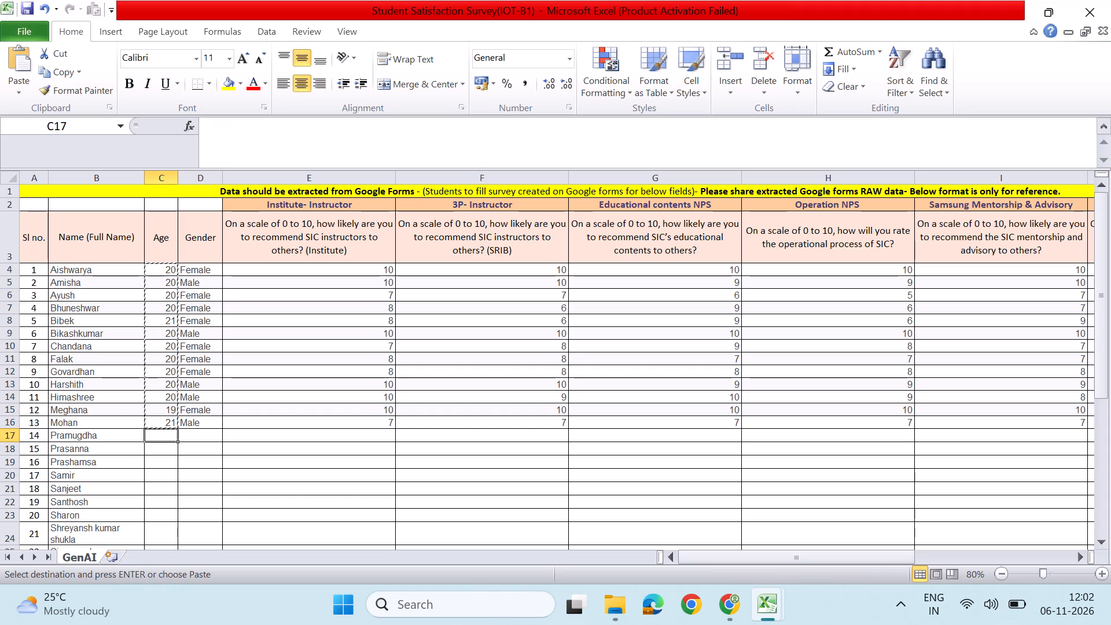
key("ctrl+v")
scroll(164, 437, "down", 2)
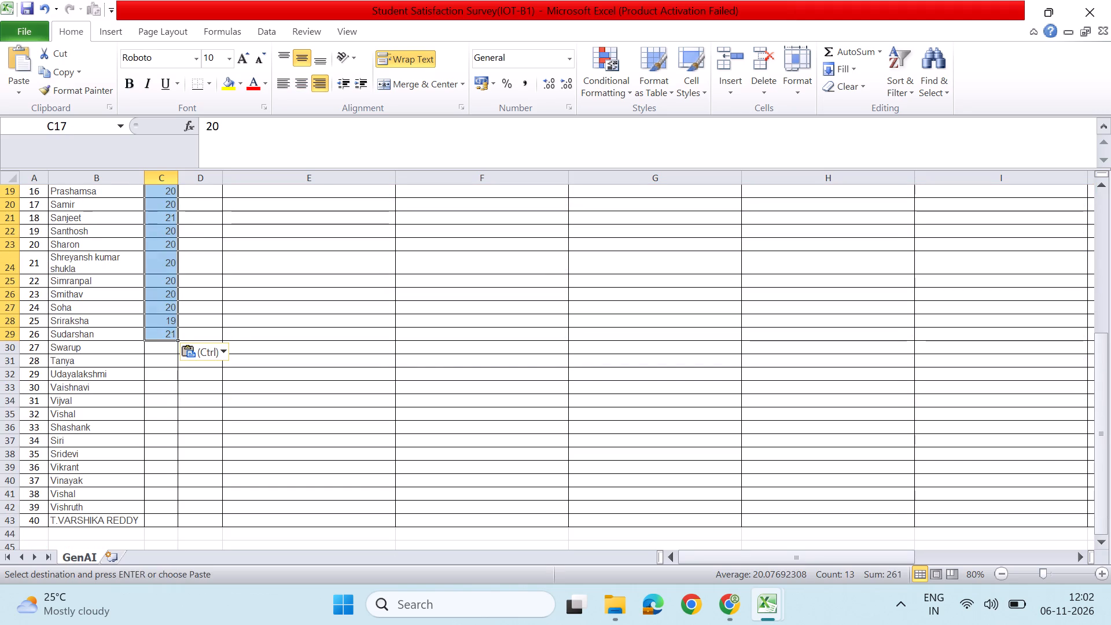
left_click(162, 352)
key("ctrl+v")
scroll(162, 352, "down", 1)
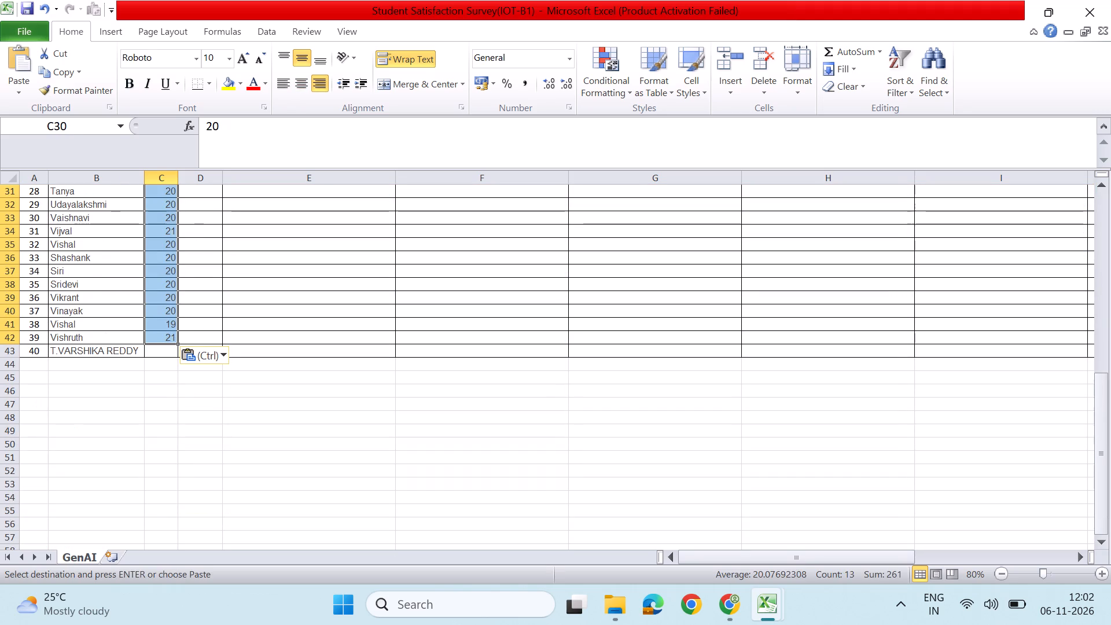
Enter the age 20 in C43 for the last student.
left_click(170, 354)
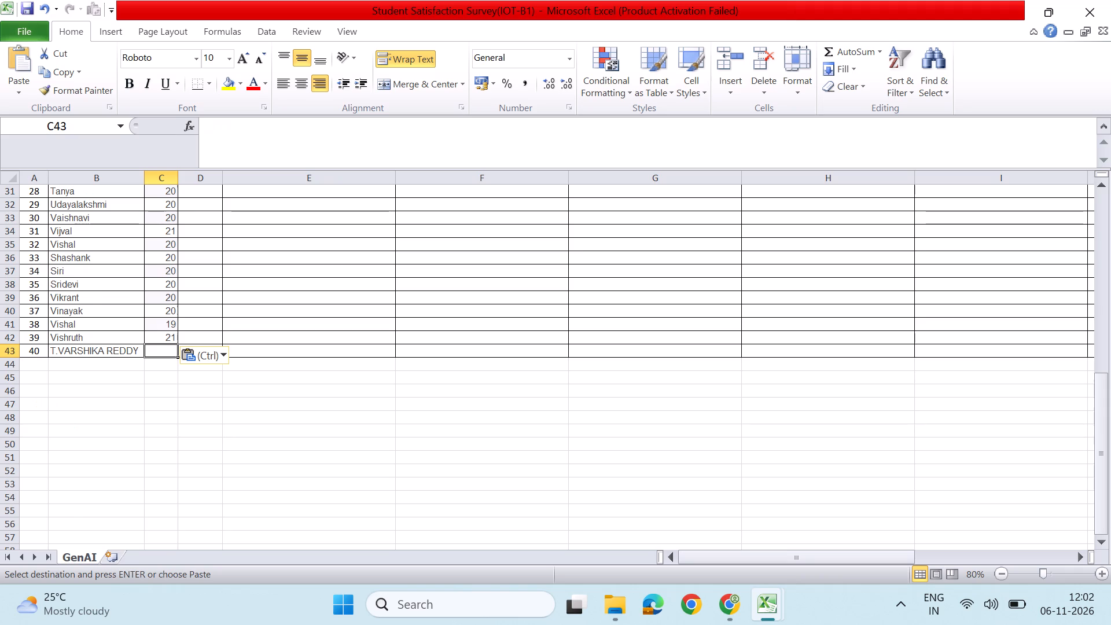
type("29")
key("BackSpace")
key("0")
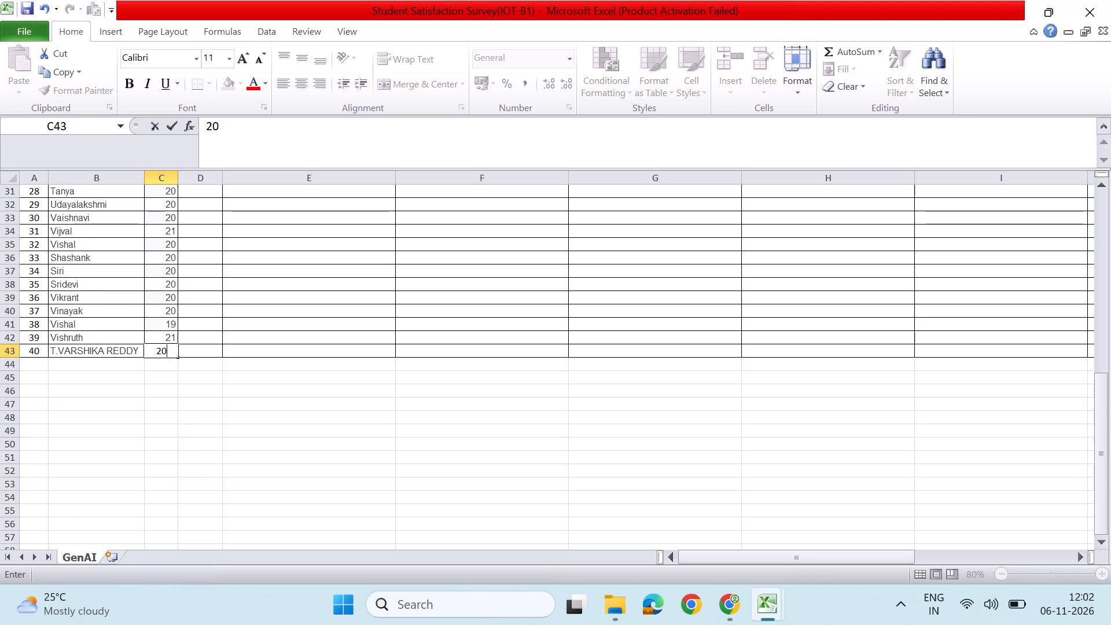
key("Return")
Match age cell C43 to the formatting of C42 above it with Format Painter.
scroll(260, 335, "up", 1)
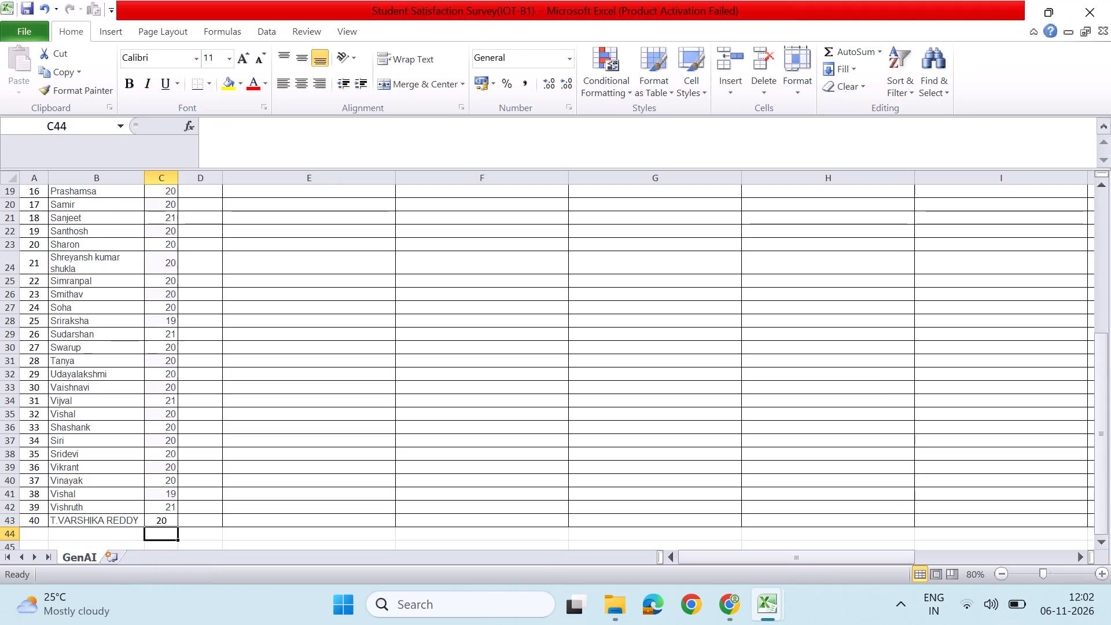
left_click(327, 82)
left_click(168, 500)
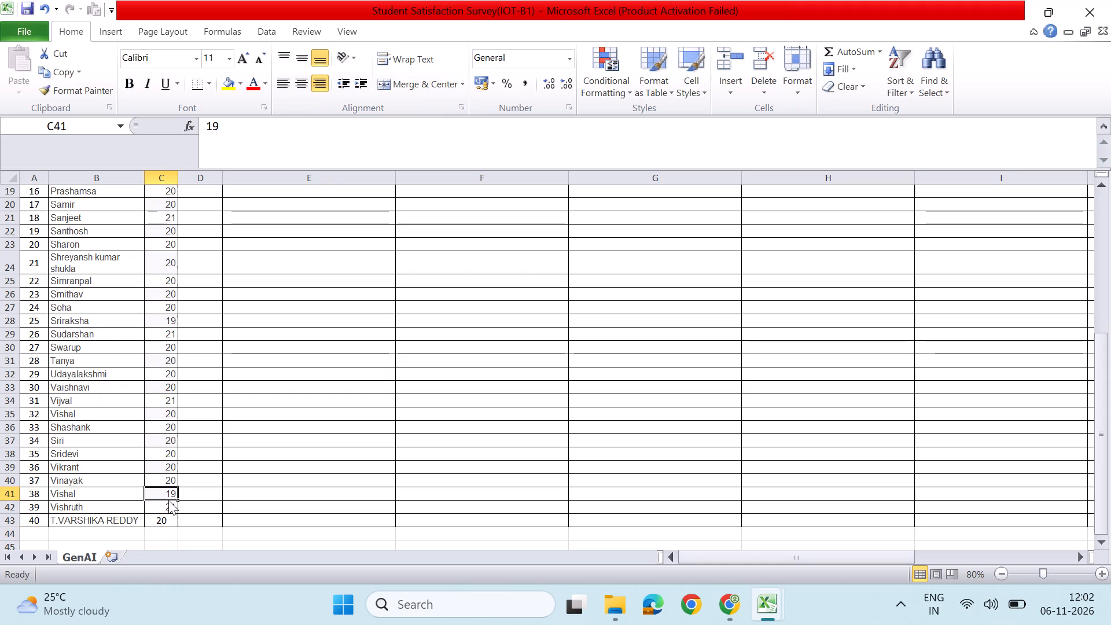
left_click(75, 97)
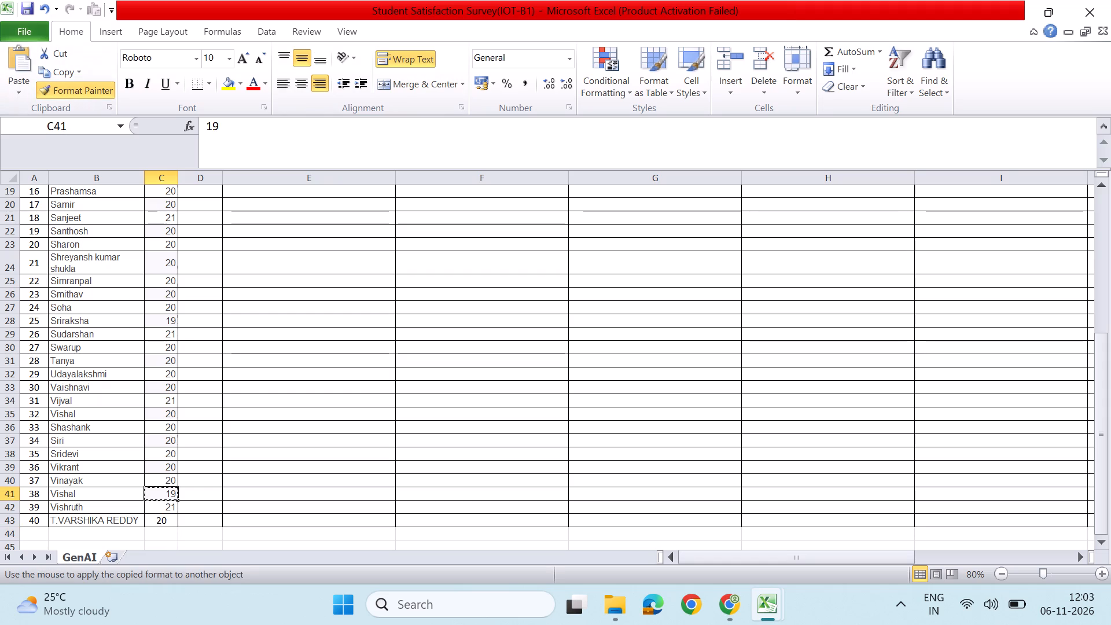
key("Down")
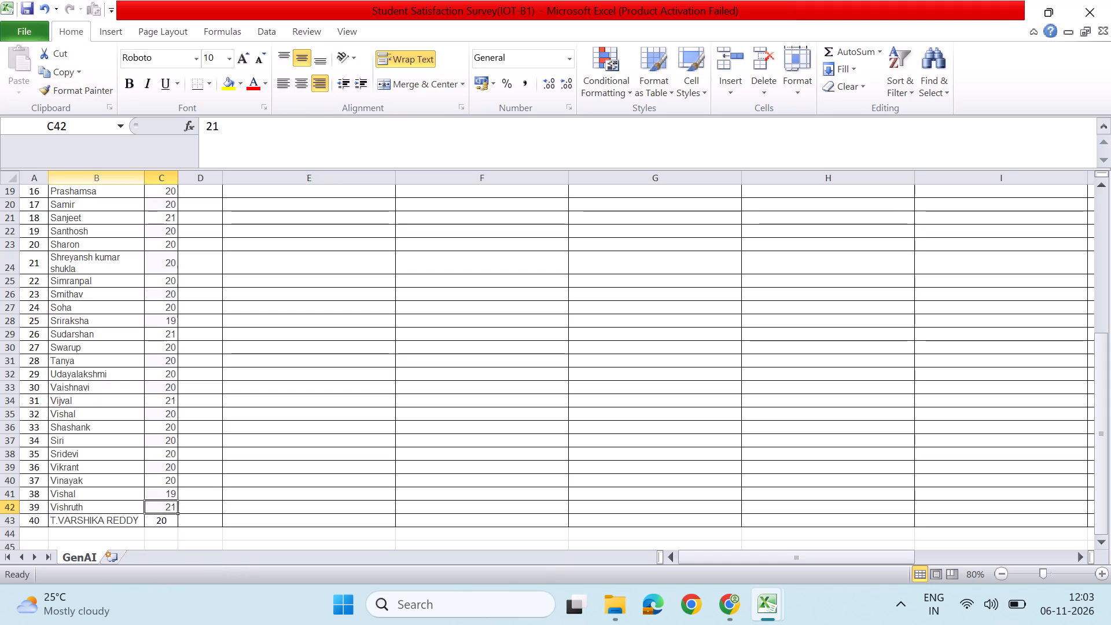
left_click(86, 99)
left_click(85, 97)
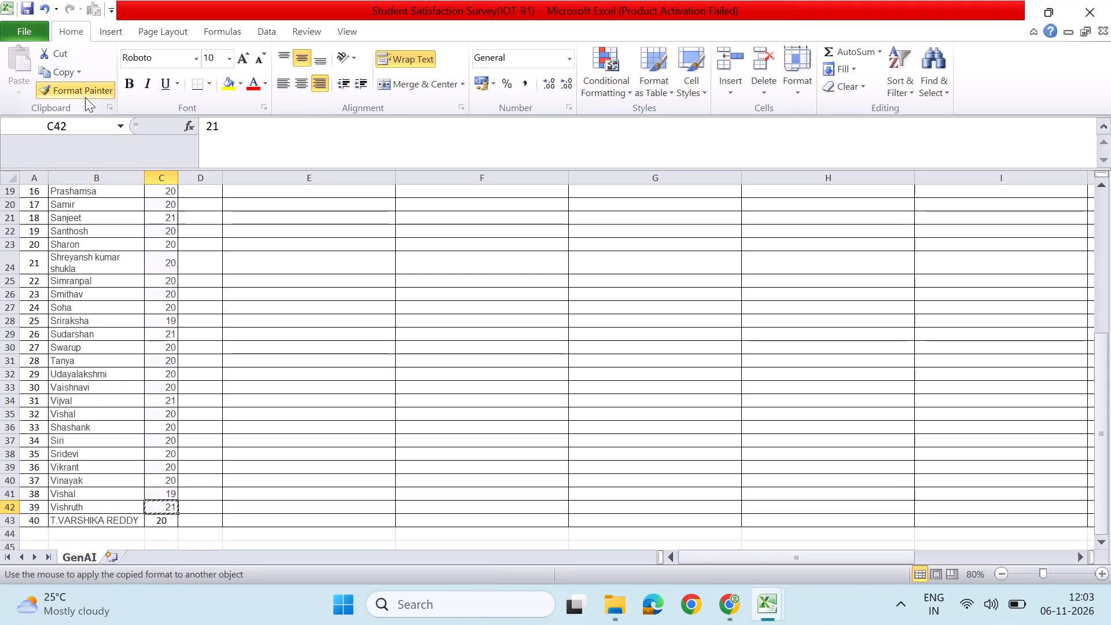
key("Down")
left_click(273, 250)
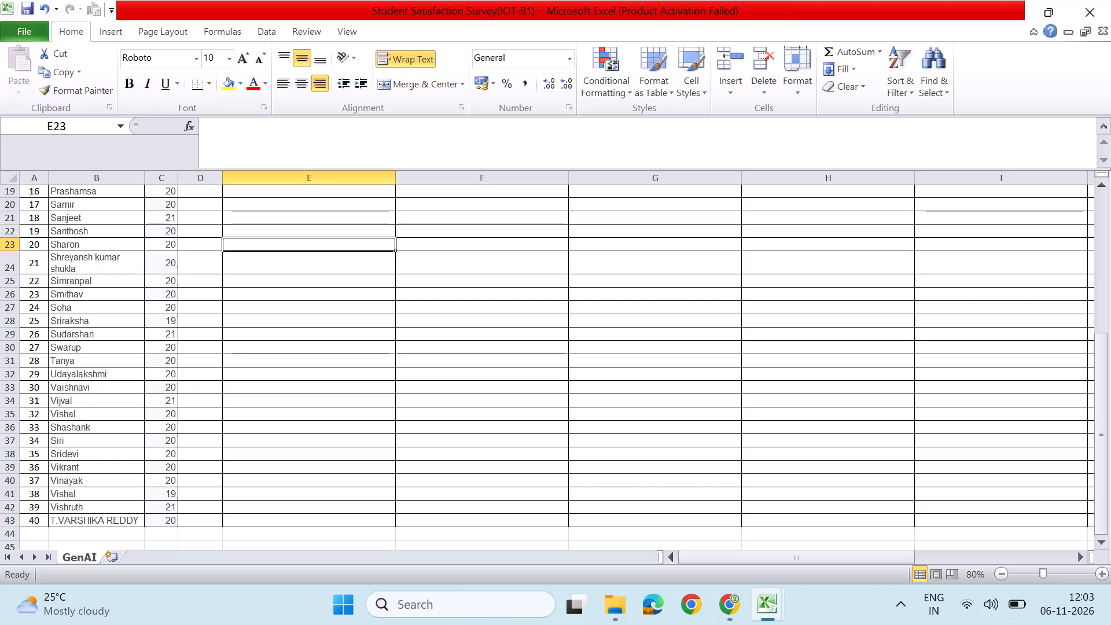
Correct the Gender column to match the names, with Female in D5 and Male in D6:D9.
scroll(273, 250, "up", 2)
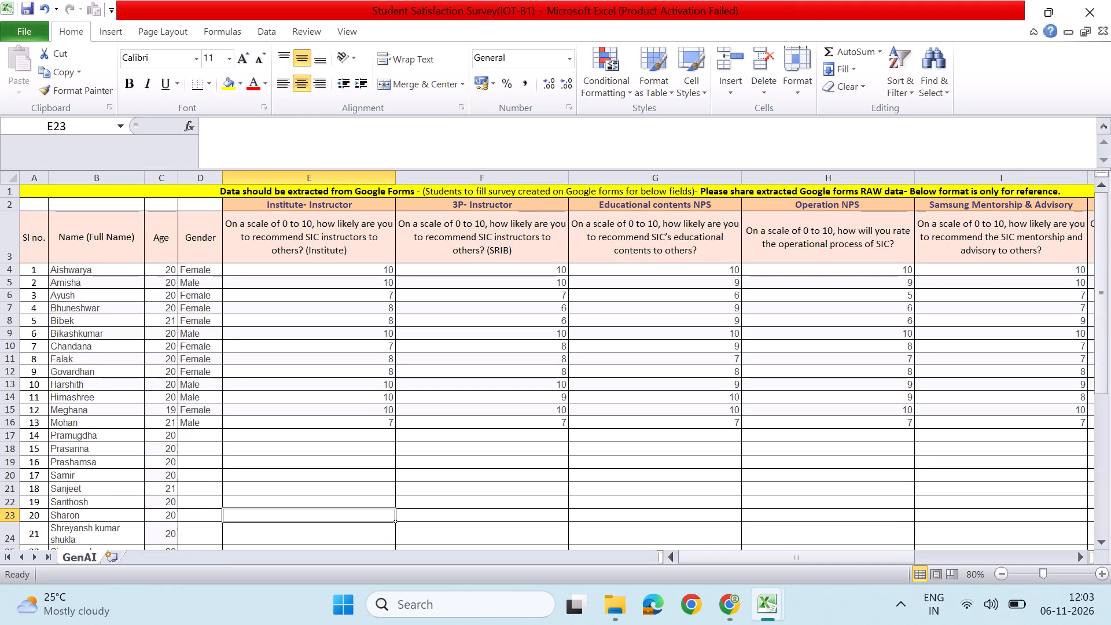
left_click(200, 268)
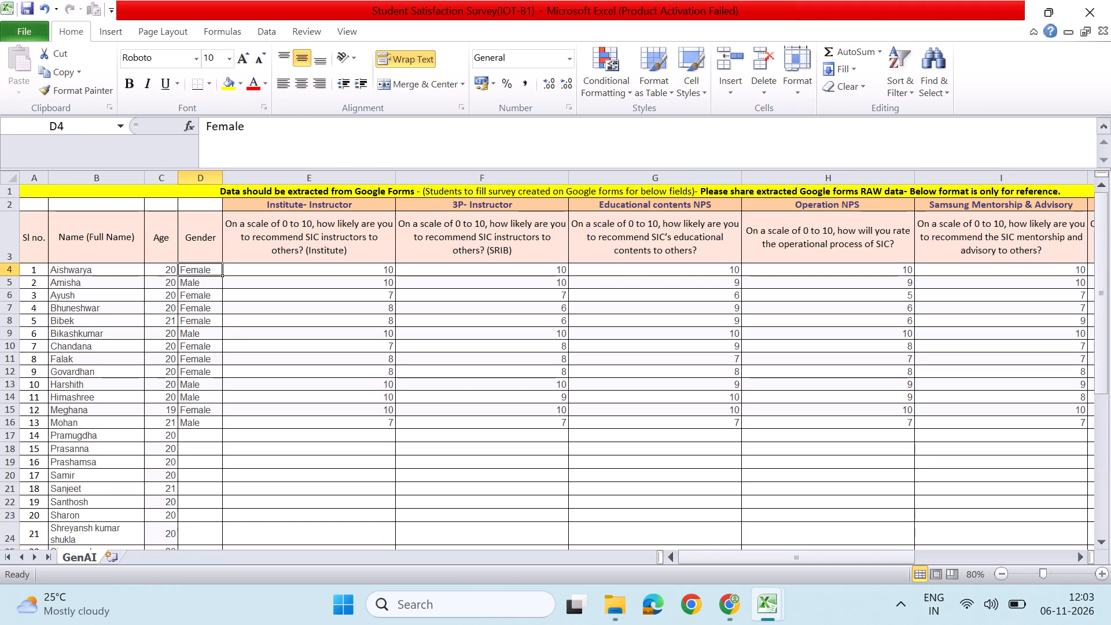
key("Down")
key("f")
key("Down")
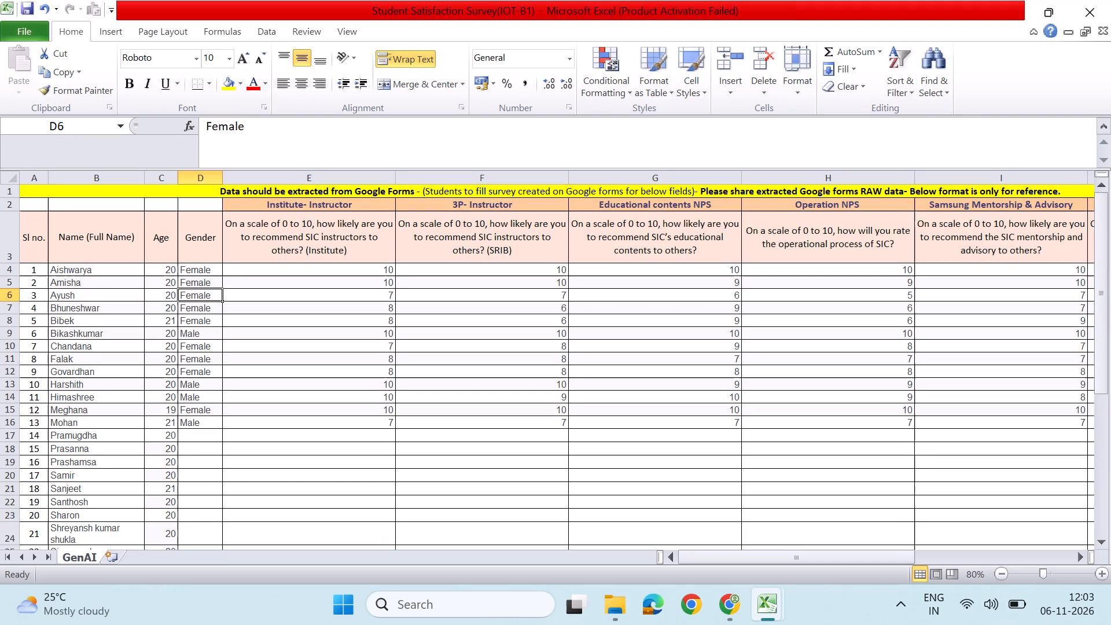
key("m")
key("Down")
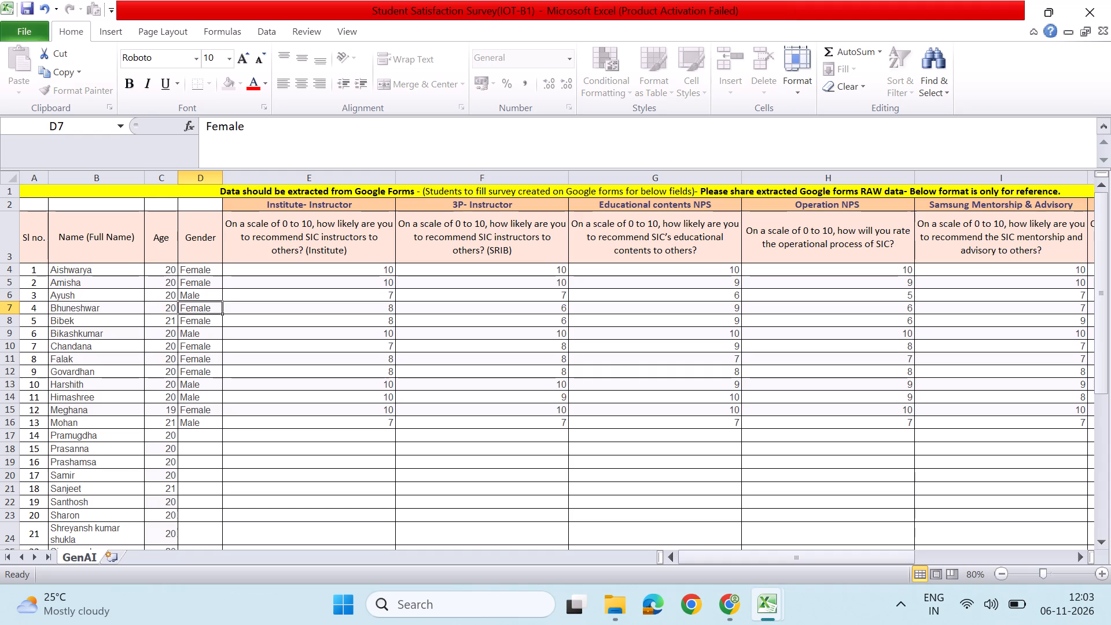
key("m")
key("Down")
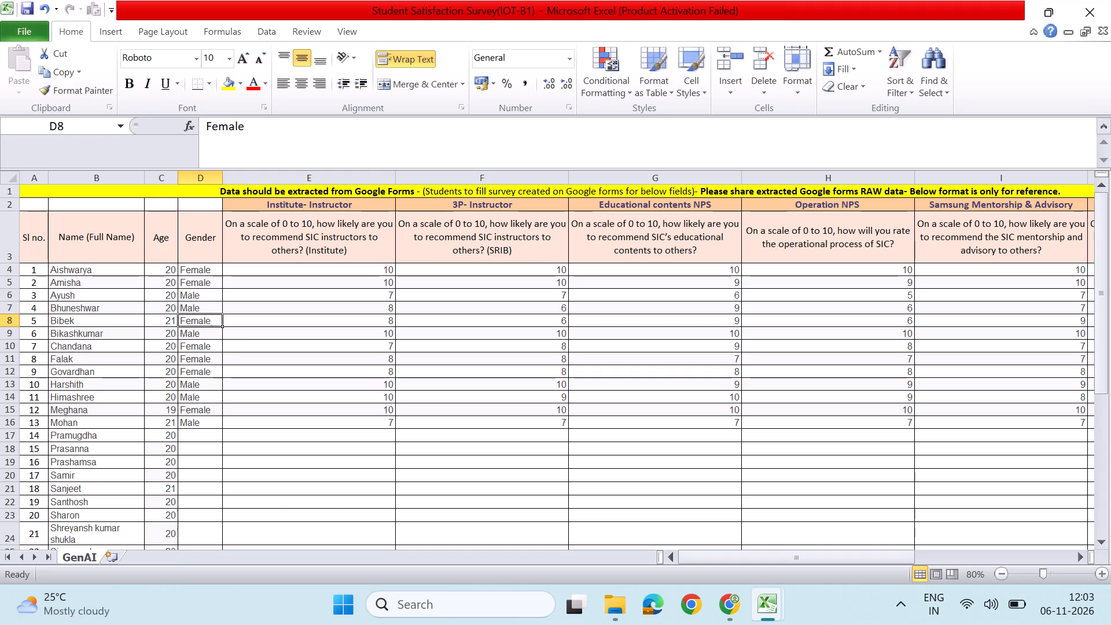
key("m")
key("Down")
key("m")
key("Down")
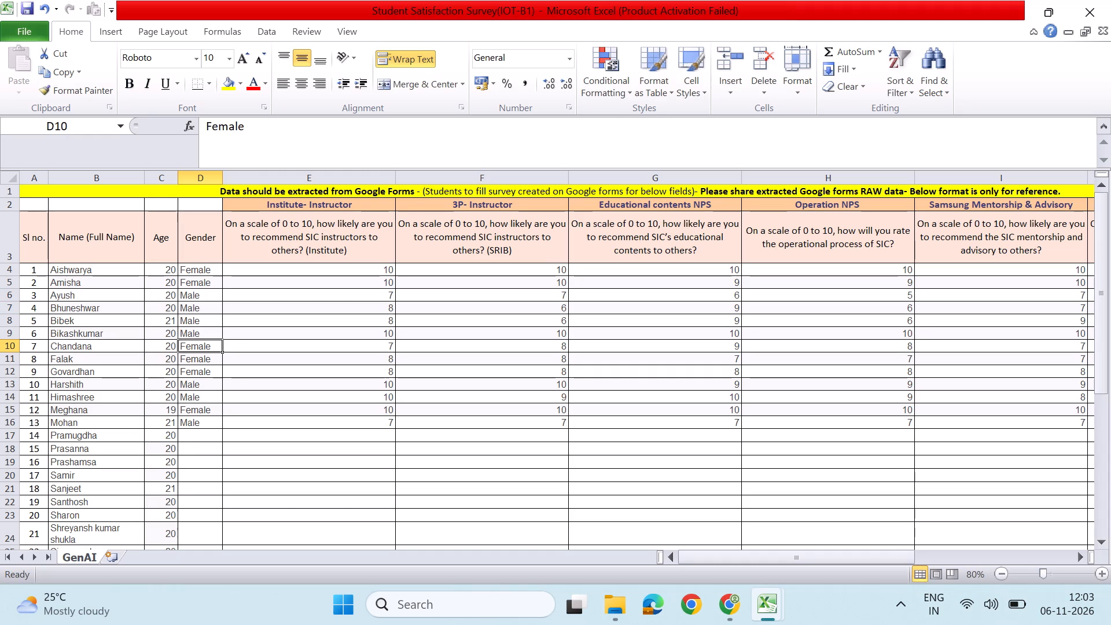
Continue correcting the Gender column, with Male in D11:D13 and Female in D14.
key("Down")
key("m")
key("Down")
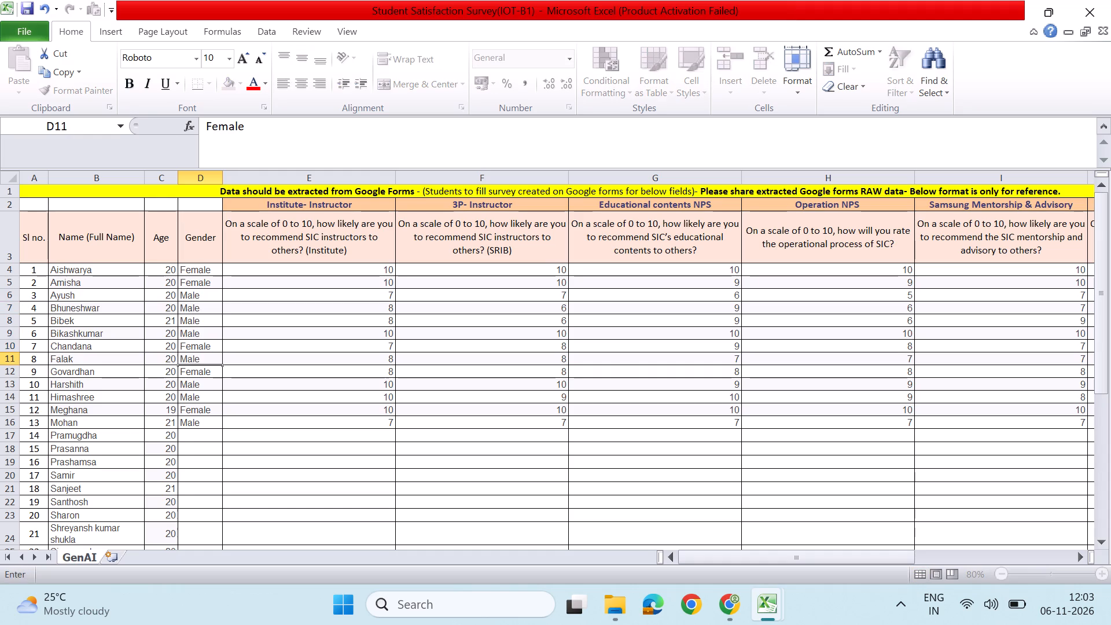
key("m")
key("Down")
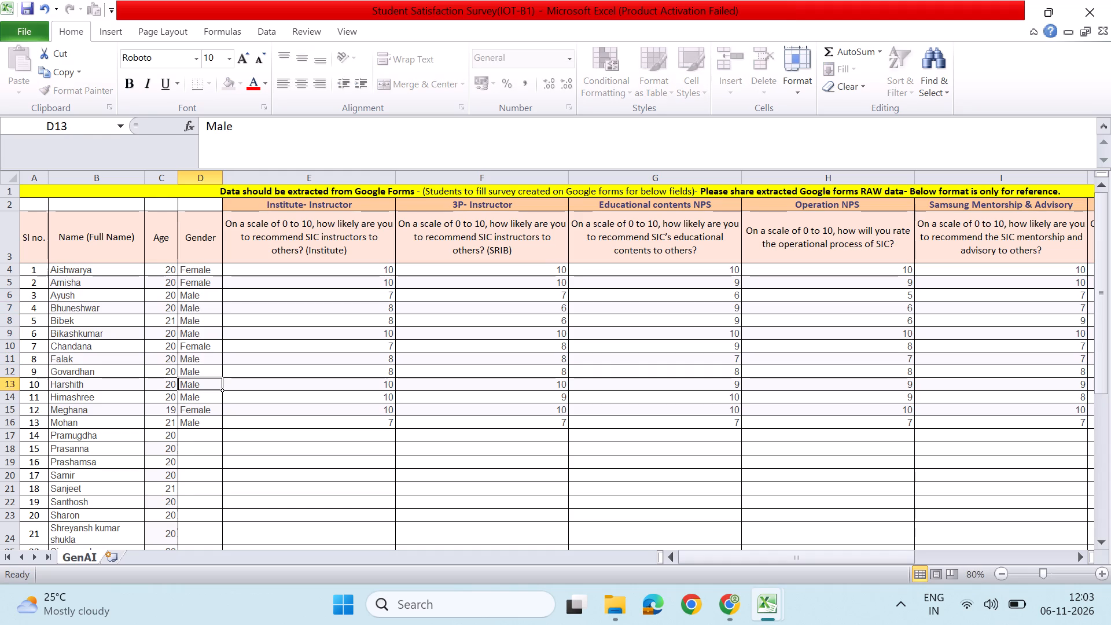
key("m")
key("Down")
key("f")
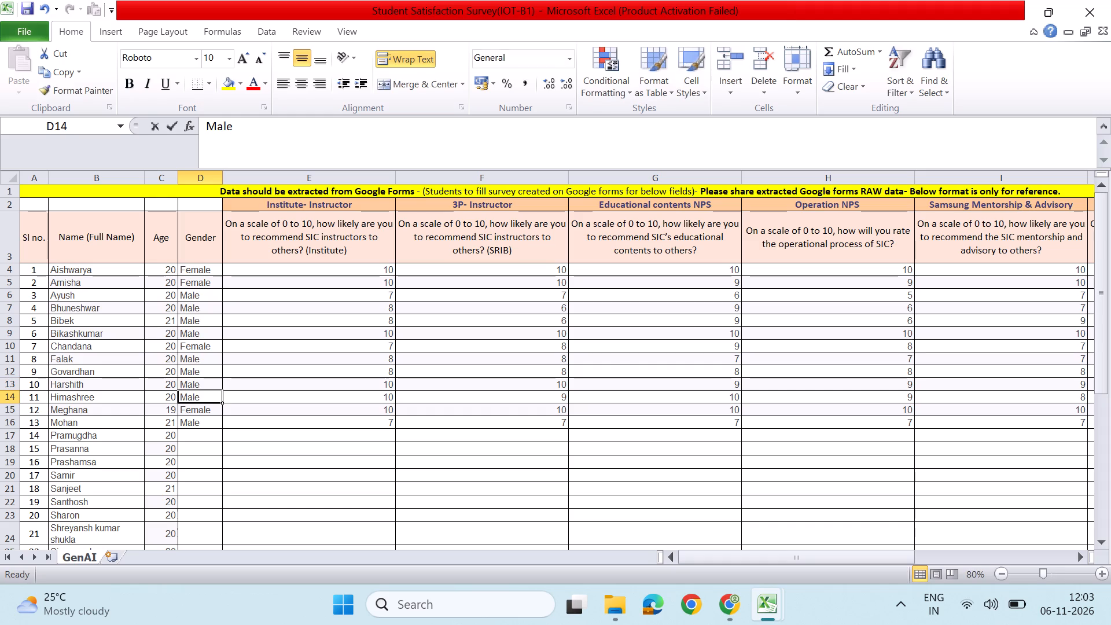
key("Down")
key("Down")
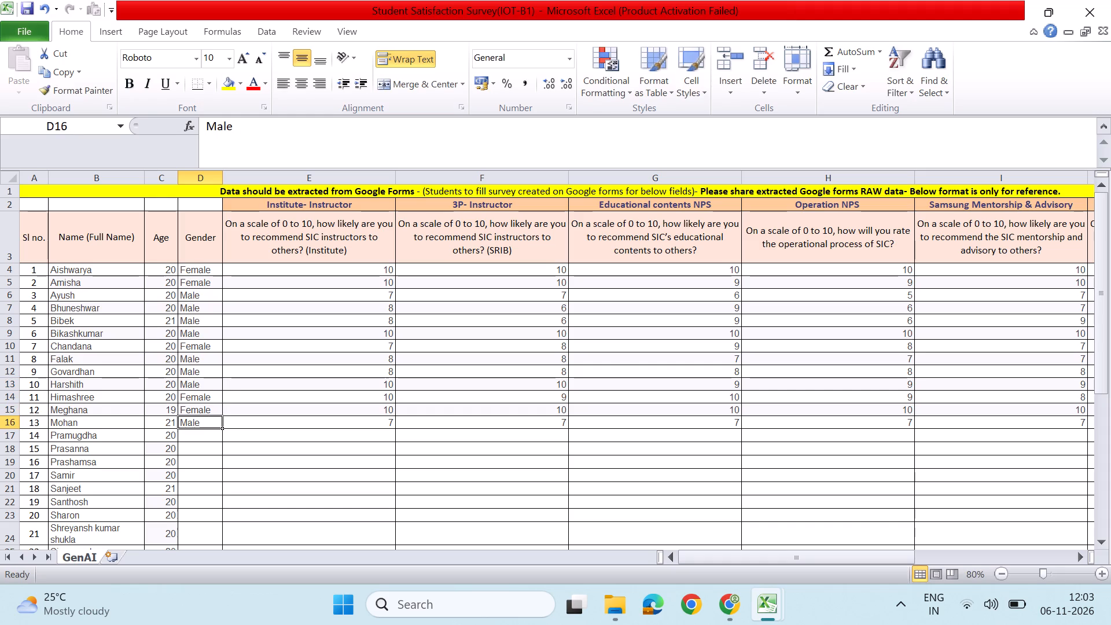
Fill in the missing genders, with Female in D17 and Male in D18:D24.
key("Down")
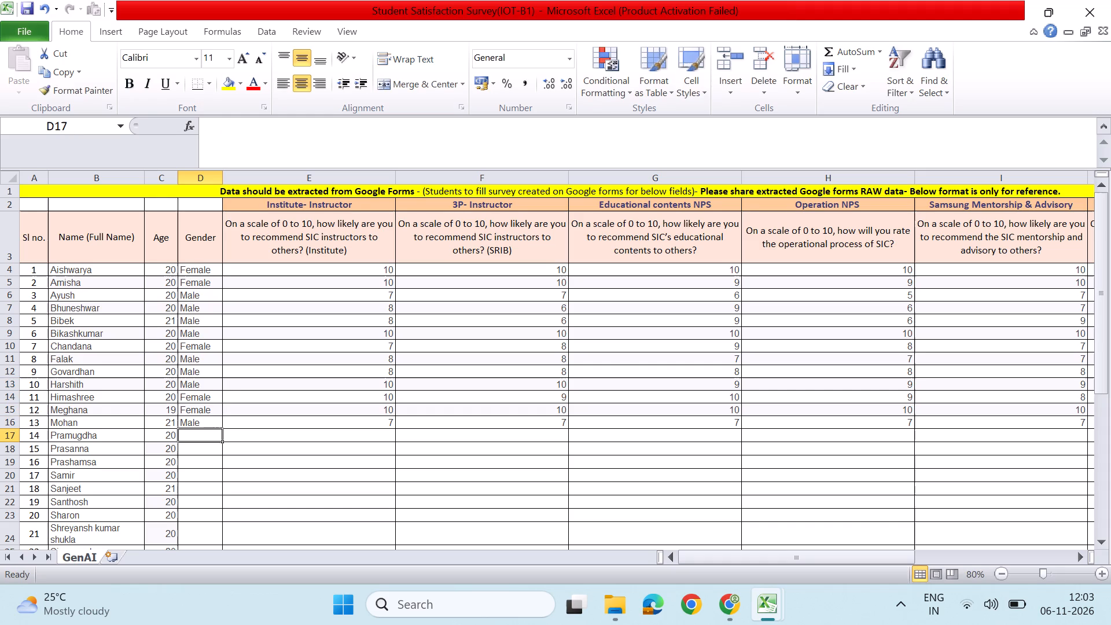
key("f")
key("Down")
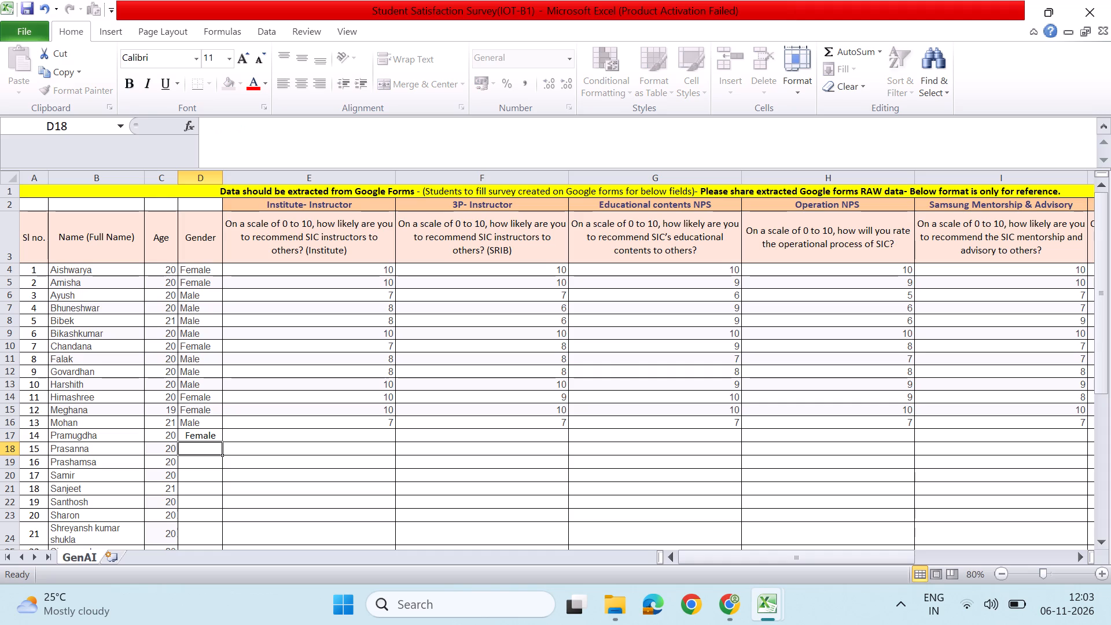
key("m")
key("Down")
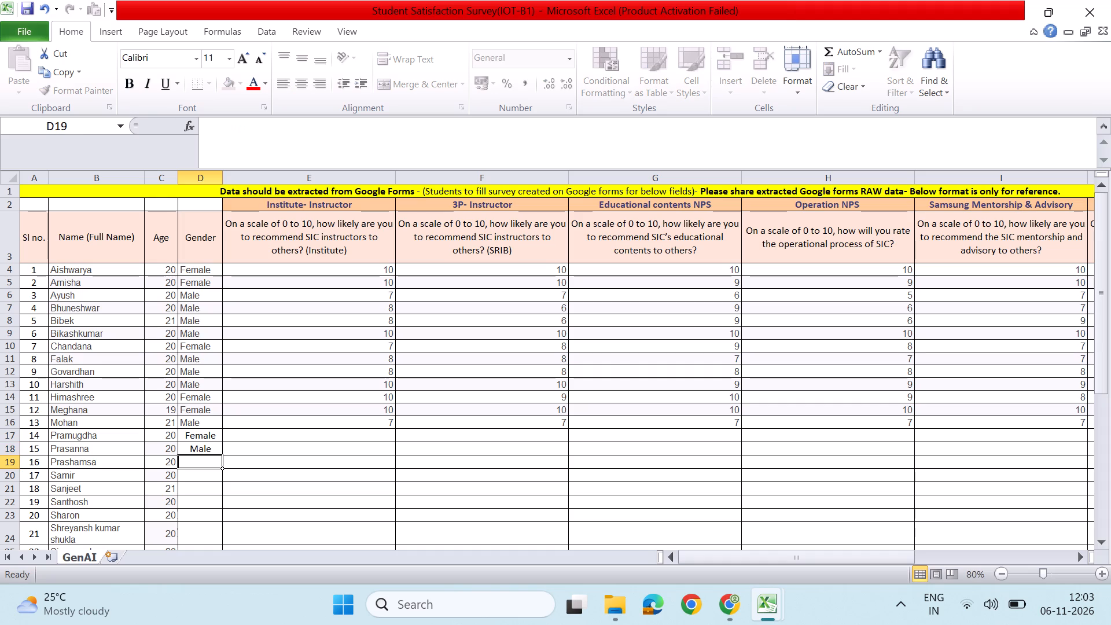
key("m")
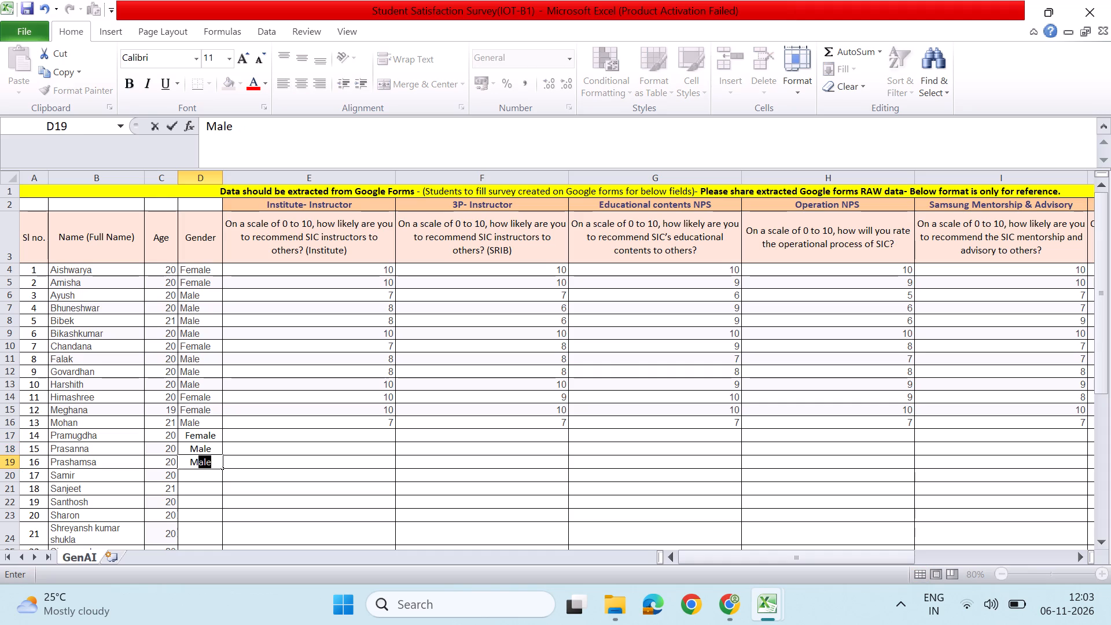
key("Down")
key("m")
key("Down")
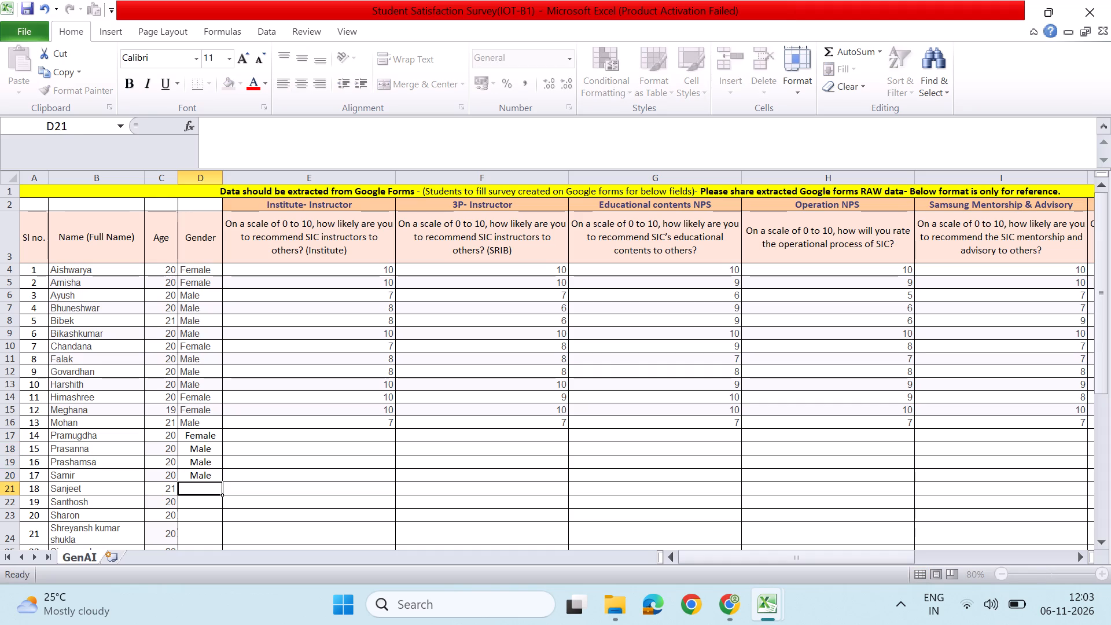
key("m")
key("Down")
key("m")
key("Down")
key("m")
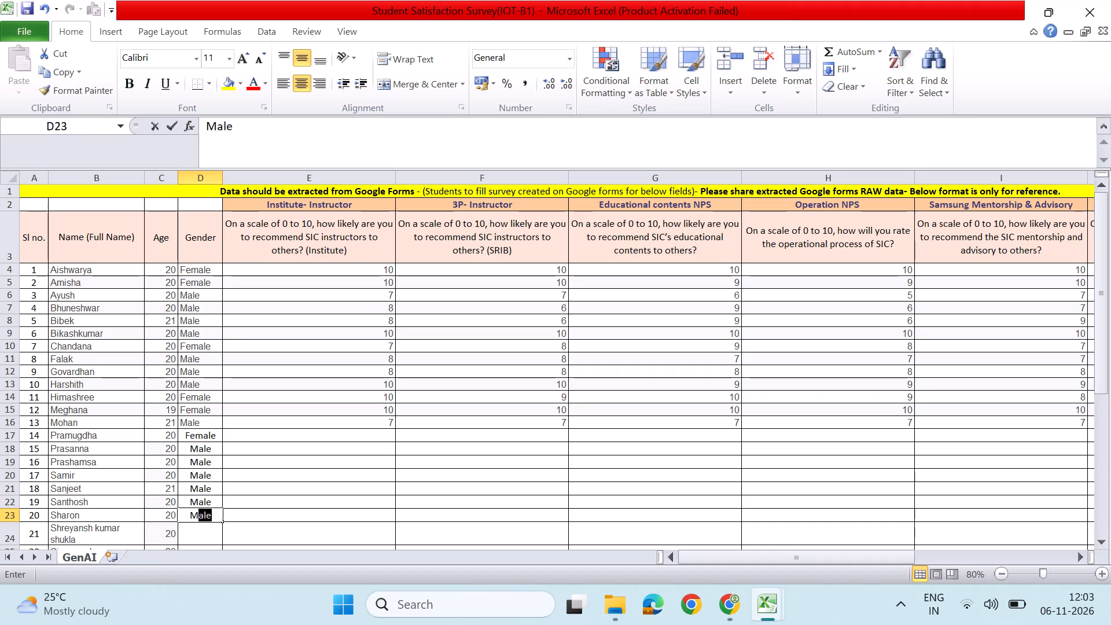
key("Down")
key("m")
key("Down")
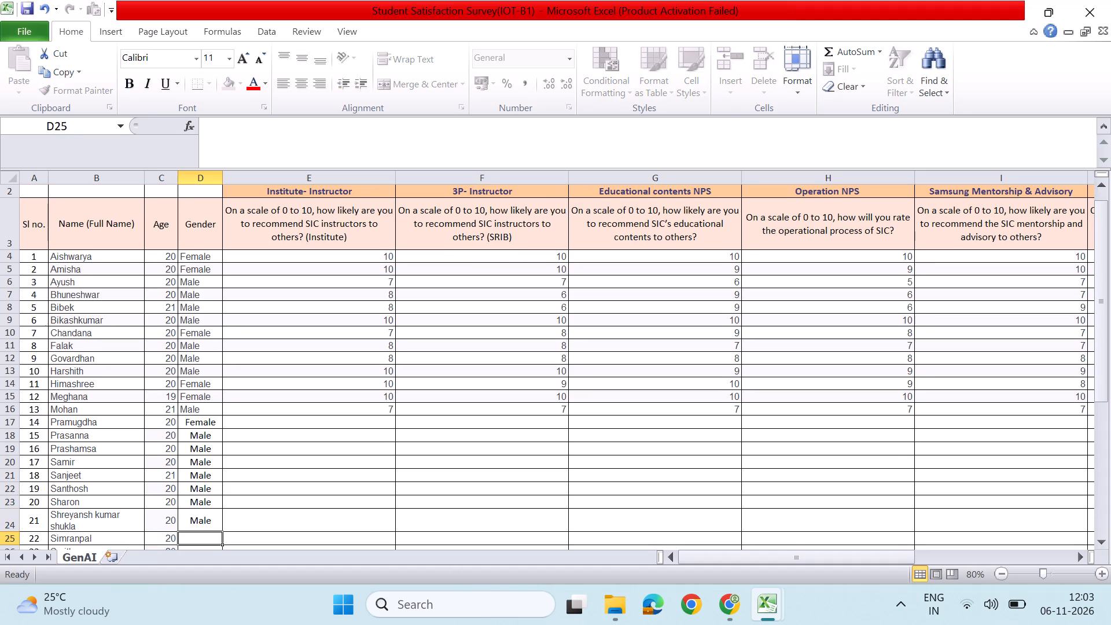
Fill in the next missing genders, with Female in D25:D28 and Male in D29:D30.
key("f")
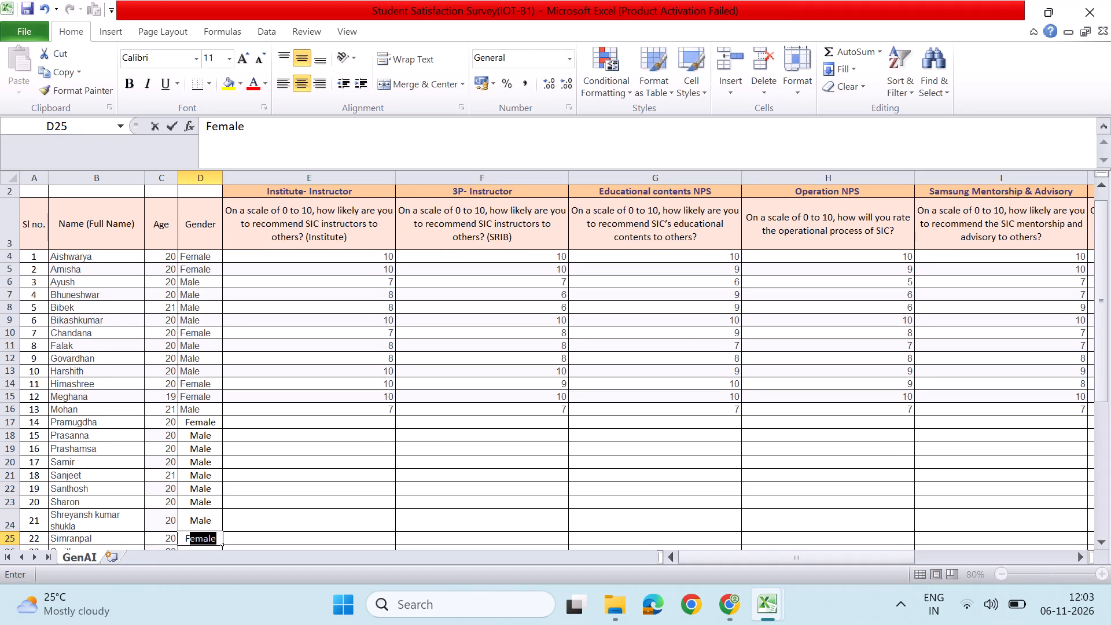
key("Down")
key("f")
key("Down")
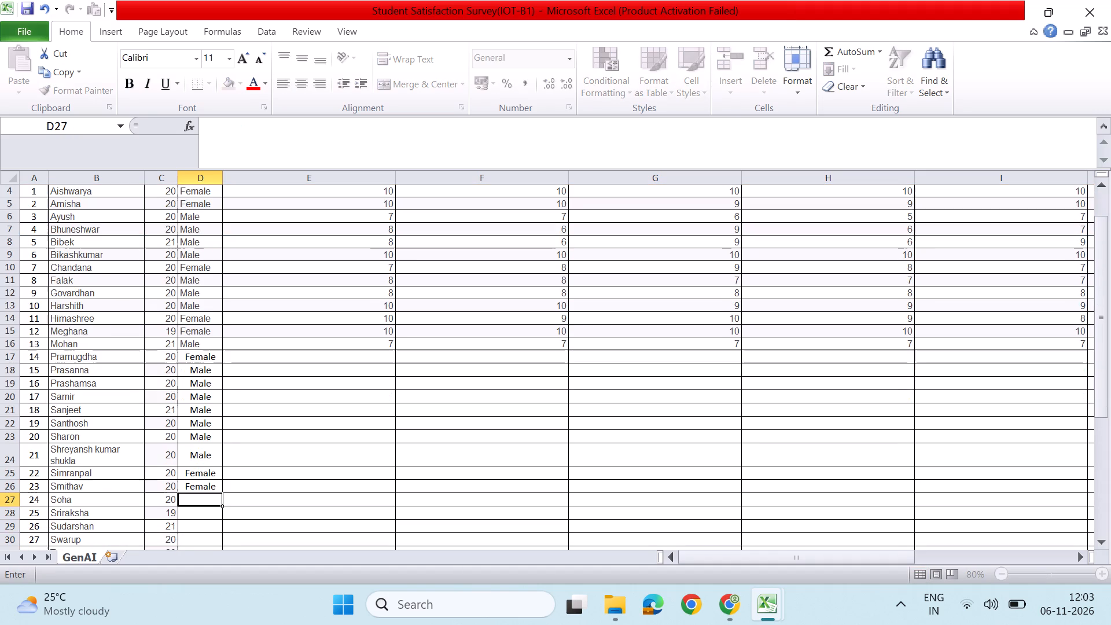
key("f")
key("Down")
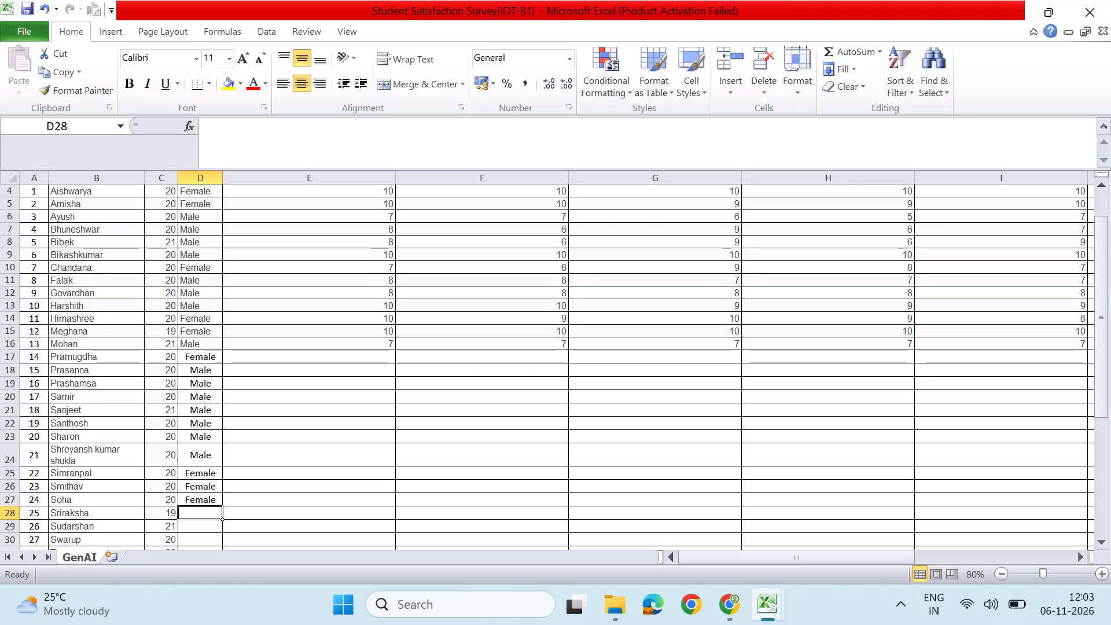
key("f")
key("Down")
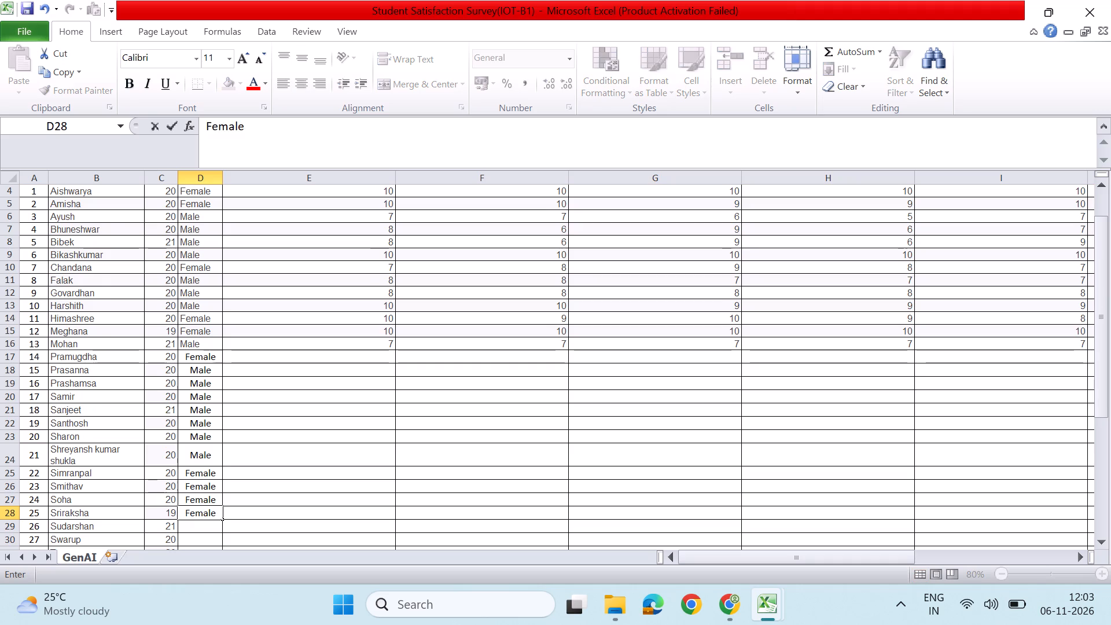
key("m")
key("Down")
key("Down")
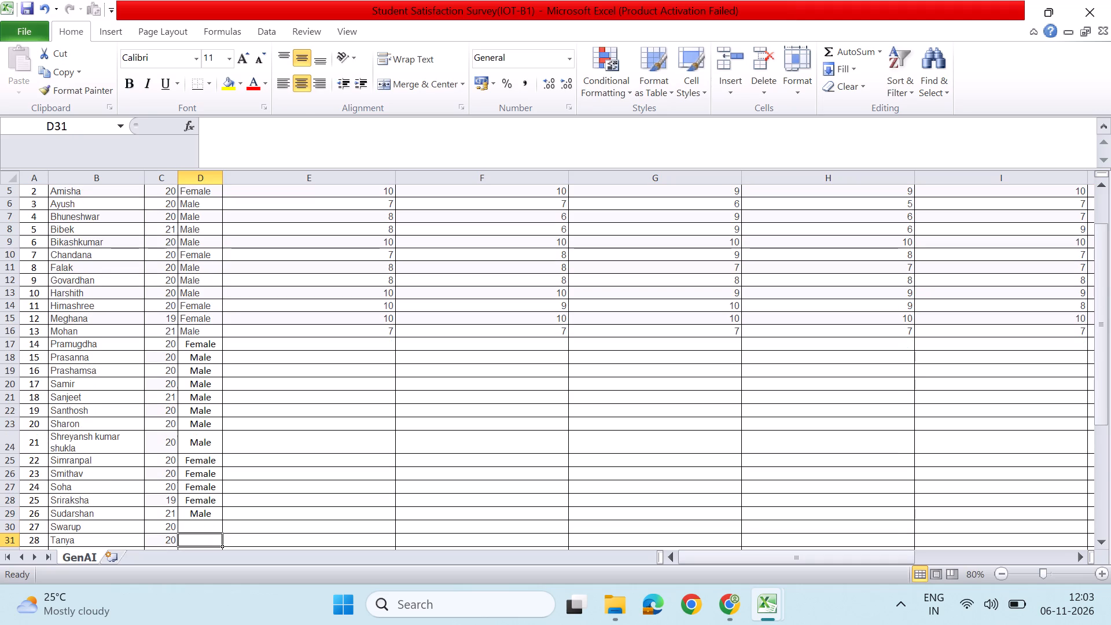
key("Up")
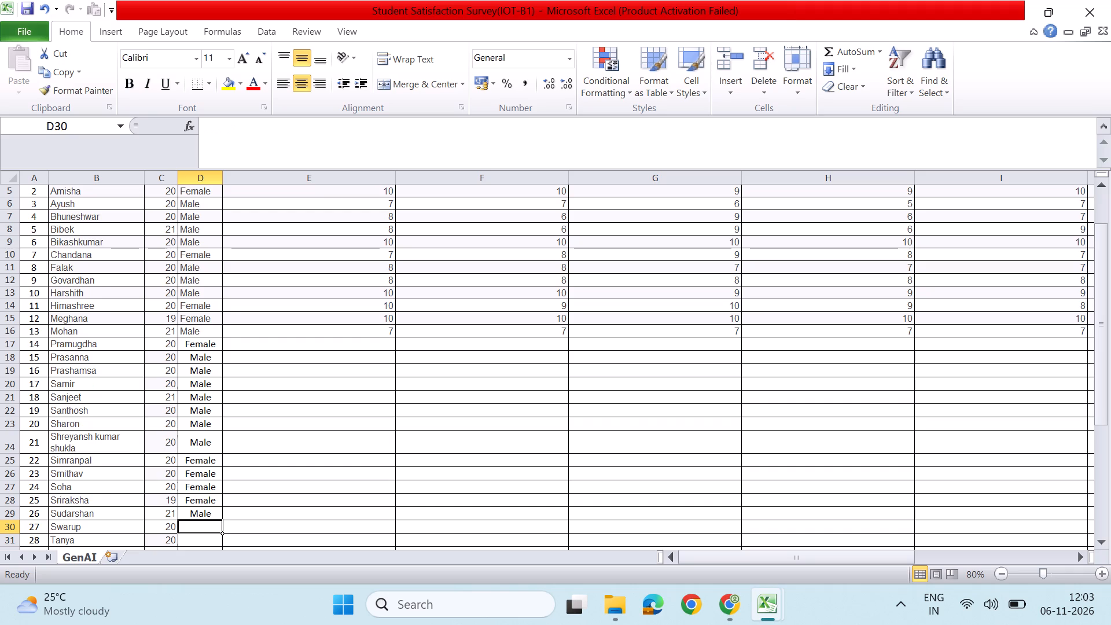
key("m")
key("Down")
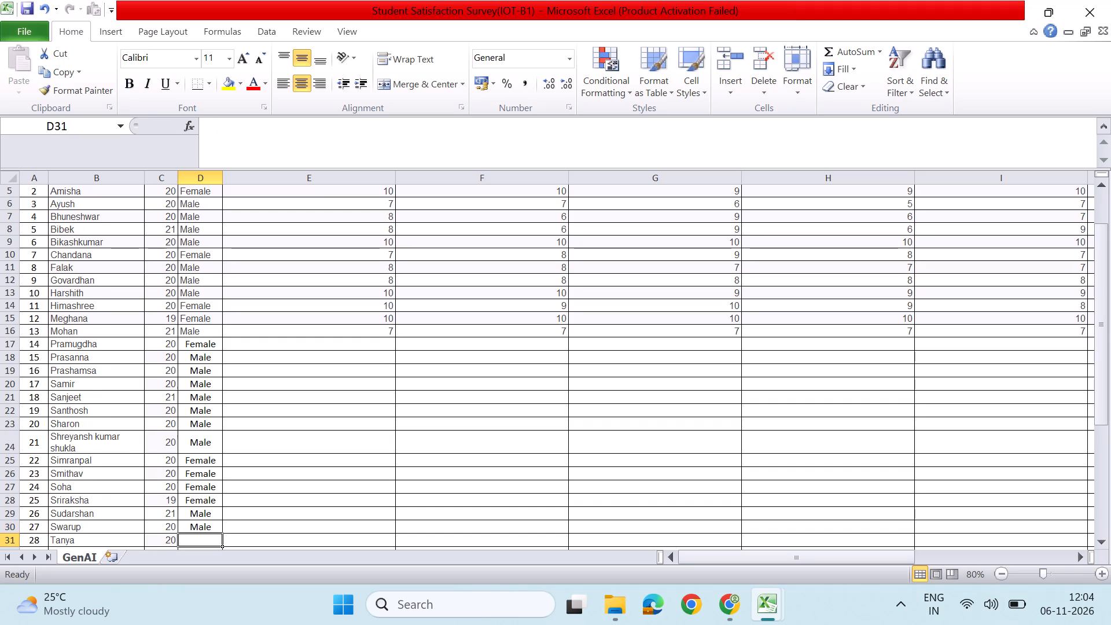
Continue the Gender column with Female in D31:D33 and Male in D34:D36.
key("f")
key("Down")
key("f")
key("Down")
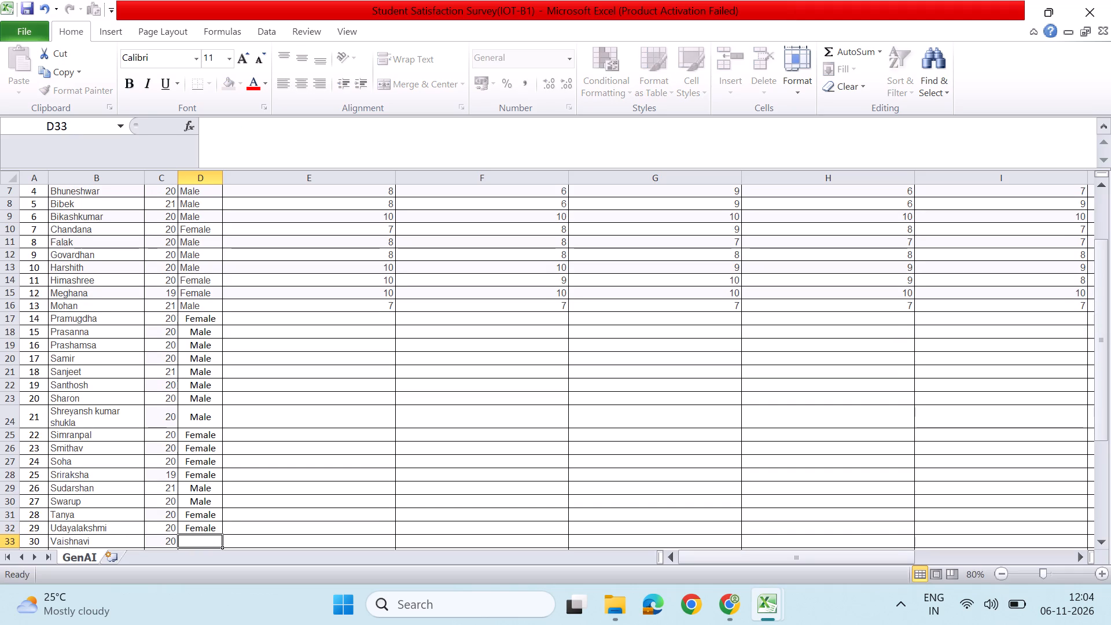
key("f")
key("Down")
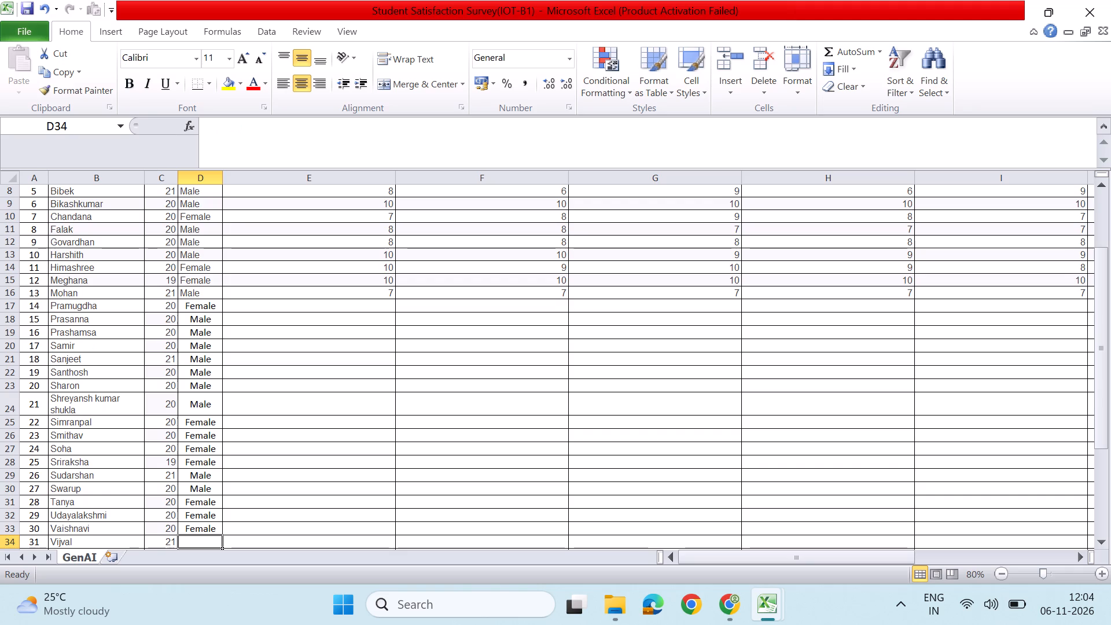
key("m")
key("Down")
key("m")
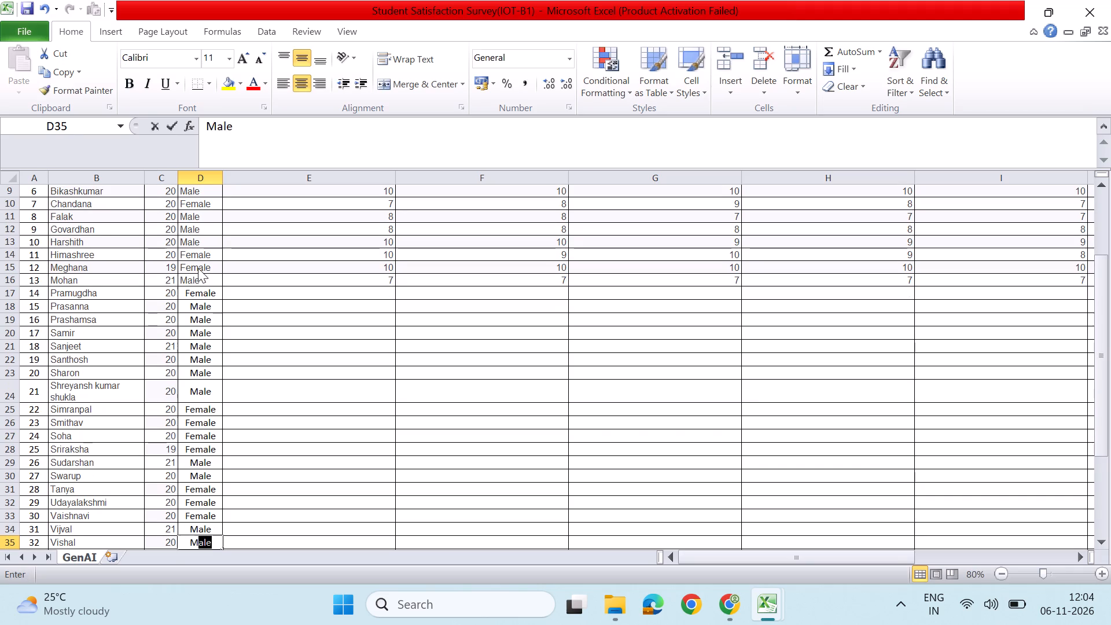
key("Down")
key("m")
key("Down")
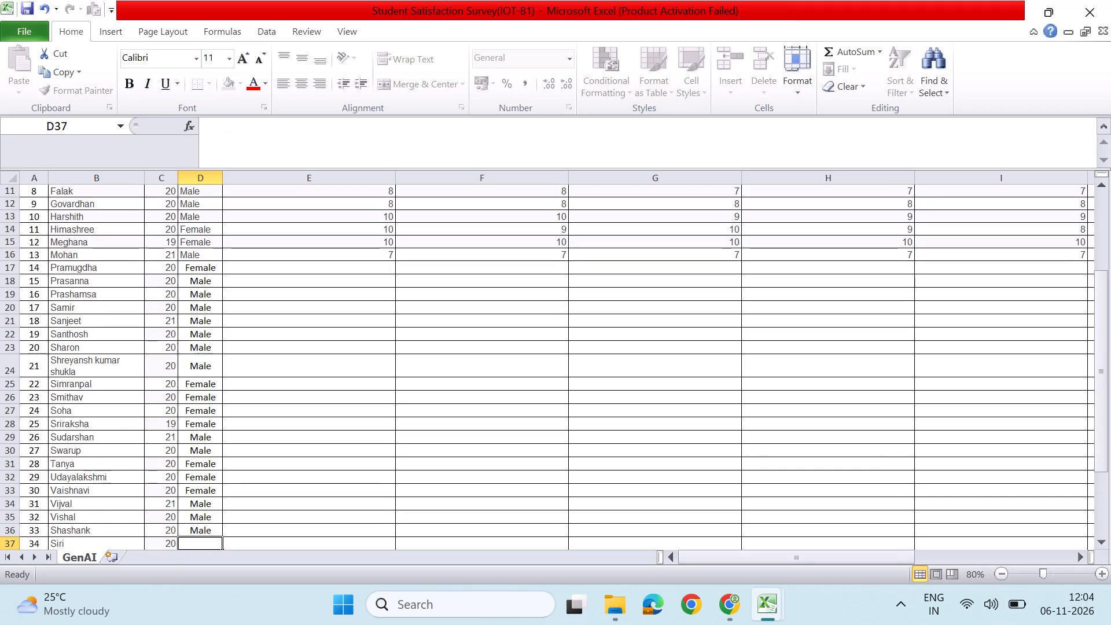
Finish the Gender column with Female in D37:D38, Male in D39:D42 and Female in D43.
key("f")
key("Down")
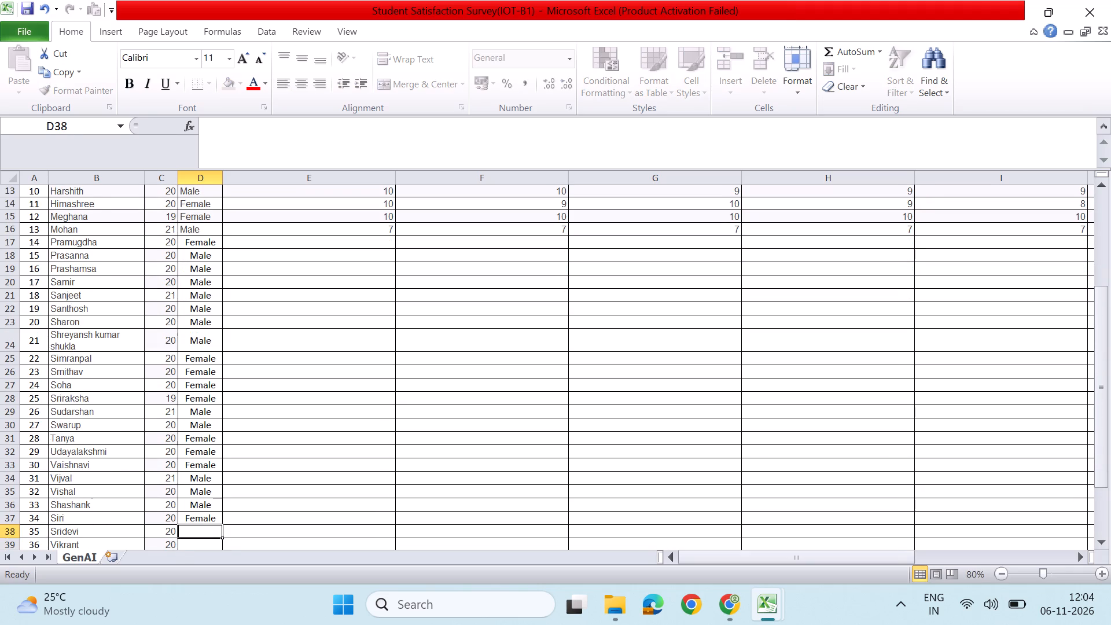
key("m")
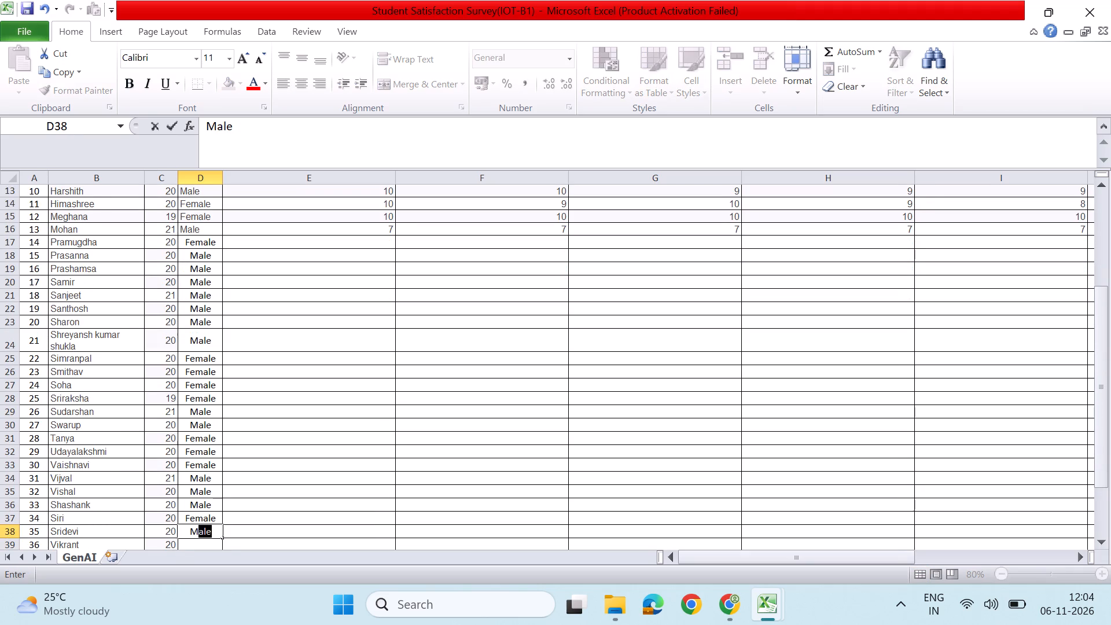
key("BackSpace")
key("BackSpace")
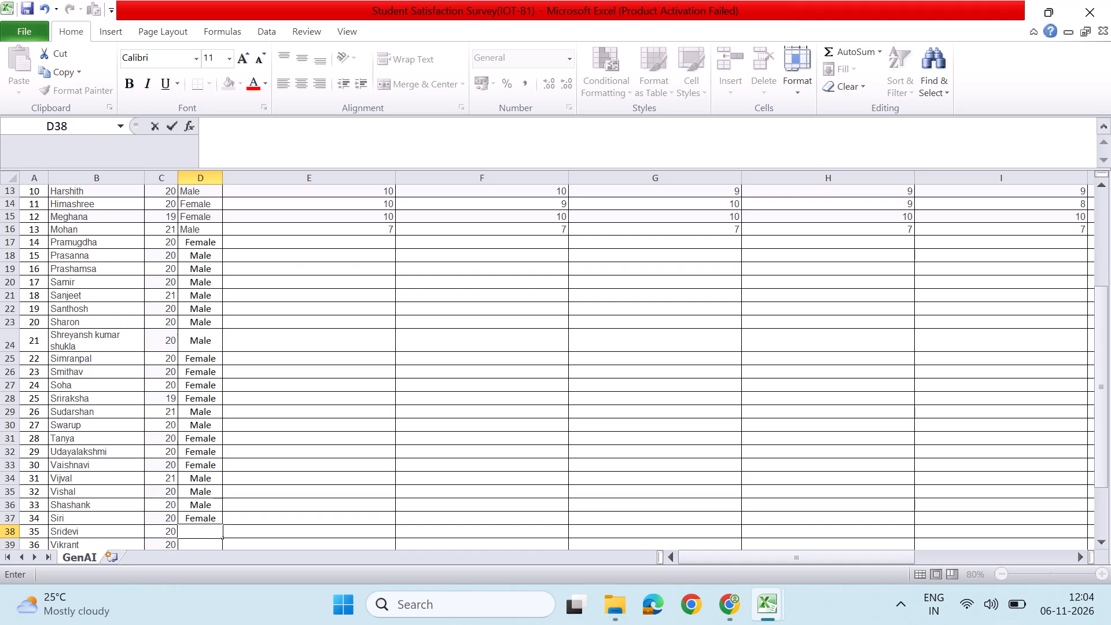
key("f")
key("Down")
key("m")
key("Down")
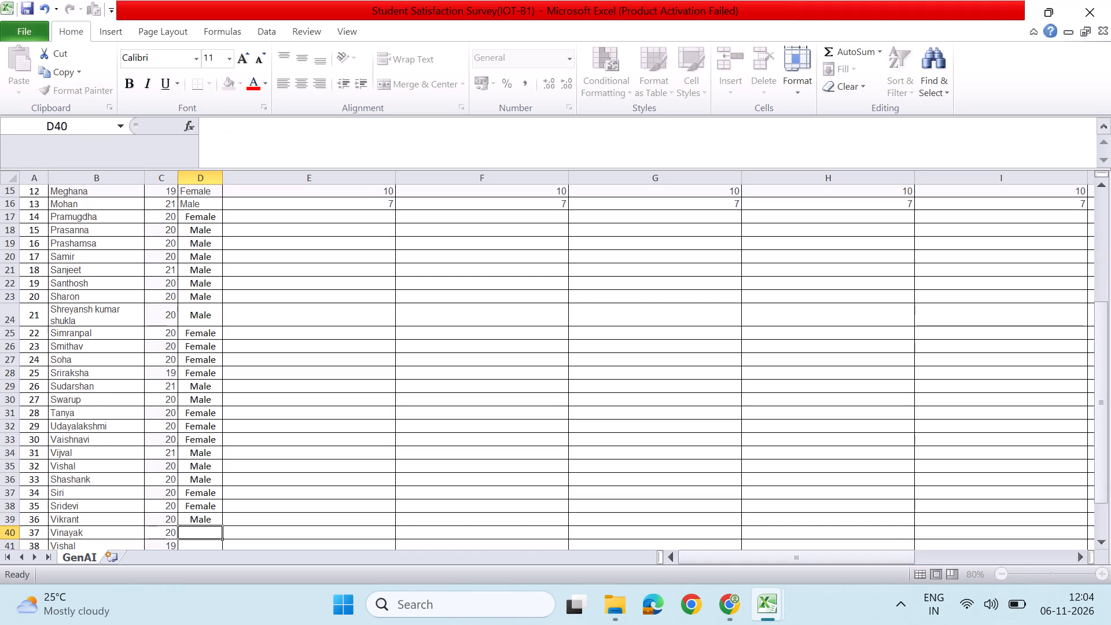
key("m")
key("Down")
key("m")
key("Down")
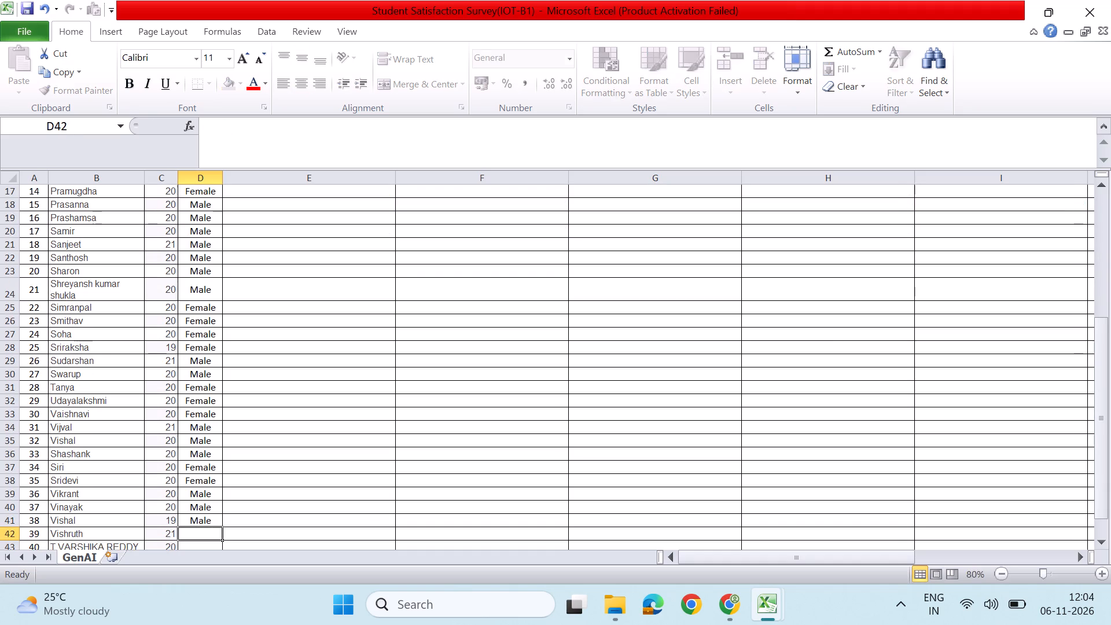
key("m")
key("Down")
key("f")
key("Down")
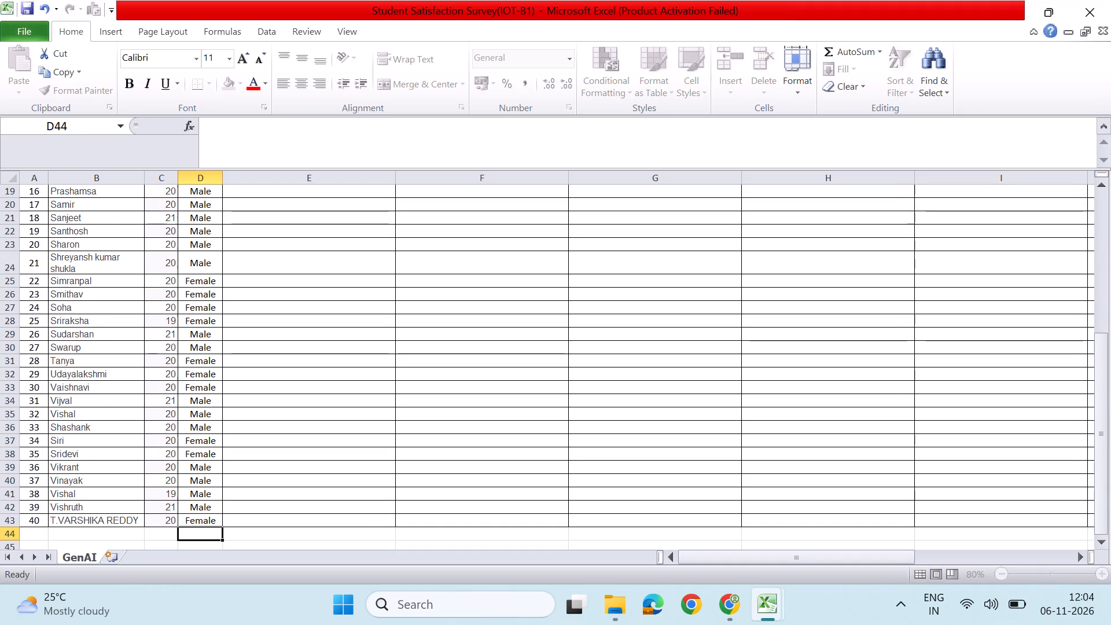
Match the newly filled gender cells down to D43 to the formatting of D15 with Format Painter.
scroll(186, 275, "up", 1)
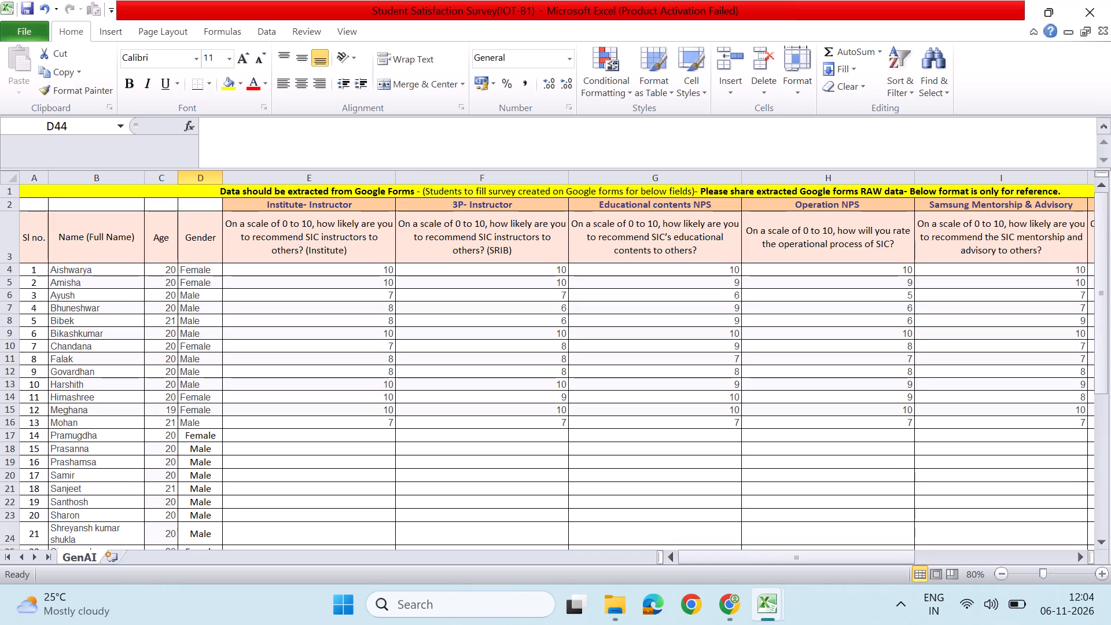
left_click(193, 411)
left_click(87, 95)
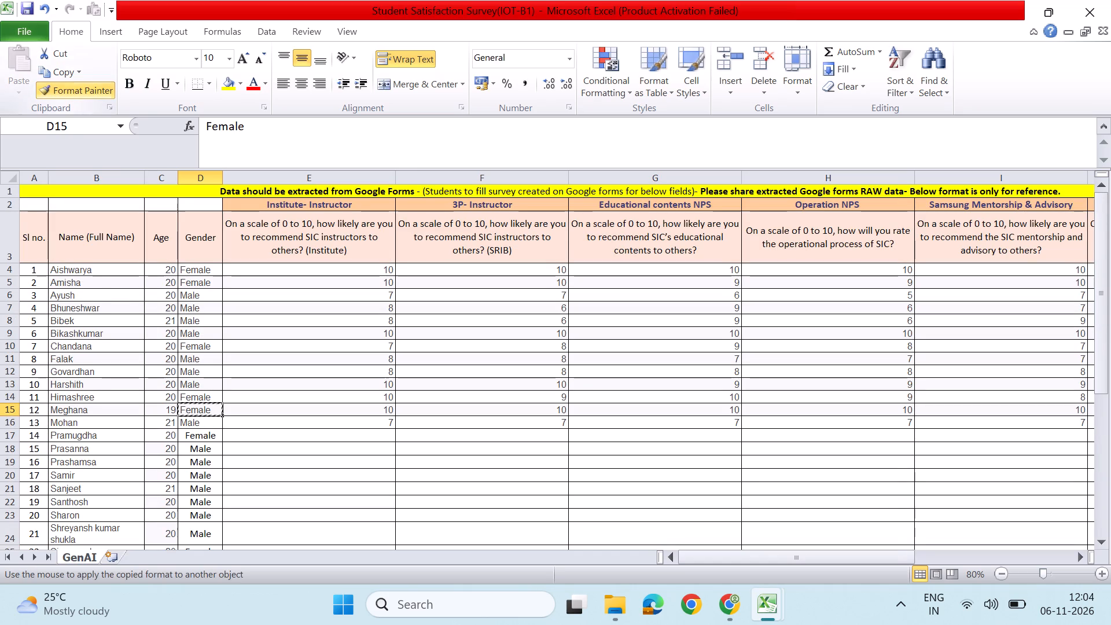
scroll(233, 380, "down", 1)
left_click_drag(187, 309, 211, 407)
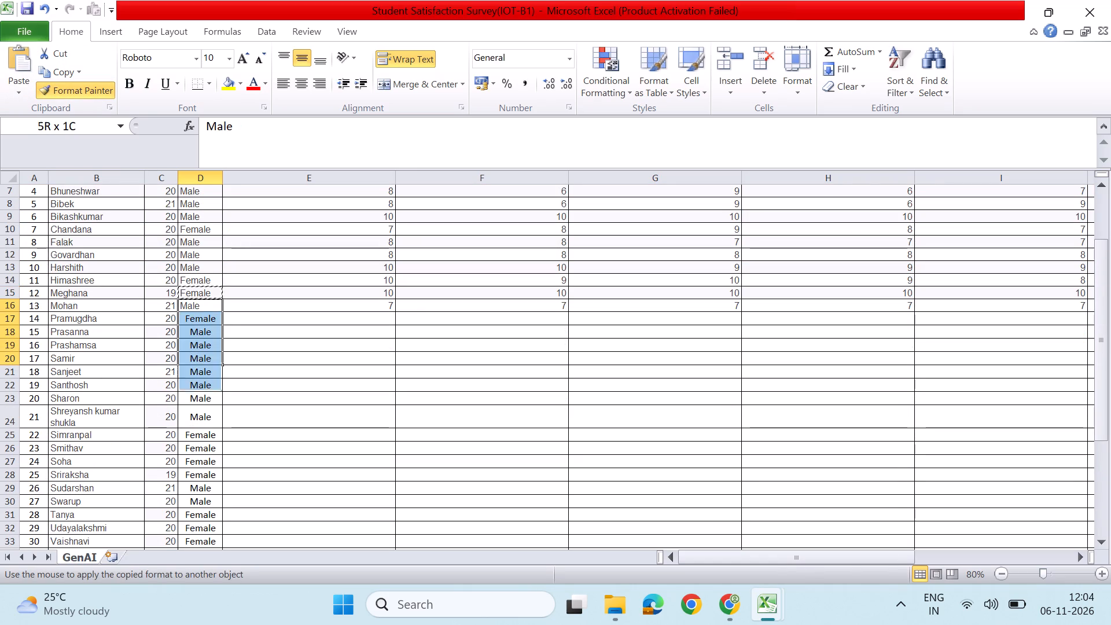
left_click_drag(211, 407, 187, 517)
left_click(285, 442)
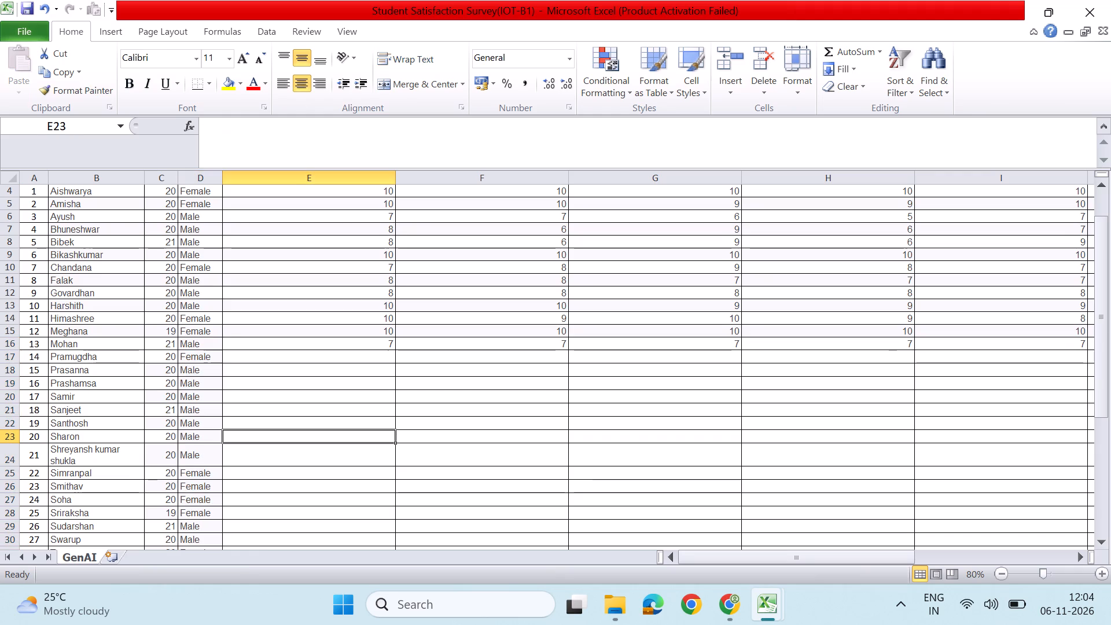
Copy the survey scores in E4:J16 and paste them into the empty rows starting at E17.
scroll(285, 442, "up", 2)
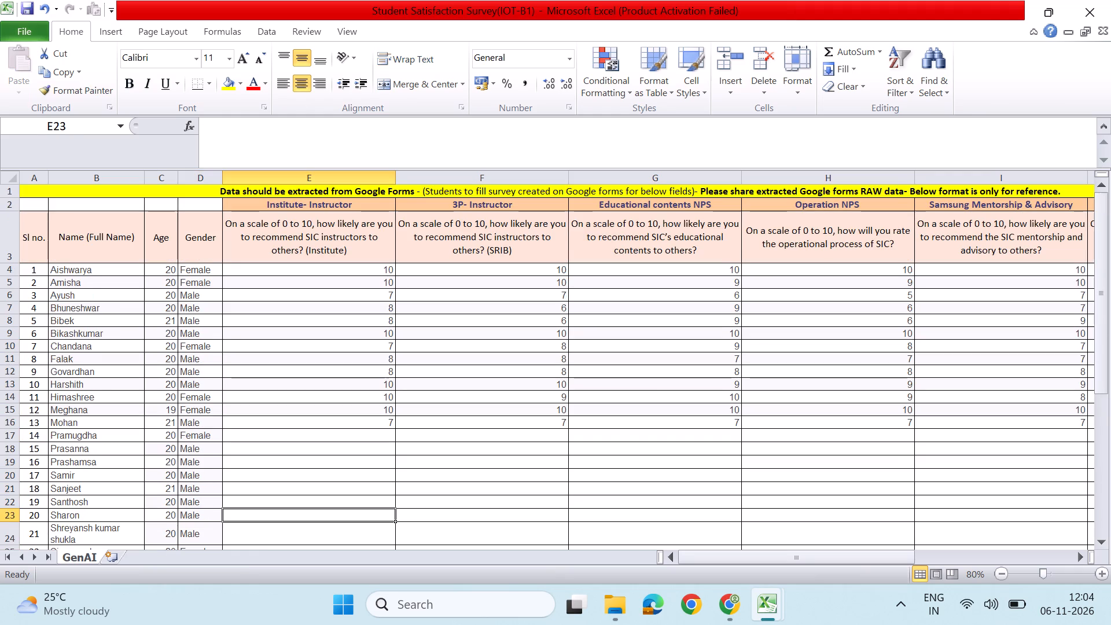
scroll(285, 442, "down", 1)
scroll(340, 311, "up", 1)
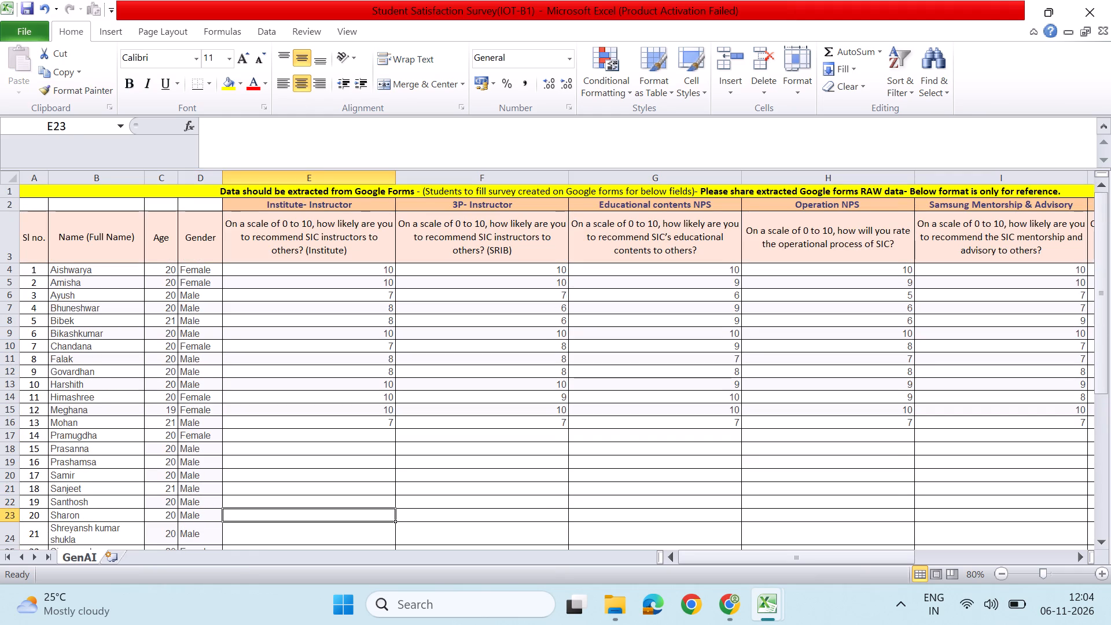
left_click(333, 269)
key("shift+Right")
key("shift+Right")
key("shift+Right")
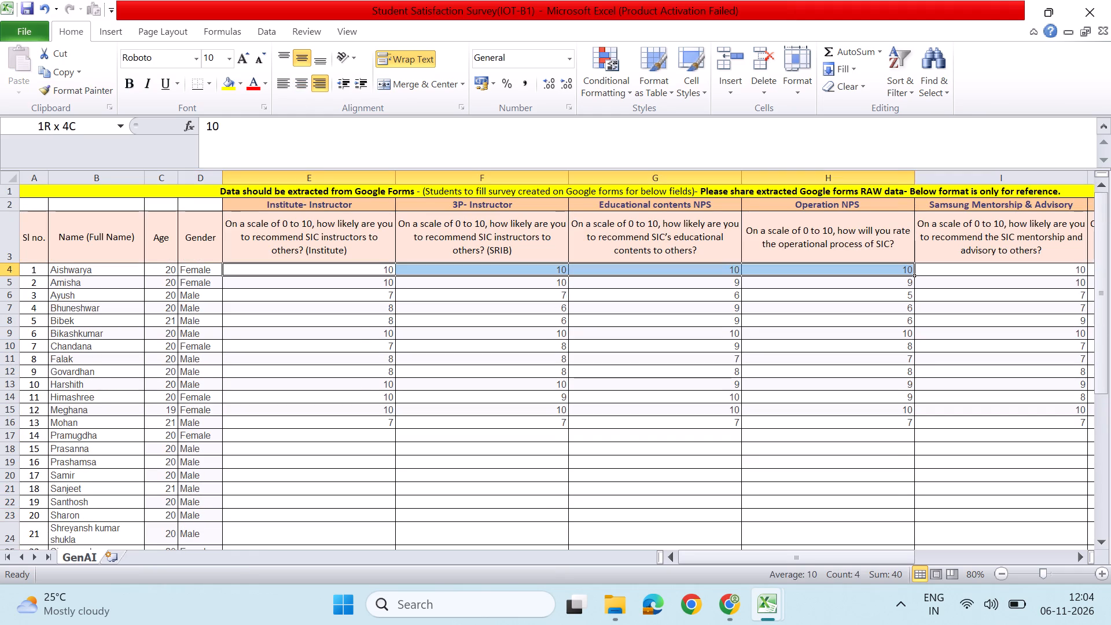
key("shift+Right")
key("shift+Right")
key("ctrl+shift+Down")
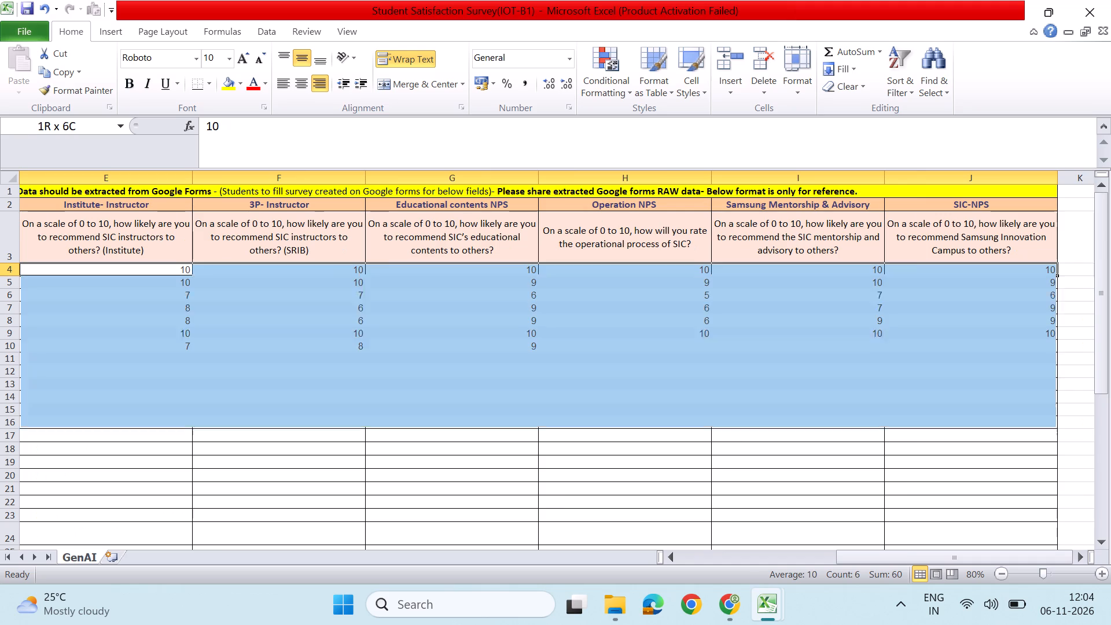
key("ctrl+c")
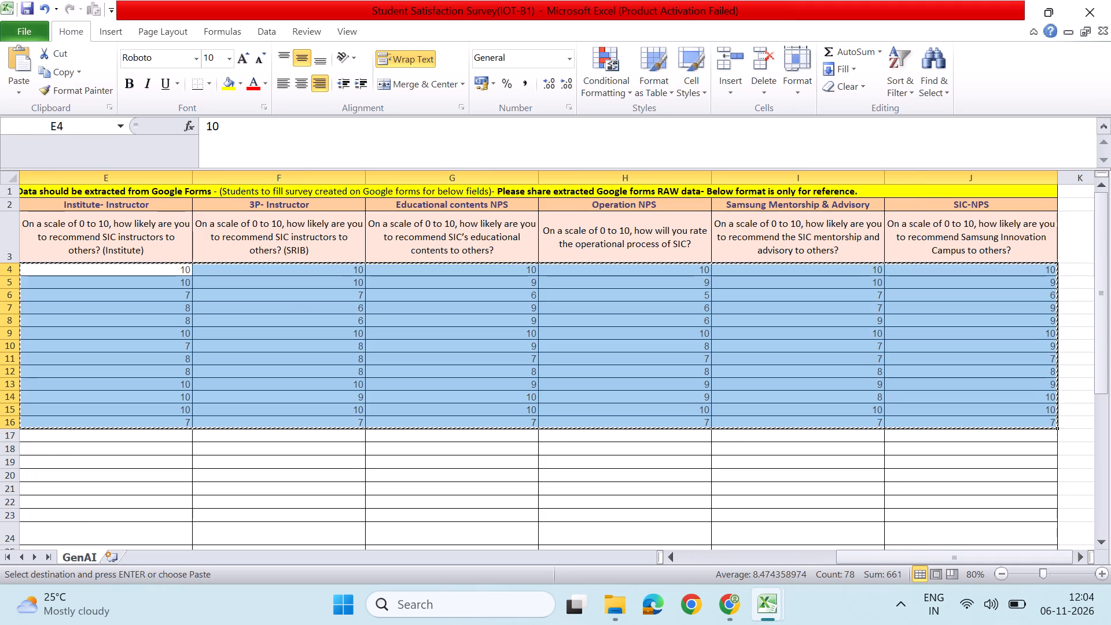
scroll(303, 409, "down", 1)
left_click(131, 243)
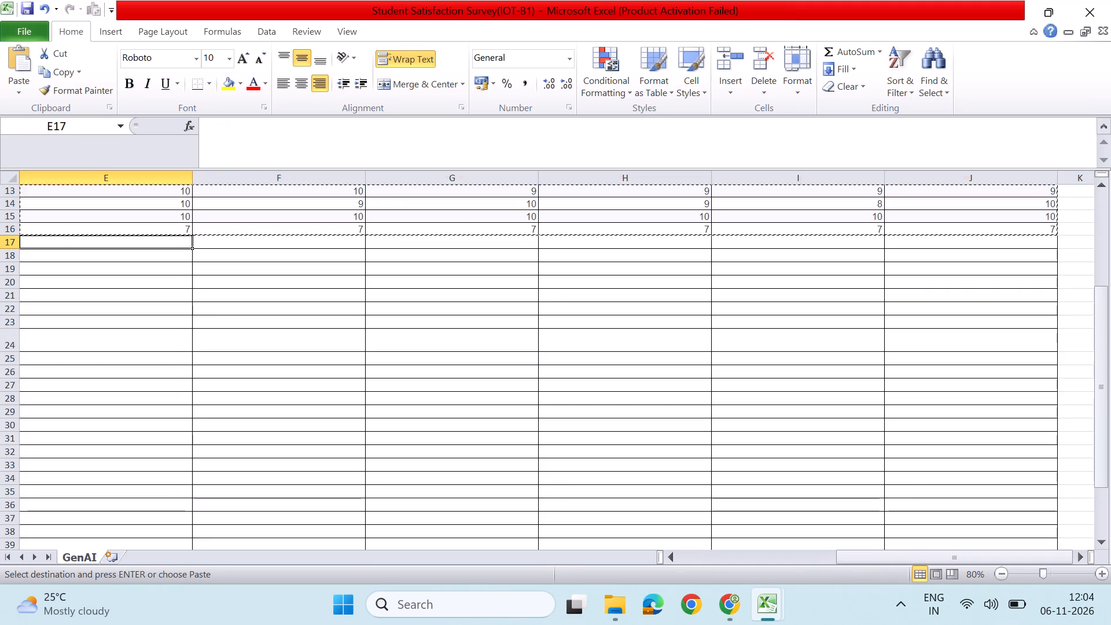
key("ctrl+v")
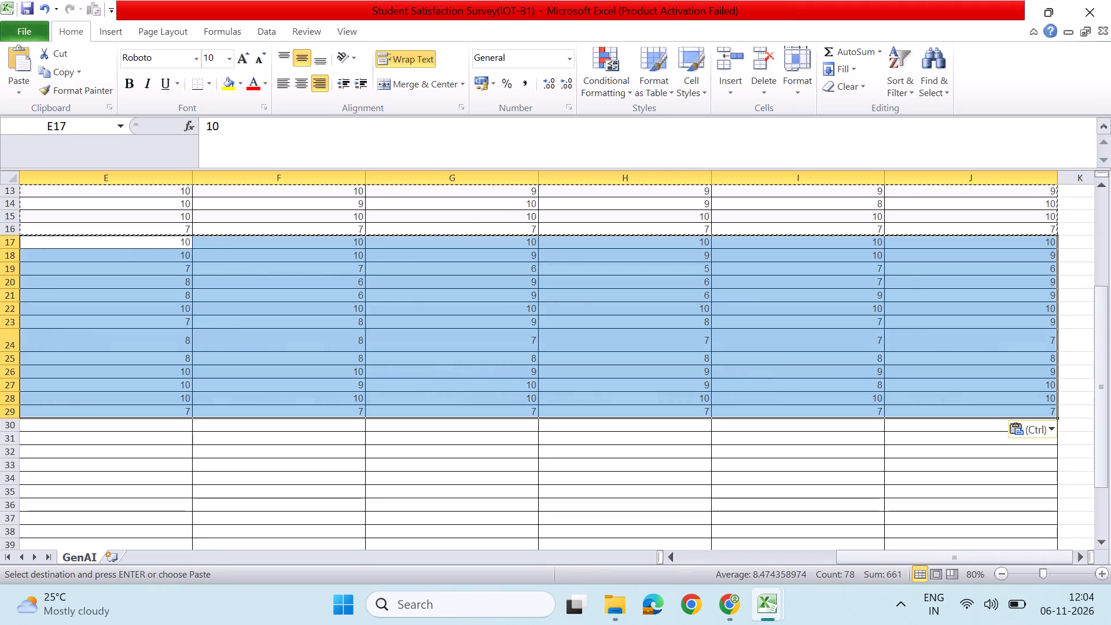
Copy the survey scores in E12:J26 and paste them into the empty rows starting at E30.
scroll(147, 432, "up", 2)
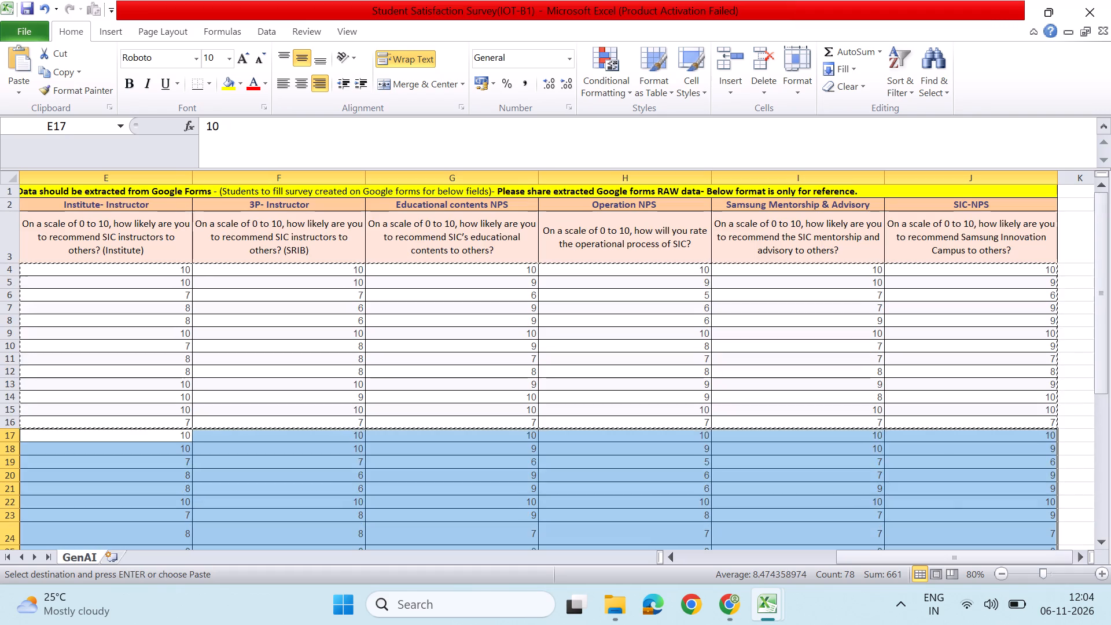
left_click(163, 365)
key("shift+Right")
key("shift+Right")
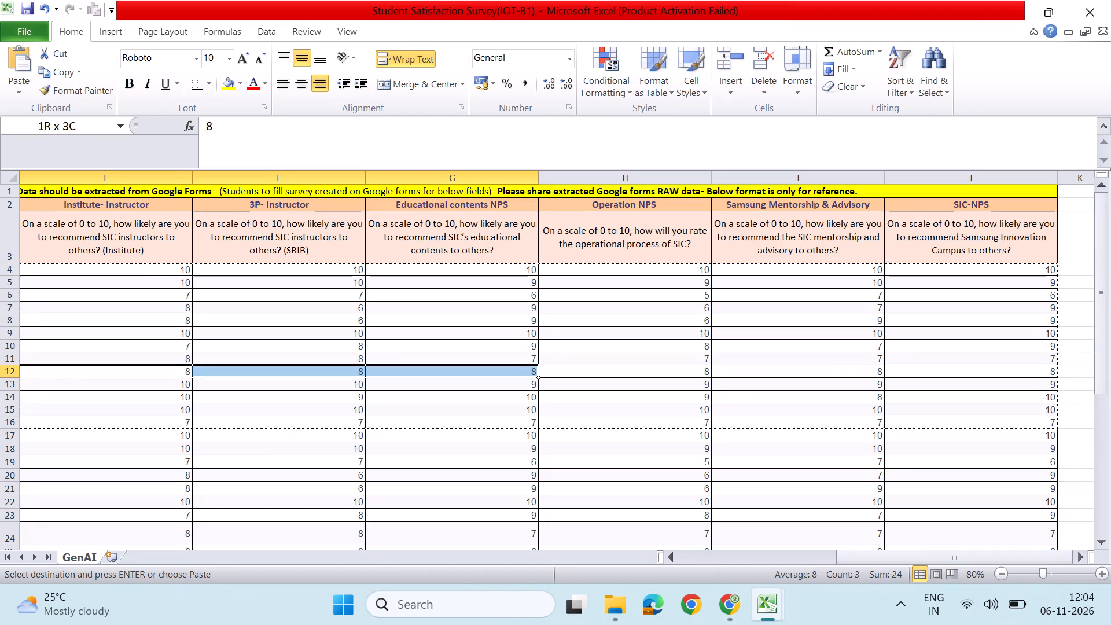
key("shift+Right")
key("shift+Right")
key("shift+Right")
key("shift+Down")
key("shift+Down")
key("shift+Down")
key("shift+Down")
key("shift+Down")
key("shift+Down")
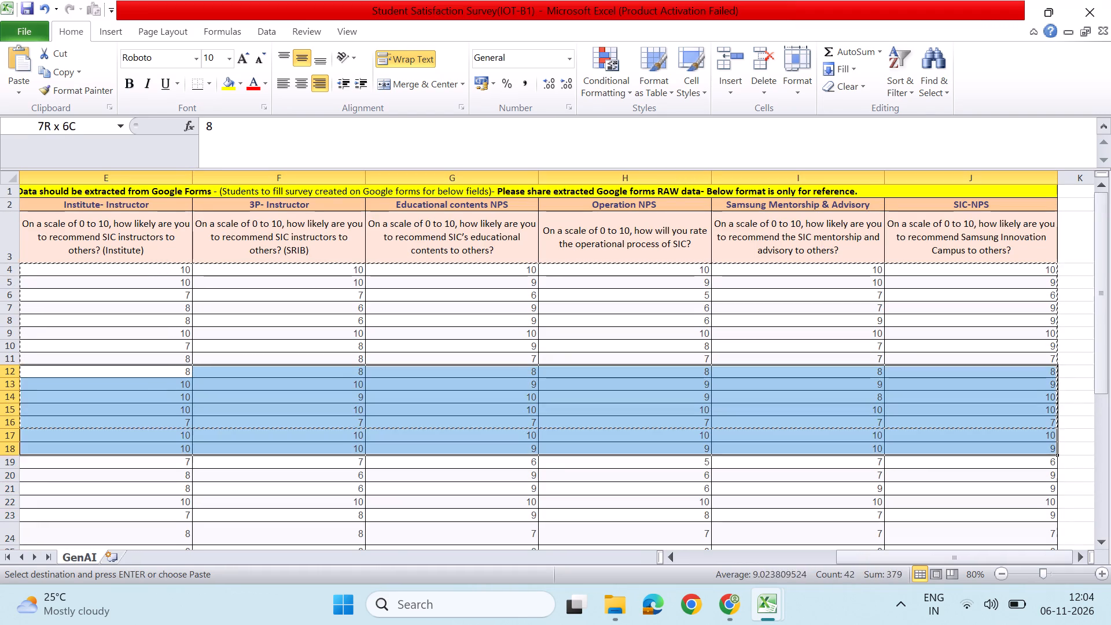
key("shift+Down")
key("shift+Down")
key("shift+Down")
key("shift+Down")
key("shift+Down")
key("shift+Down")
key("shift+Down")
key("shift+Down")
key("shift+Down")
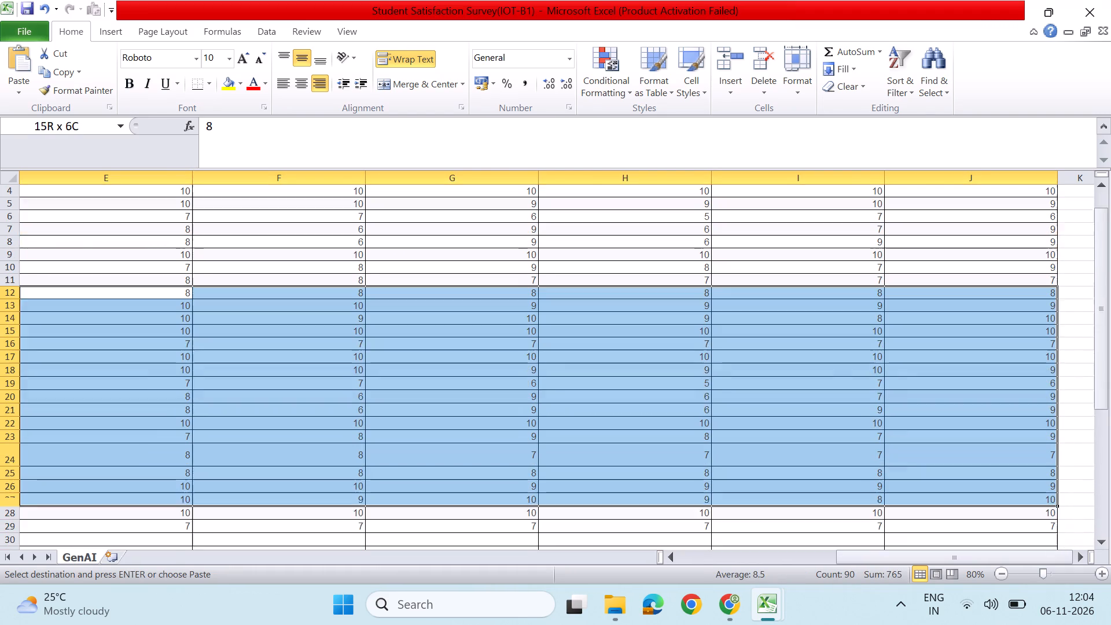
key("shift+Down")
key("shift+Up")
key("shift+Up")
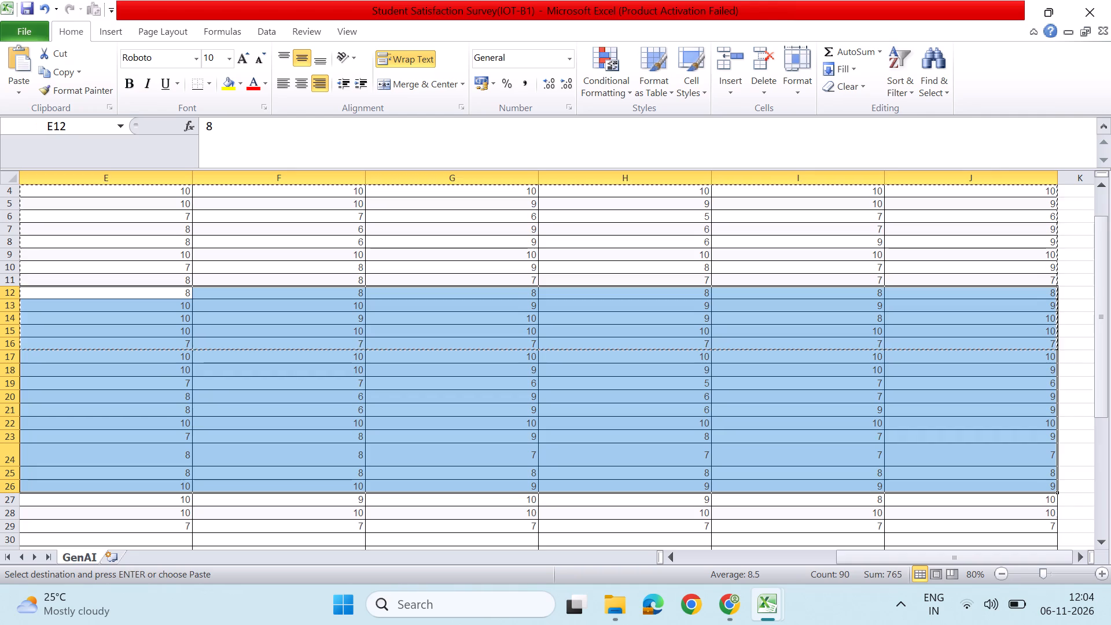
key("ctrl+c")
scroll(150, 368, "down", 1)
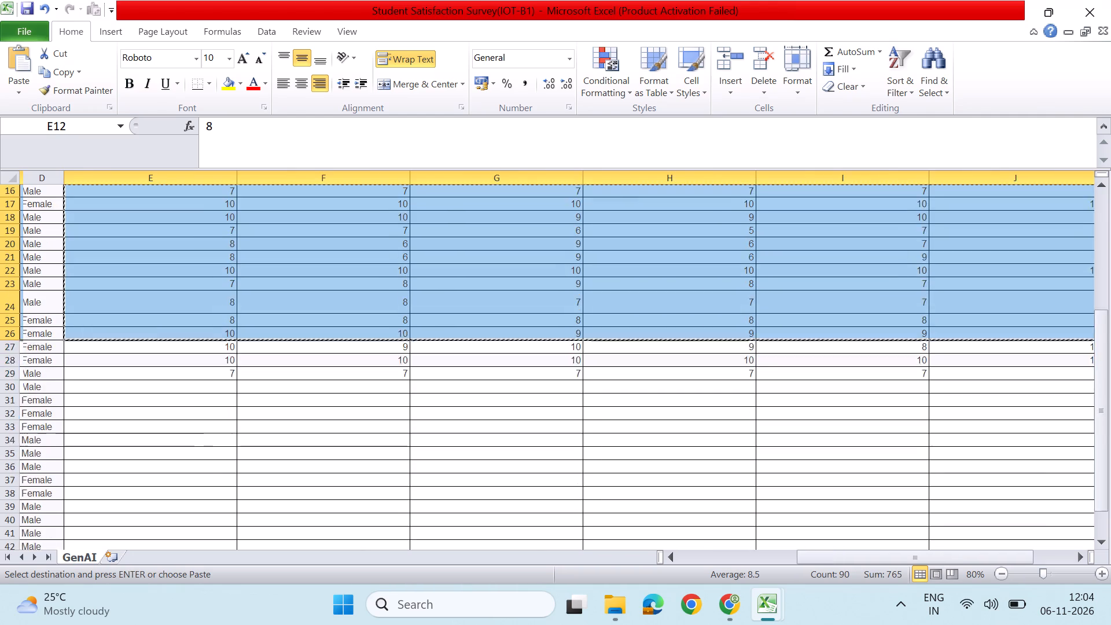
double_click(98, 353)
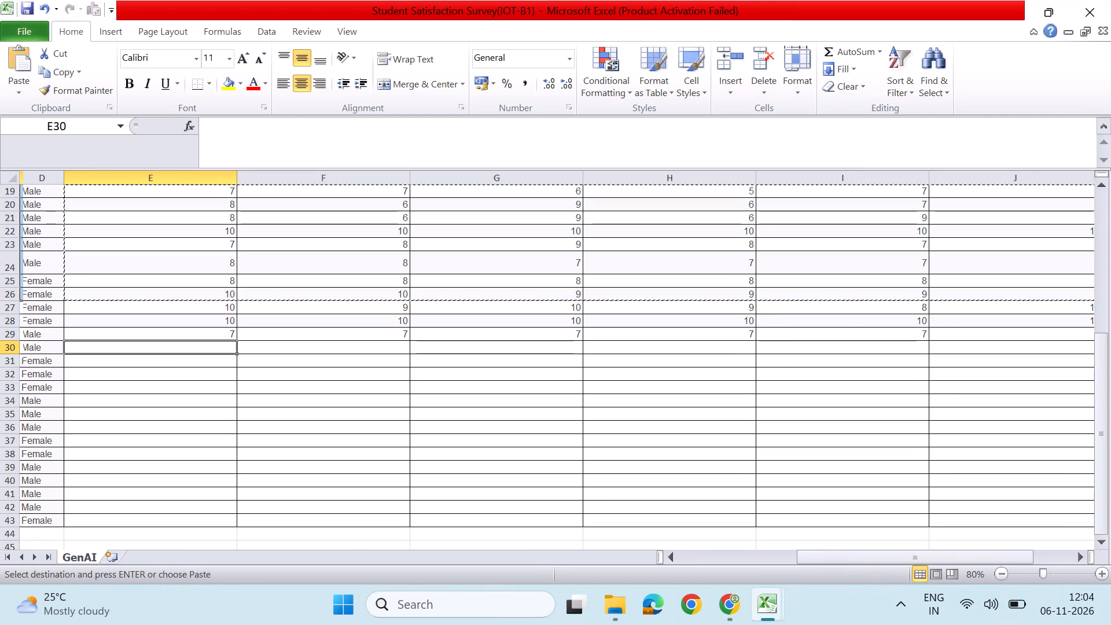
key("ctrl+v")
Delete the surplus score row 44 below the last student.
scroll(263, 449, "down", 1)
double_click(220, 466)
scroll(72, 467, "right", 3)
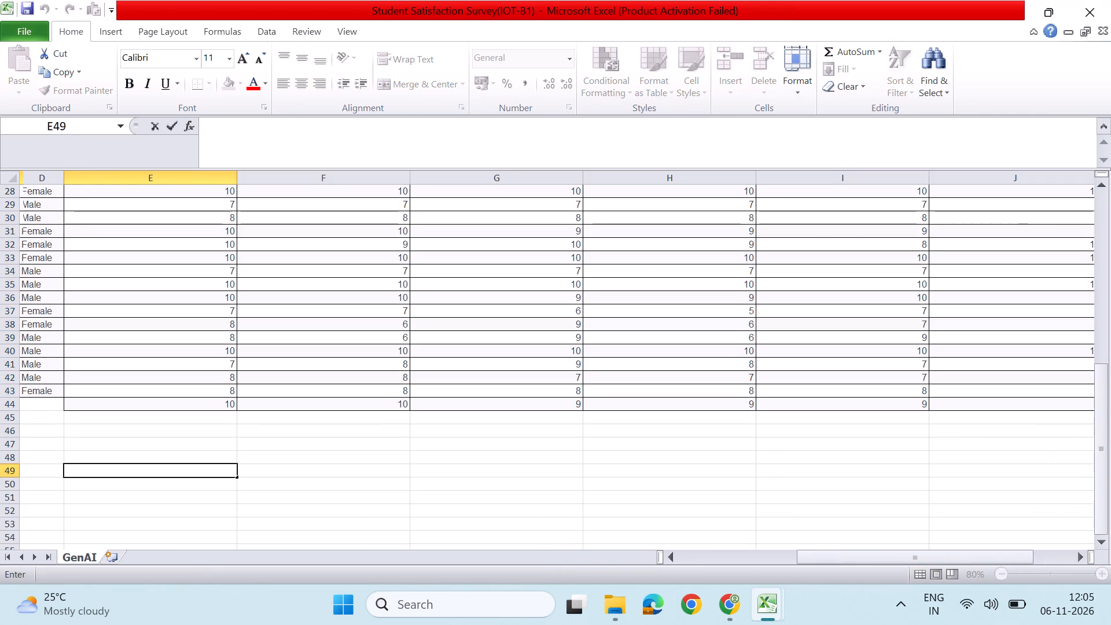
left_click(12, 404)
right_click(12, 404)
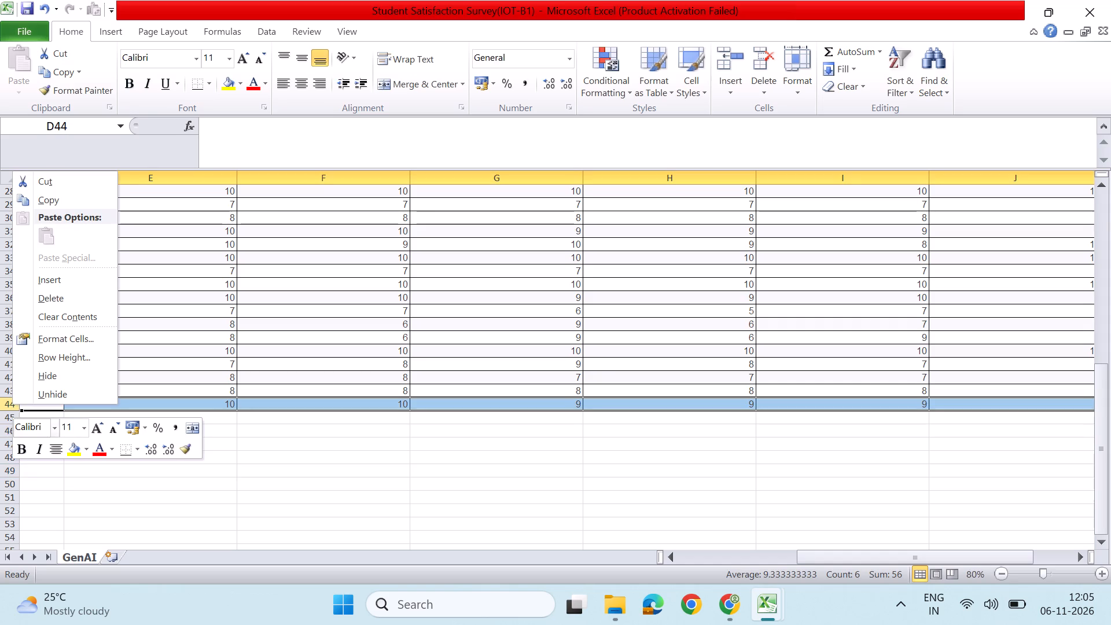
left_click(62, 294)
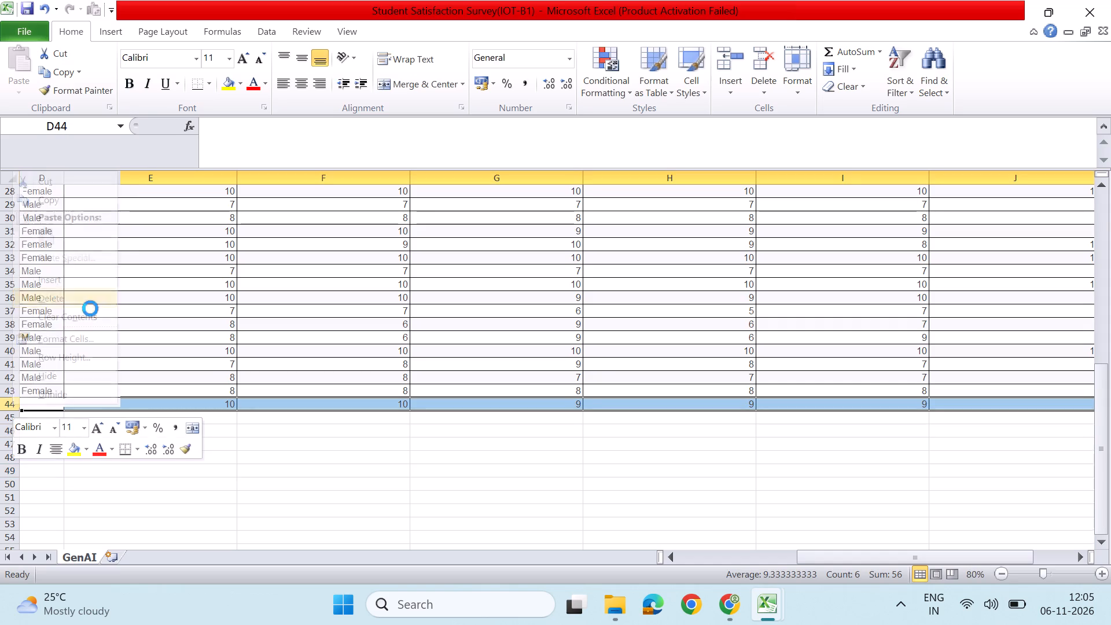
left_click(370, 429)
Delete row 1 holding the yellow Google Forms data instruction above the survey headings.
scroll(370, 429, "up", 7)
scroll(370, 429, "left", 2)
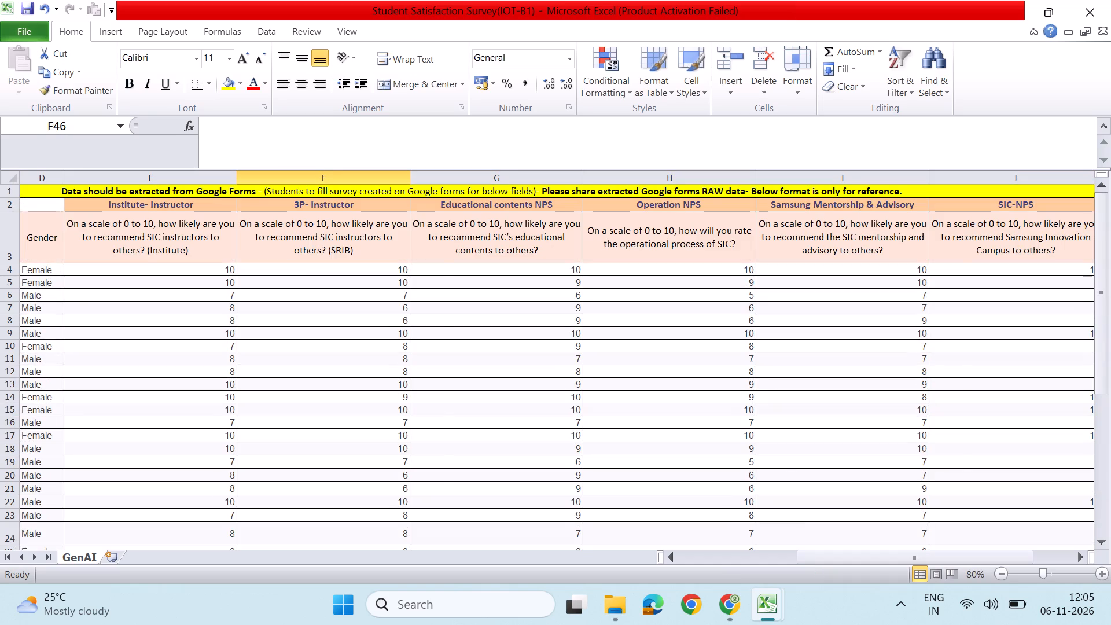
scroll(370, 429, "right", 2)
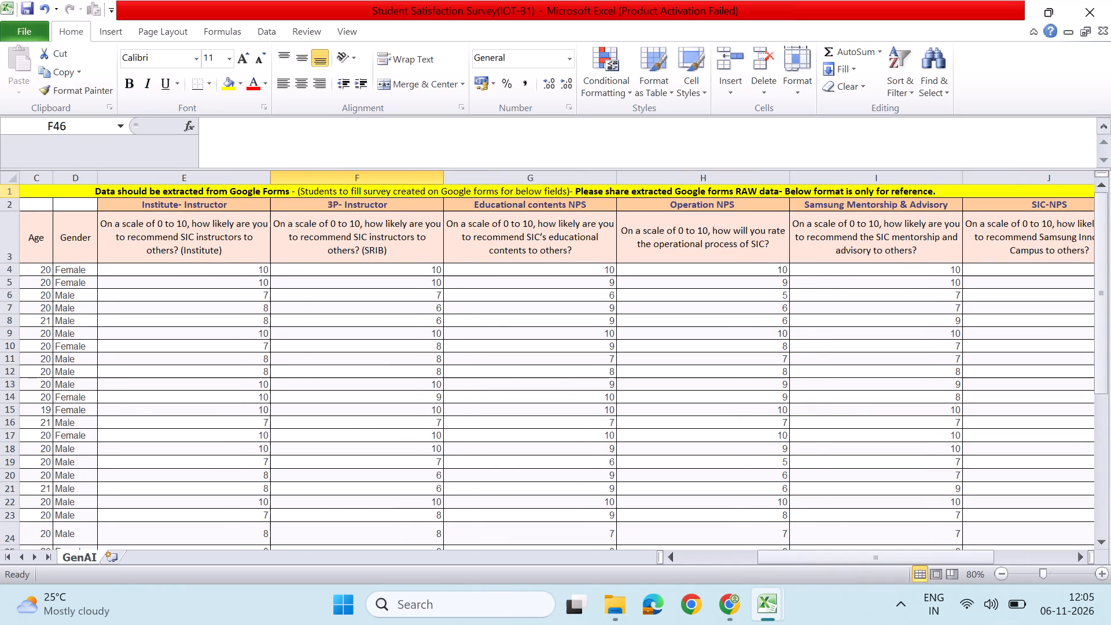
left_click(7, 193)
right_click(7, 193)
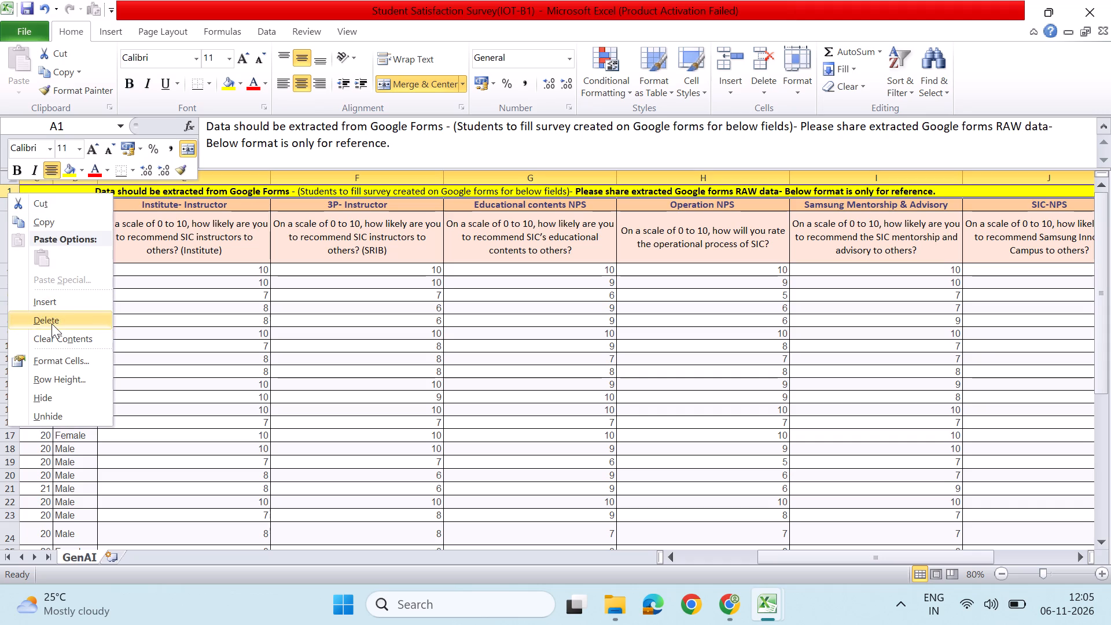
left_click(51, 323)
Look over the completed survey table, then save and close the Student Satisfaction Survey(IOT-B1) workbook.
scroll(327, 386, "down", 1)
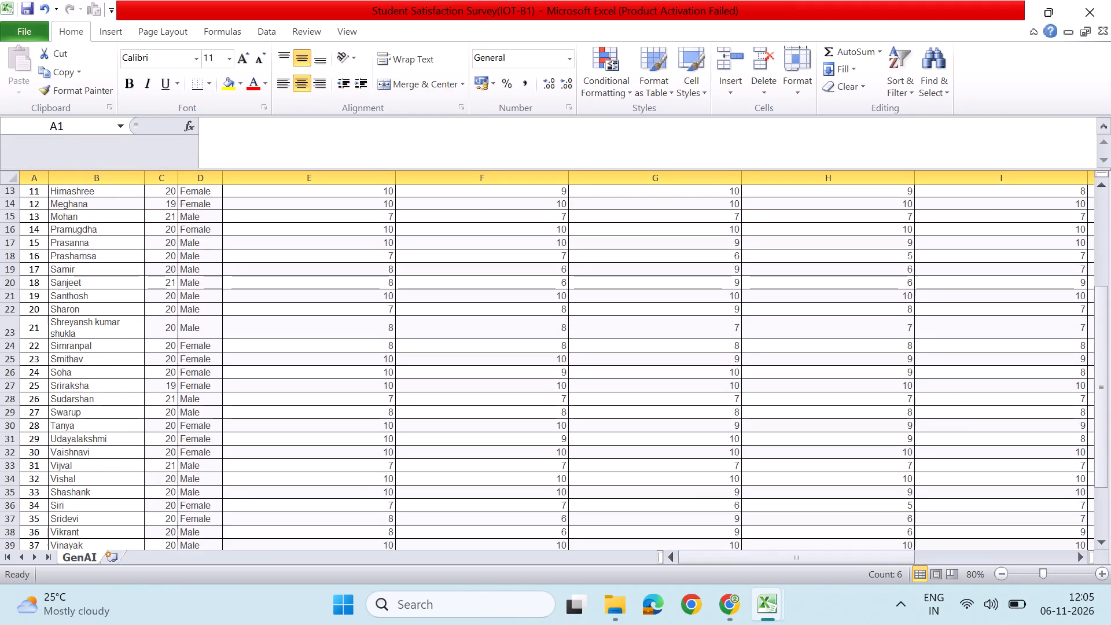
scroll(327, 386, "down", 1)
left_click(480, 462)
scroll(480, 462, "up", 10)
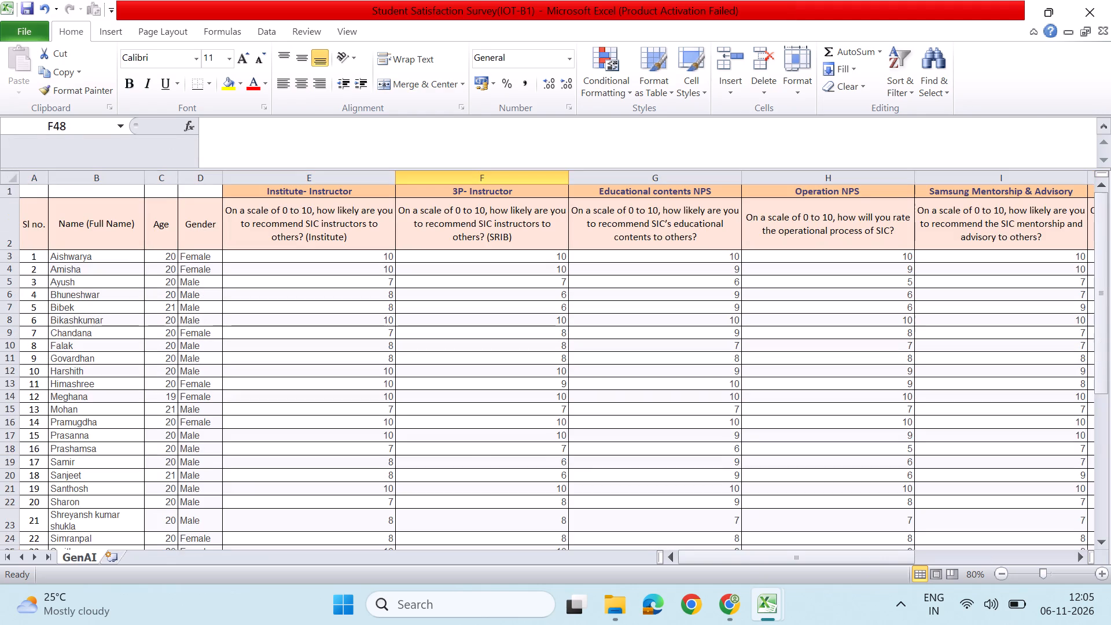
key("ctrl+s")
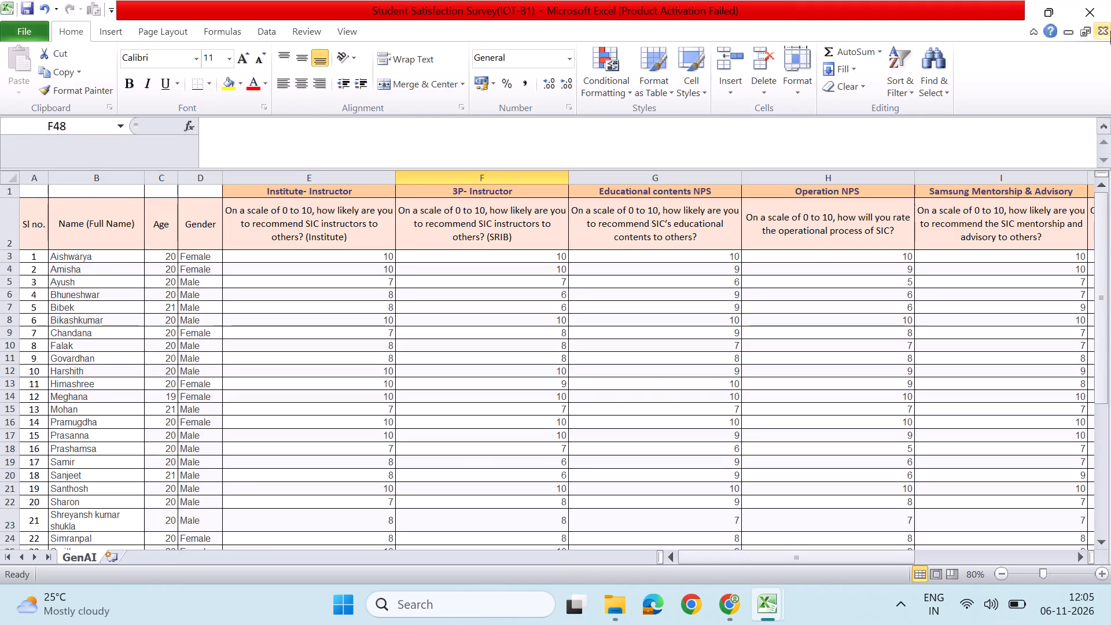
left_click(1110, 0)
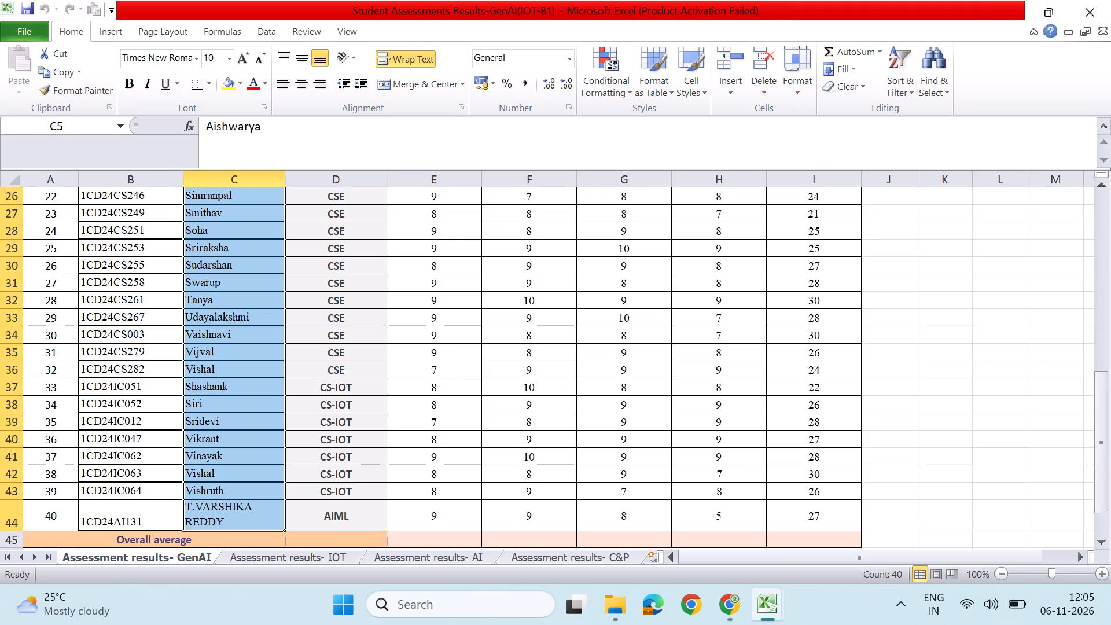
Save the Student Assessments Results-GenAI(IOT-B1) workbook.
left_click(381, 414)
scroll(381, 414, "up", 2)
key("ctrl+s")
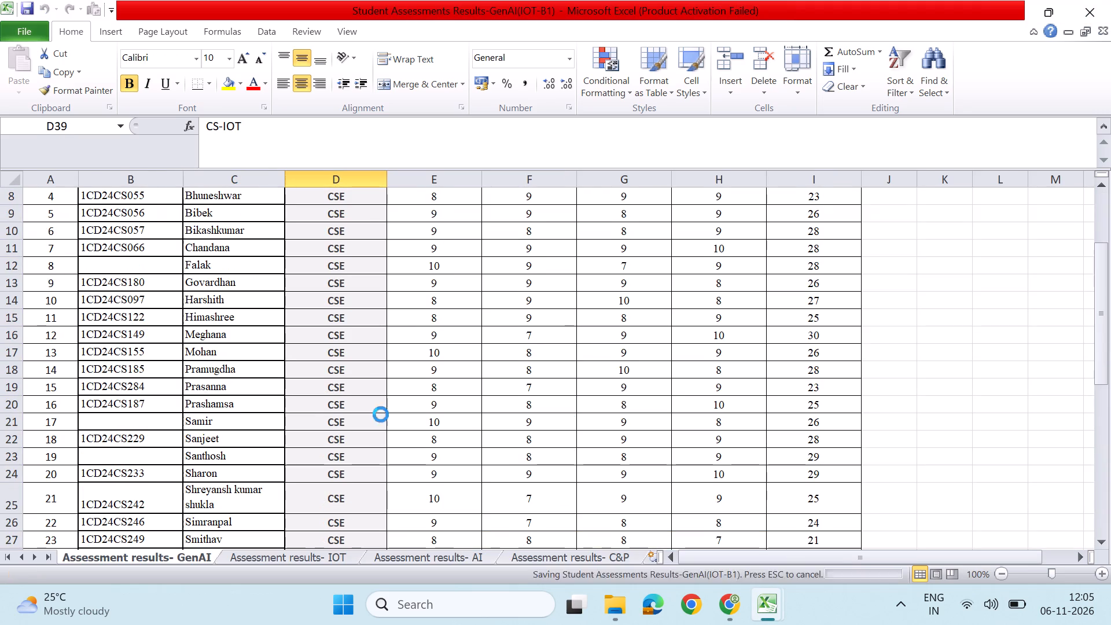
Delete the unused Assessment results sheets for IOT, AI and C&P, keeping only the GenAI sheet.
left_click(259, 557)
right_click(259, 557)
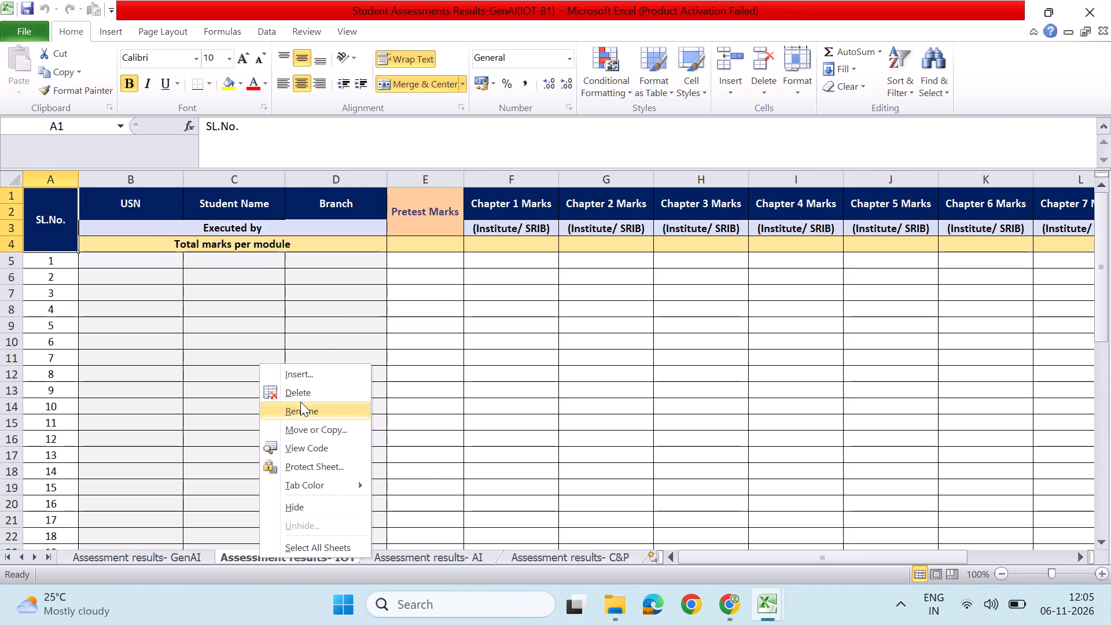
left_click(300, 396)
left_click(536, 340)
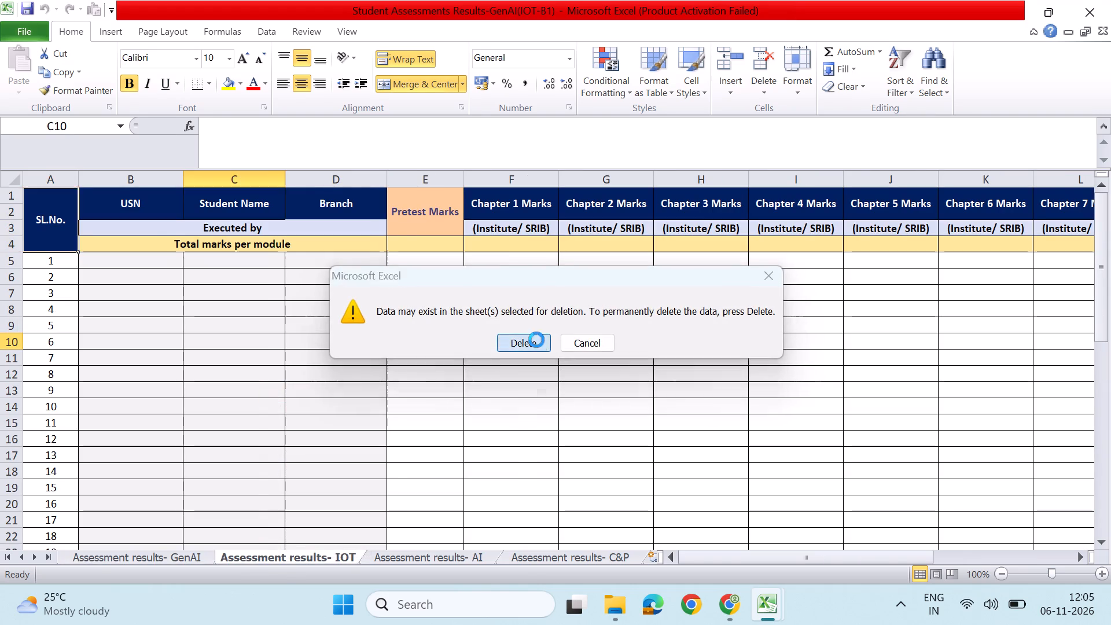
right_click(310, 561)
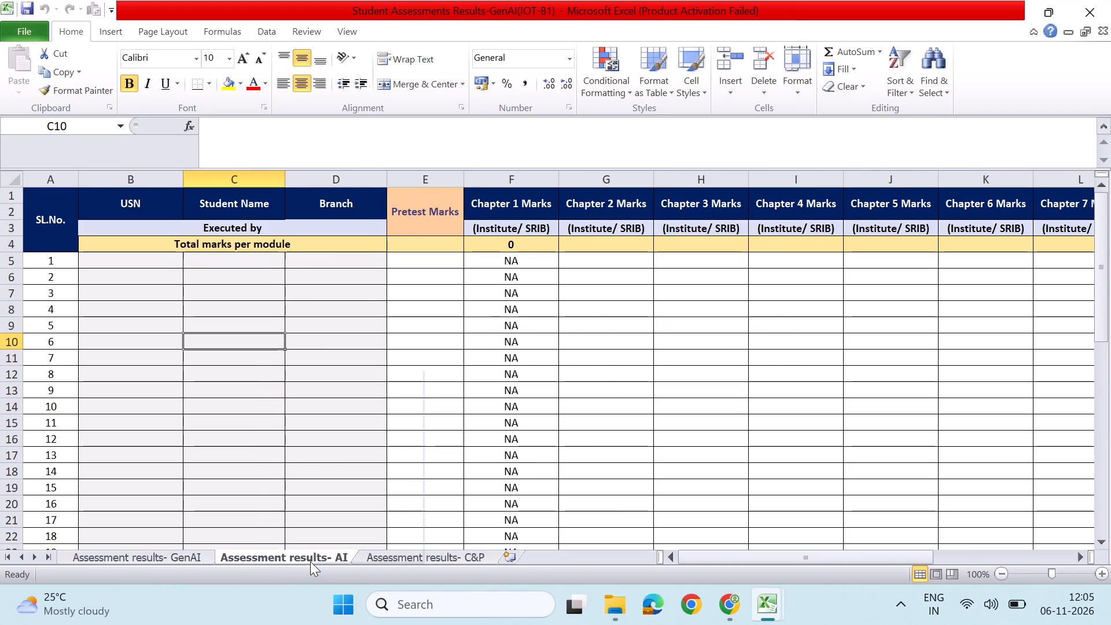
left_click(347, 395)
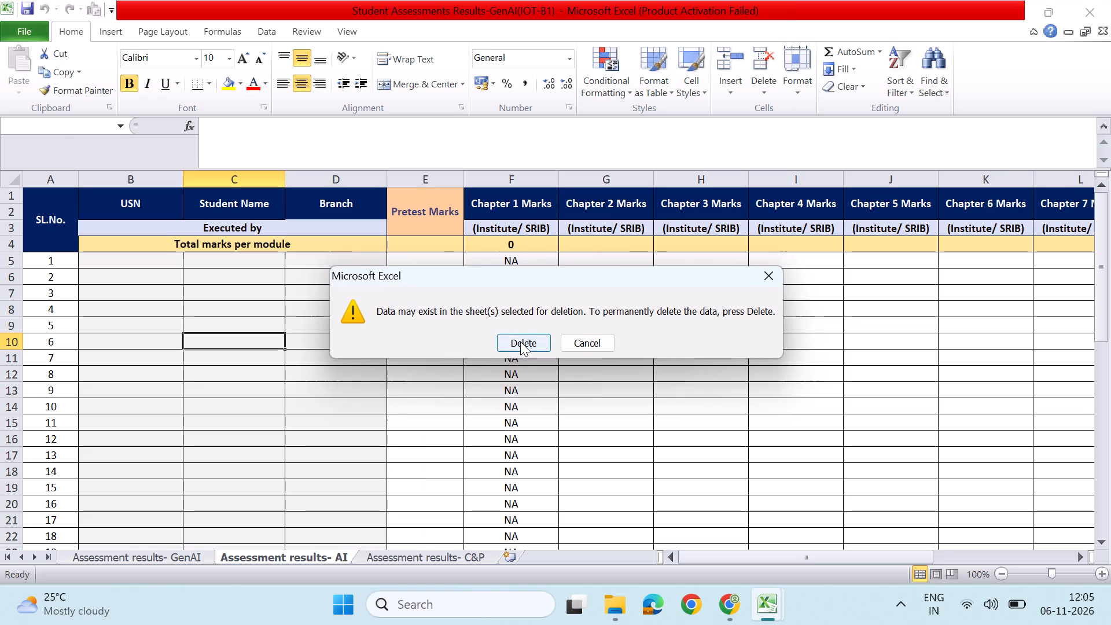
left_click(520, 341)
right_click(314, 554)
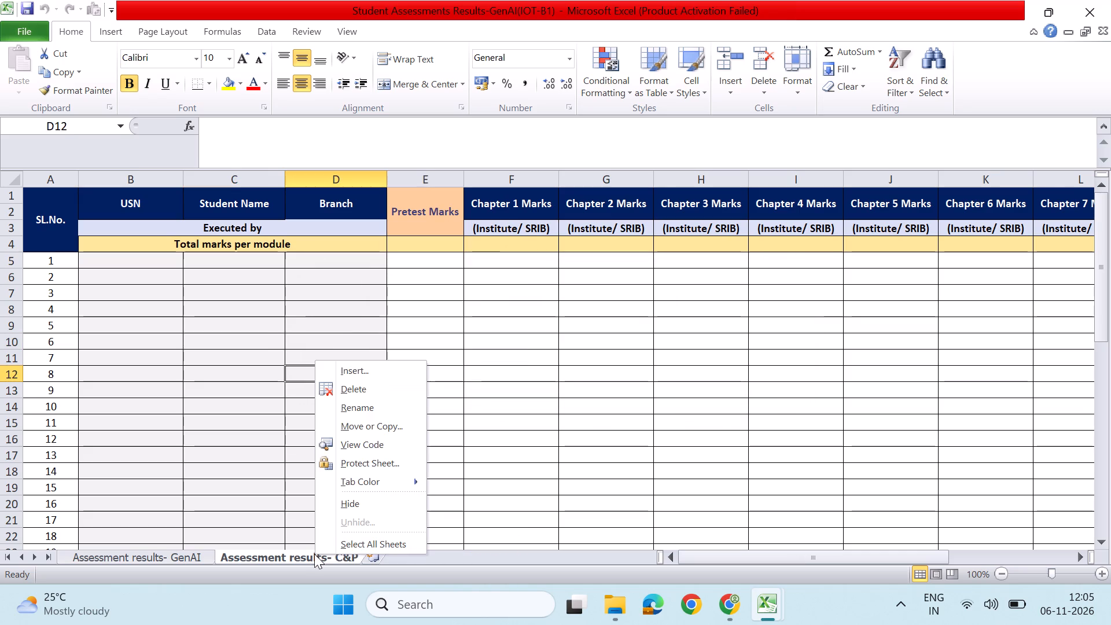
left_click(340, 392)
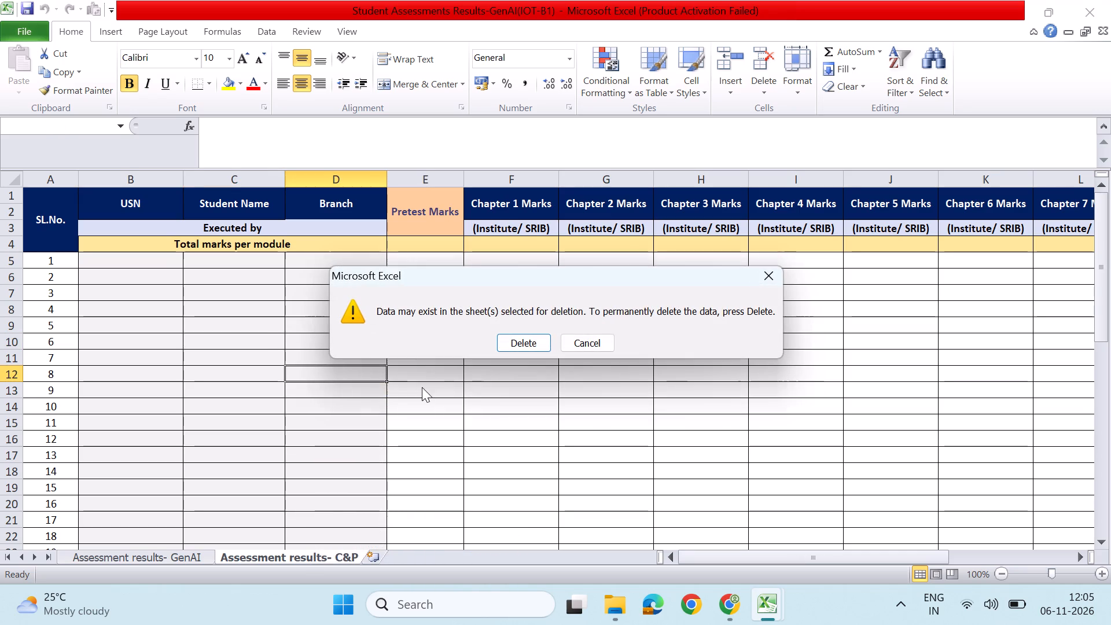
left_click(505, 342)
Save the assessment results workbook with only its GenAI sheet.
scroll(335, 383, "up", 3)
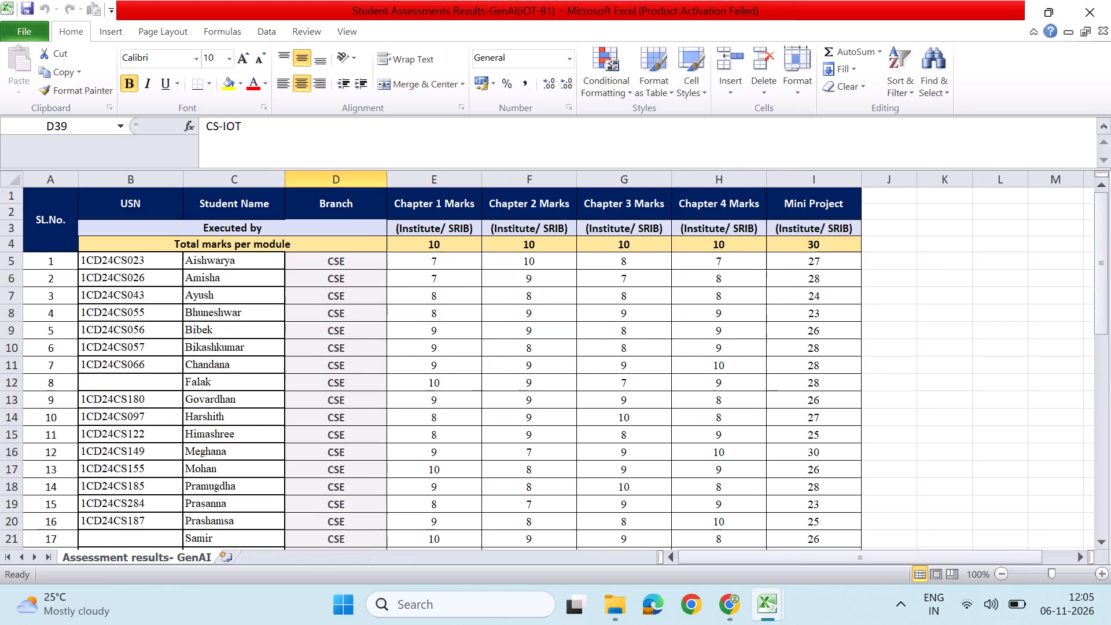
key("ctrl+s")
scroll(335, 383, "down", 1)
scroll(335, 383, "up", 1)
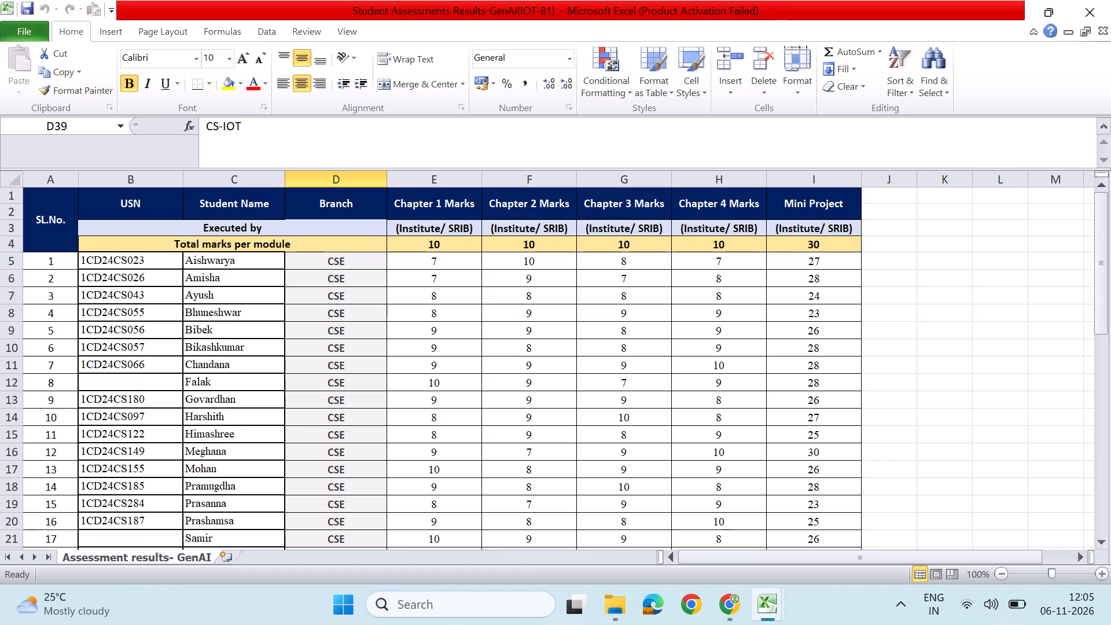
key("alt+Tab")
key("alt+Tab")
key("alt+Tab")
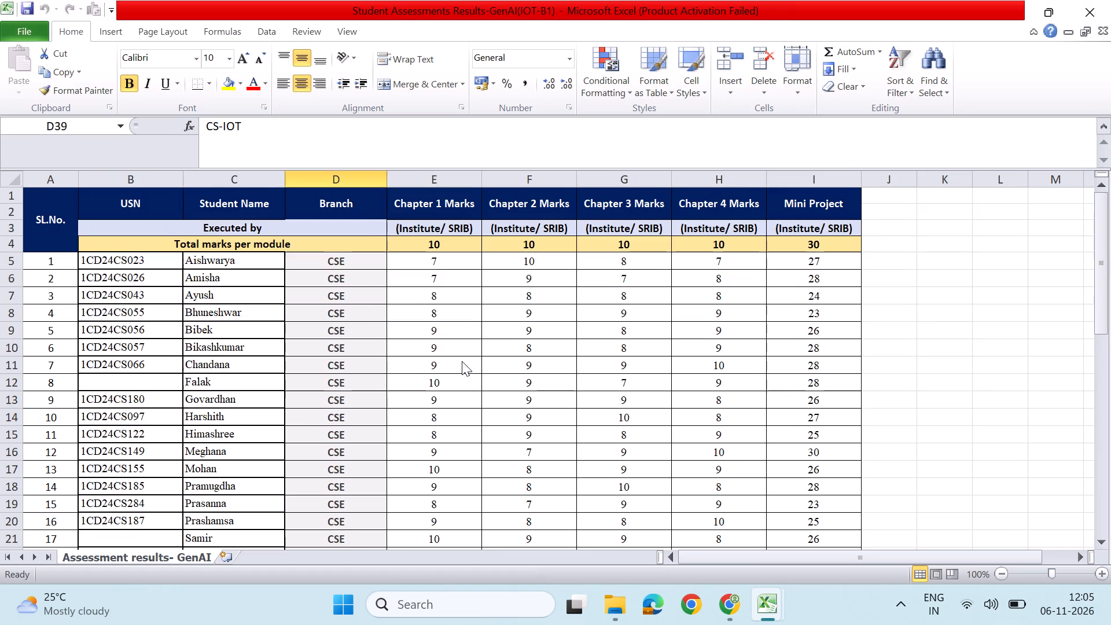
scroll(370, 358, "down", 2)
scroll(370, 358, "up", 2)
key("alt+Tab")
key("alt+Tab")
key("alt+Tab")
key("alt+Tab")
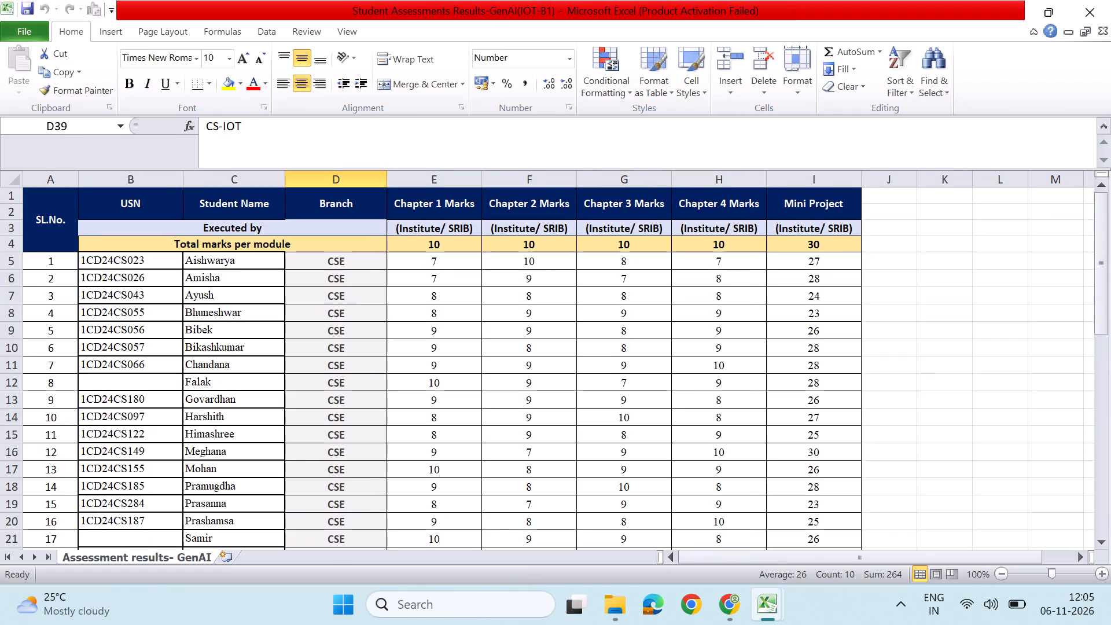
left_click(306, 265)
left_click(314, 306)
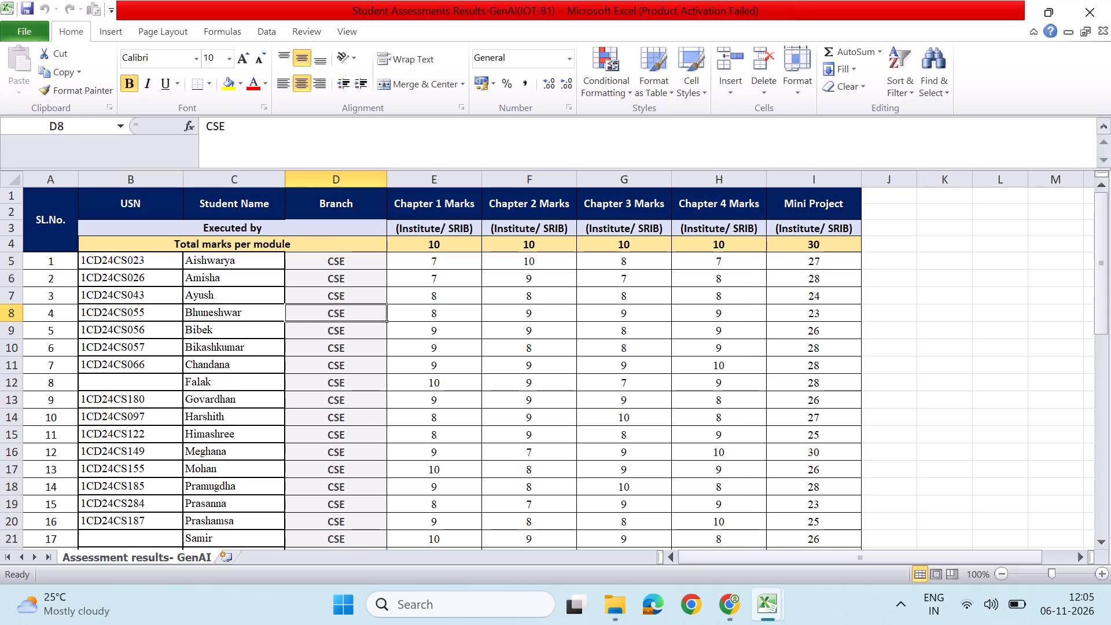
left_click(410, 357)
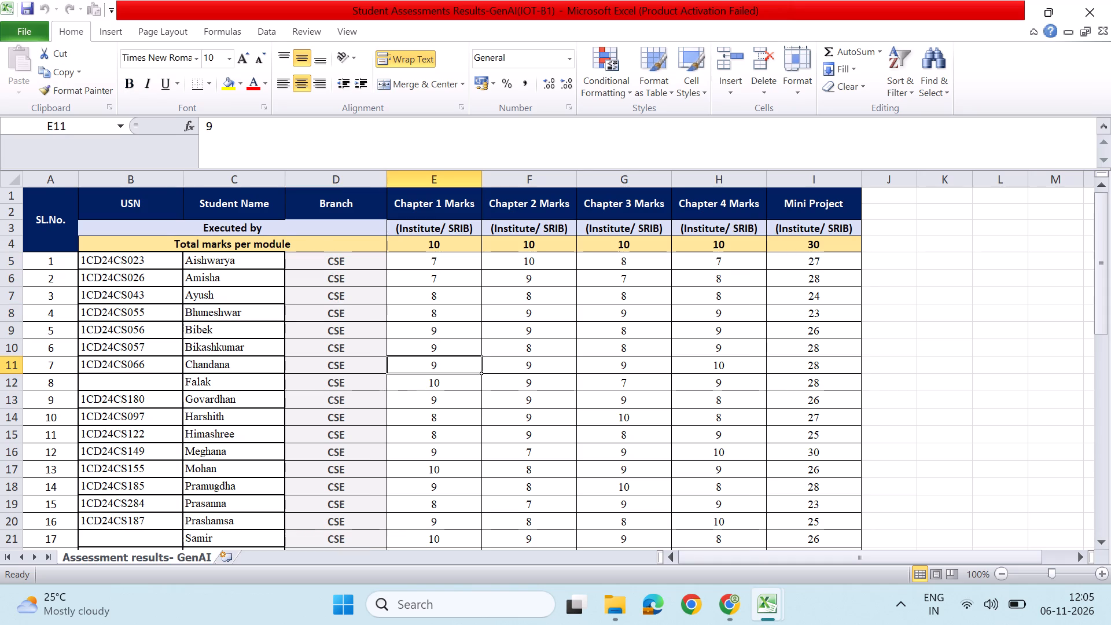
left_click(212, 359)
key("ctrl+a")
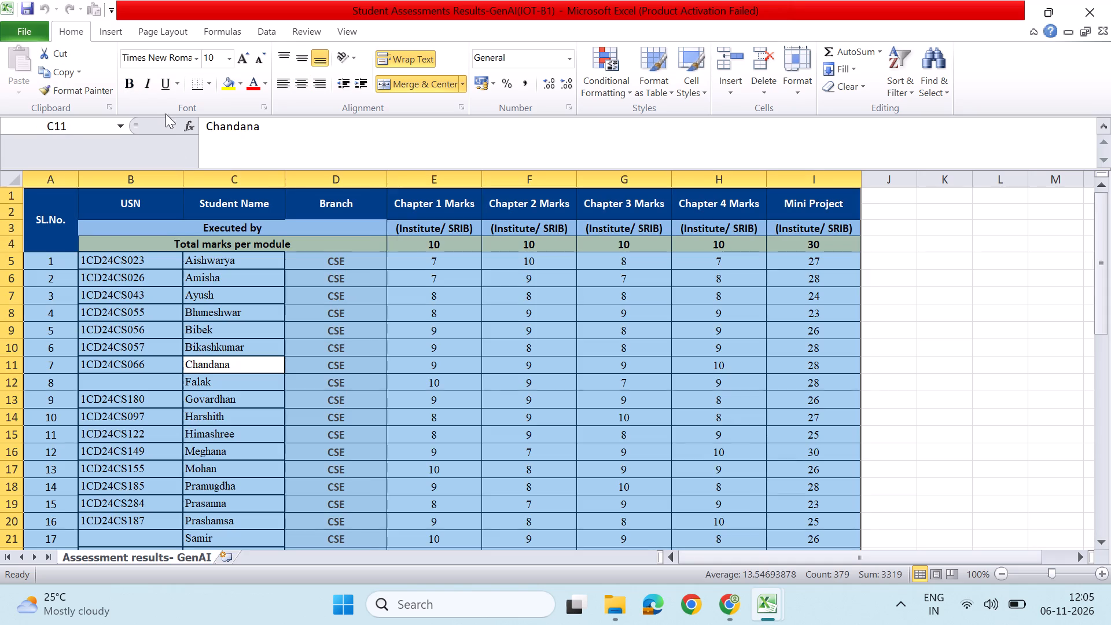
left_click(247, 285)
Remove all borders from the USN and Student Name cells for students 1 to 40.
left_click_drag(130, 266, 156, 276)
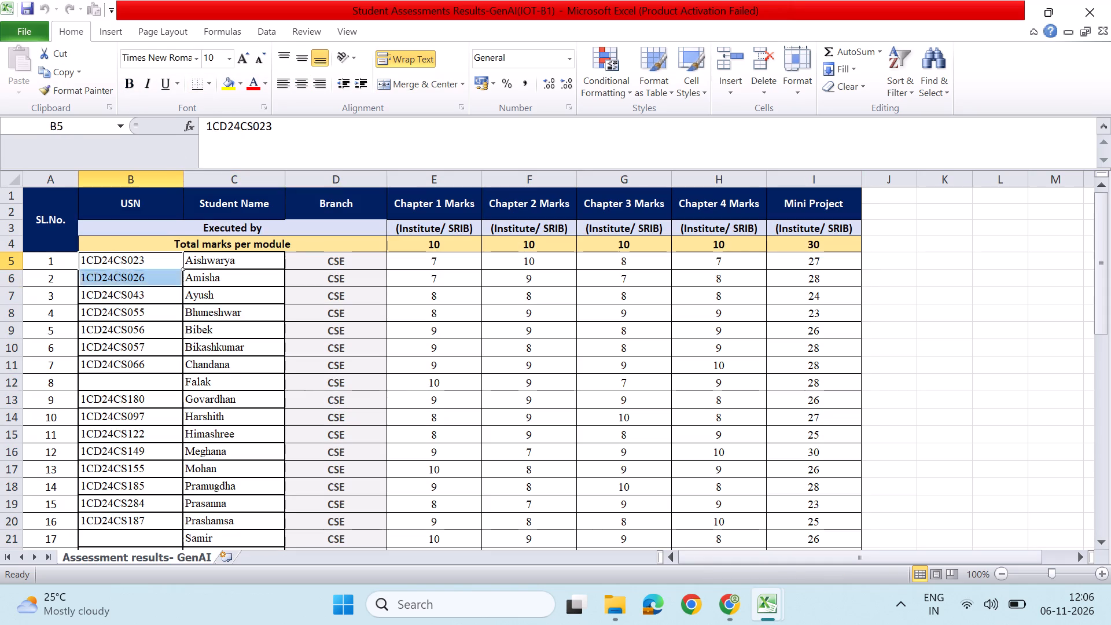
left_click_drag(156, 276, 238, 594)
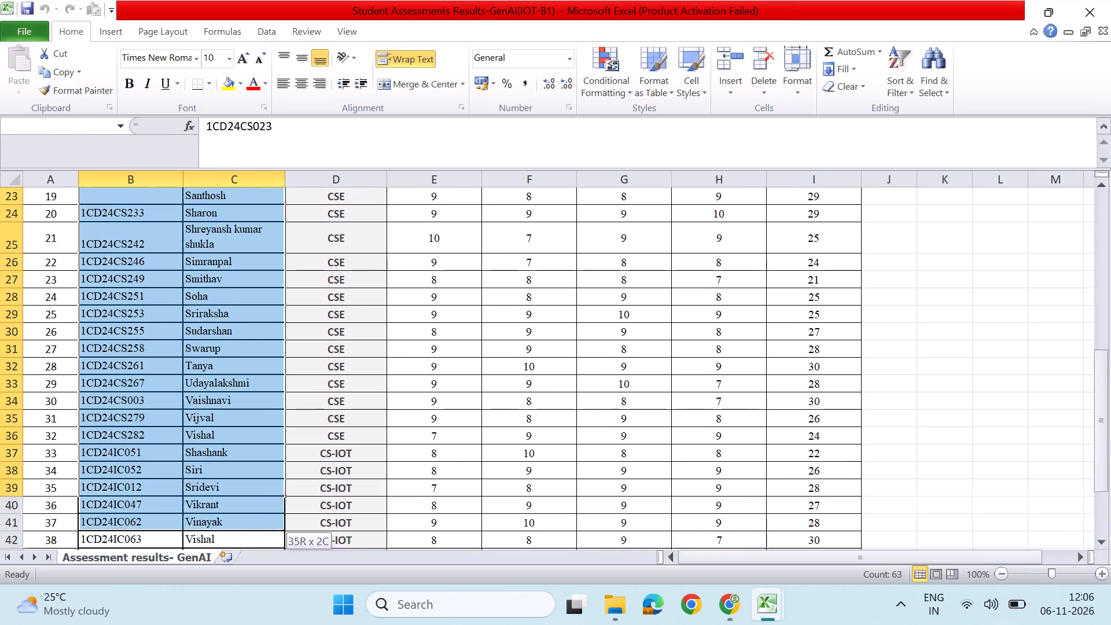
left_click_drag(238, 594, 236, 521)
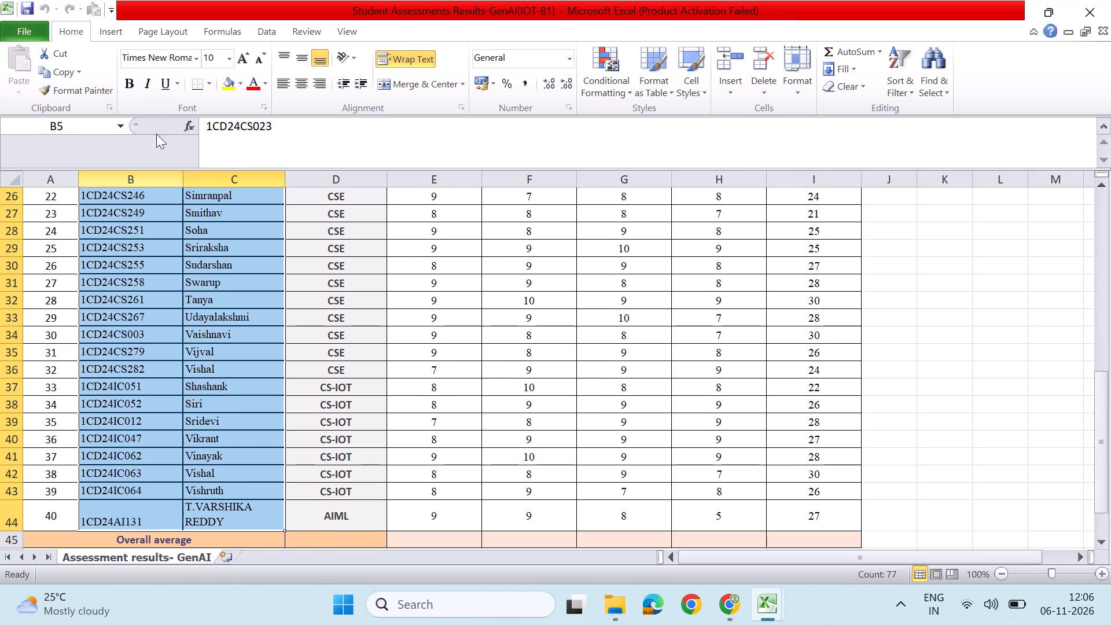
left_click(208, 86)
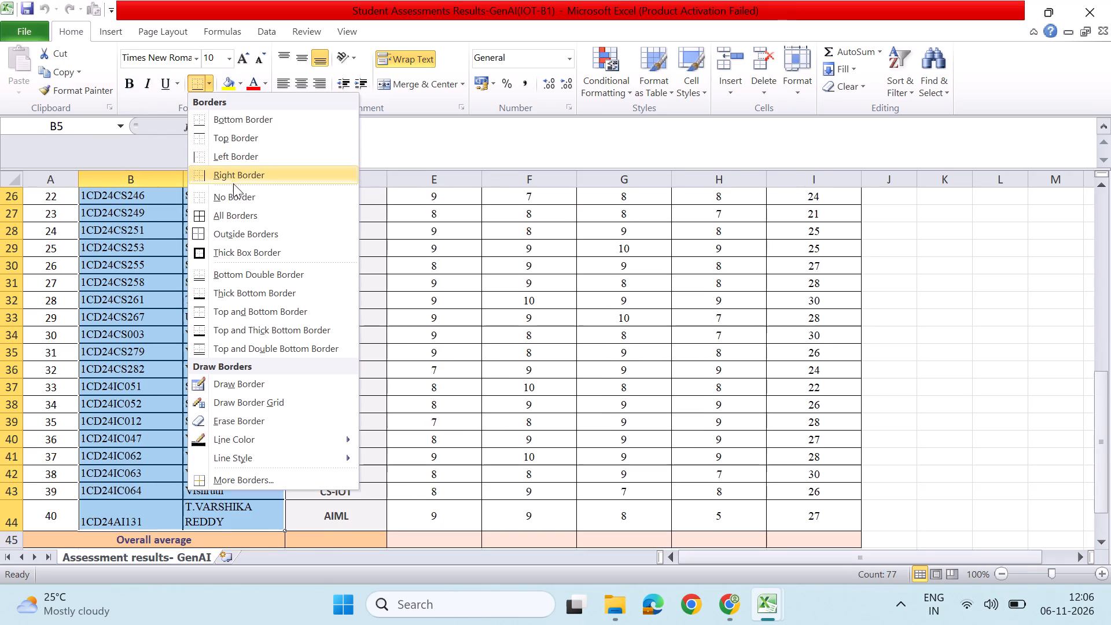
left_click(236, 189)
left_click(306, 316)
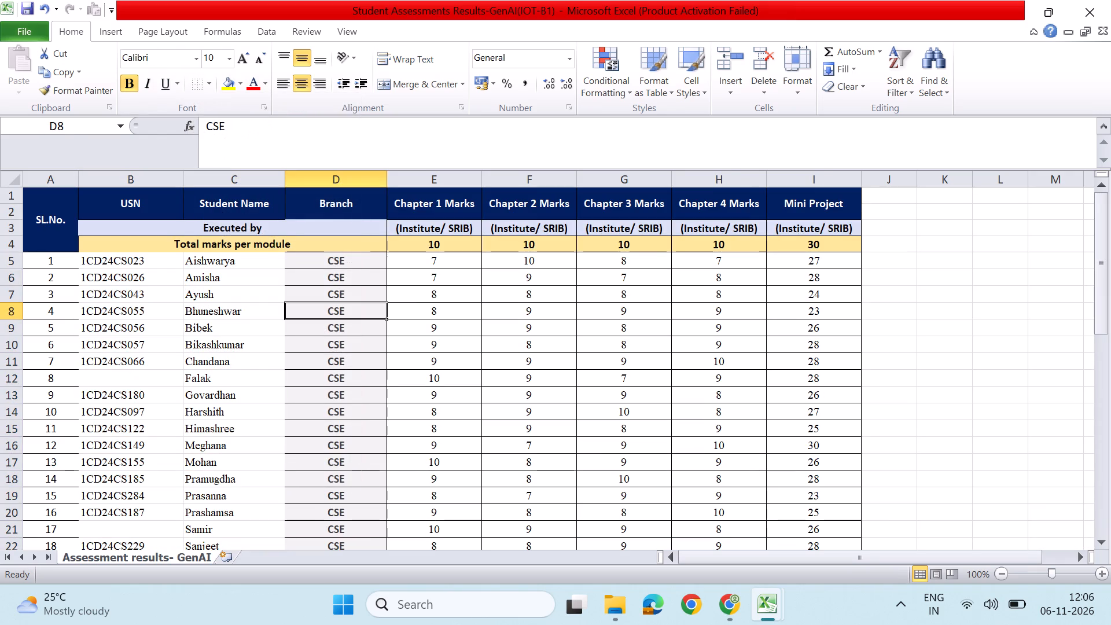
Apply All Borders to the whole assessment results table and check it down to the Overall average row.
left_click(233, 340)
key("ctrl+a")
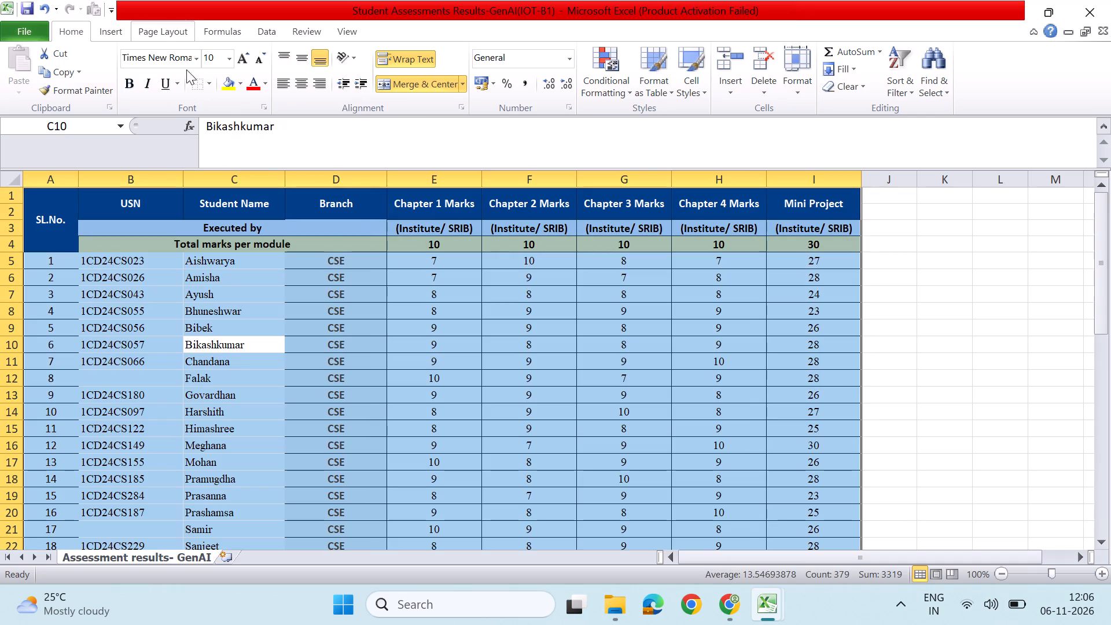
left_click(205, 86)
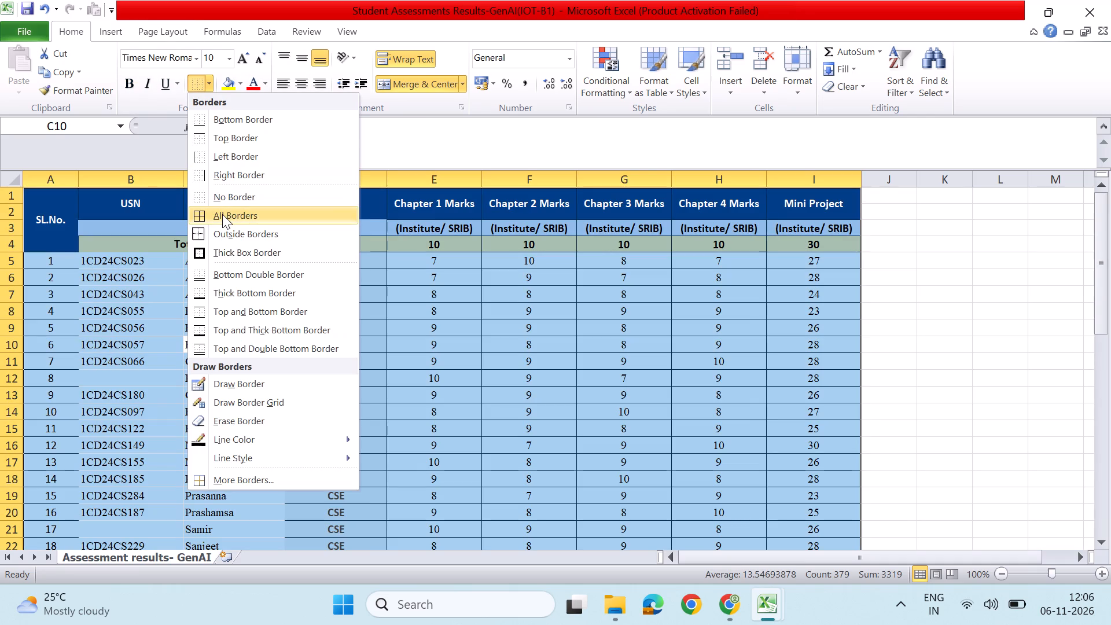
left_click(222, 214)
left_click(288, 353)
scroll(376, 376, "down", 1)
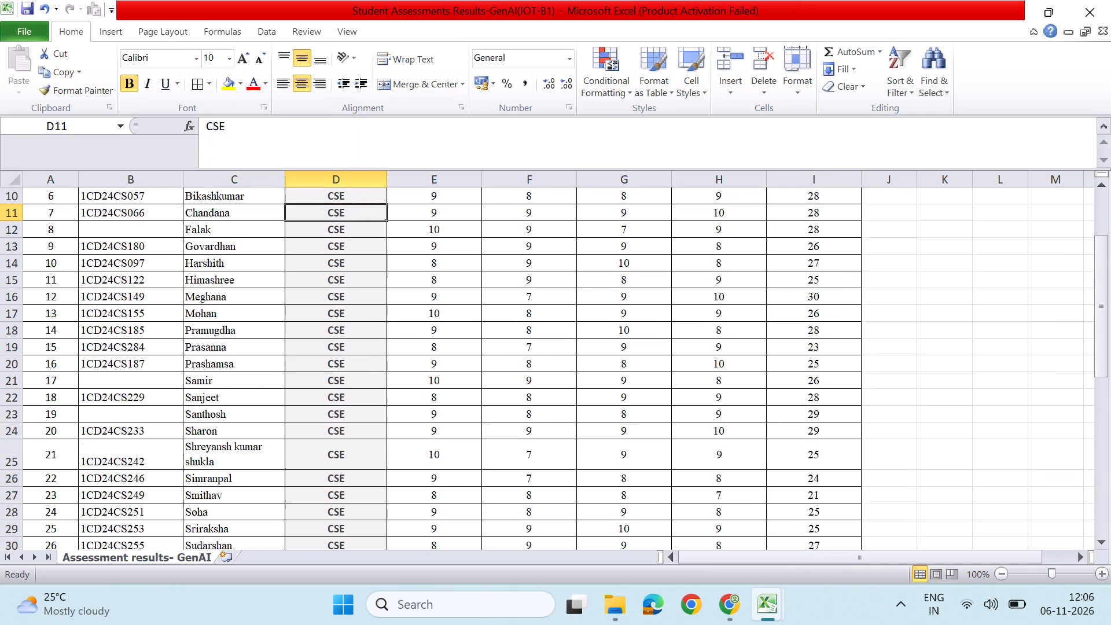
scroll(376, 376, "down", 1)
scroll(376, 376, "up", 2)
scroll(216, 369, "down", 3)
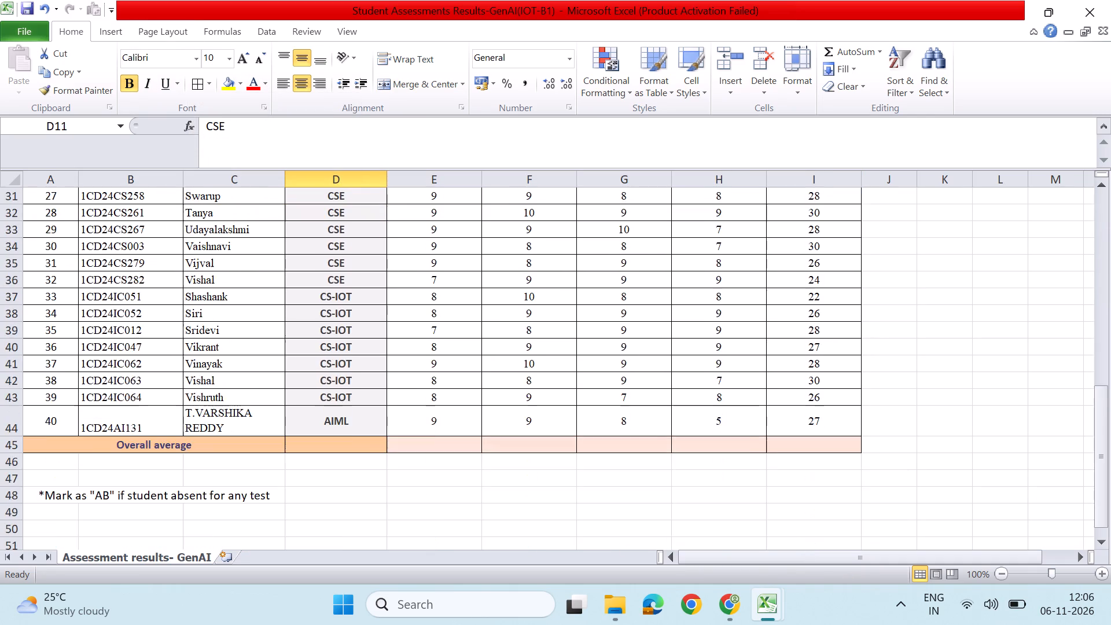
scroll(216, 369, "up", 4)
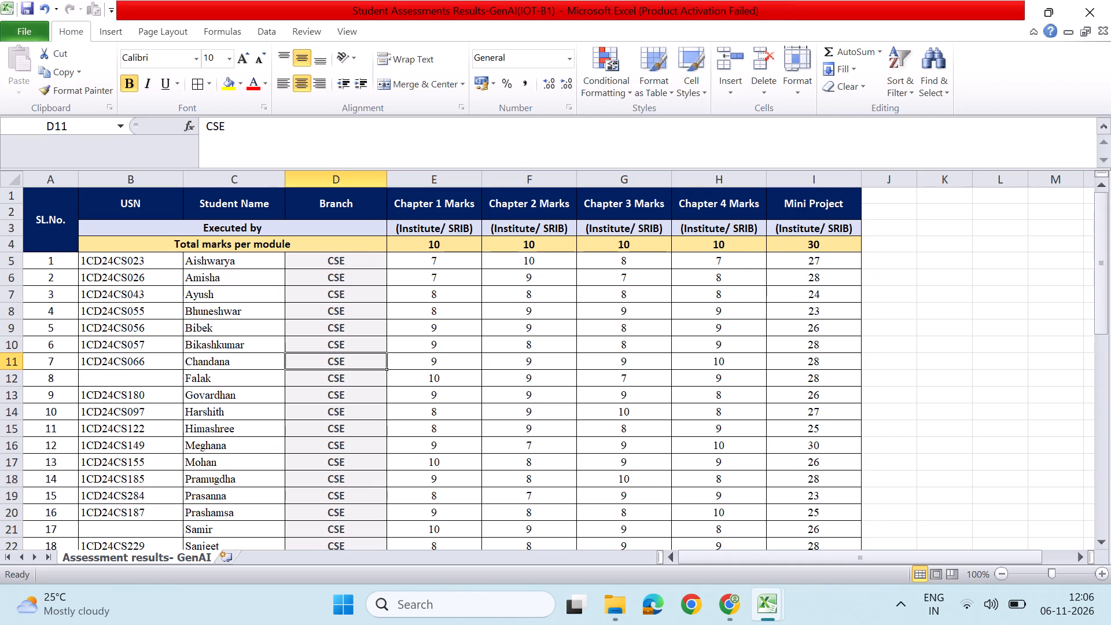
Centre the USN entries for all 40 students horizontally and look over the table.
left_click(154, 263)
key("ctrl+shift+Down")
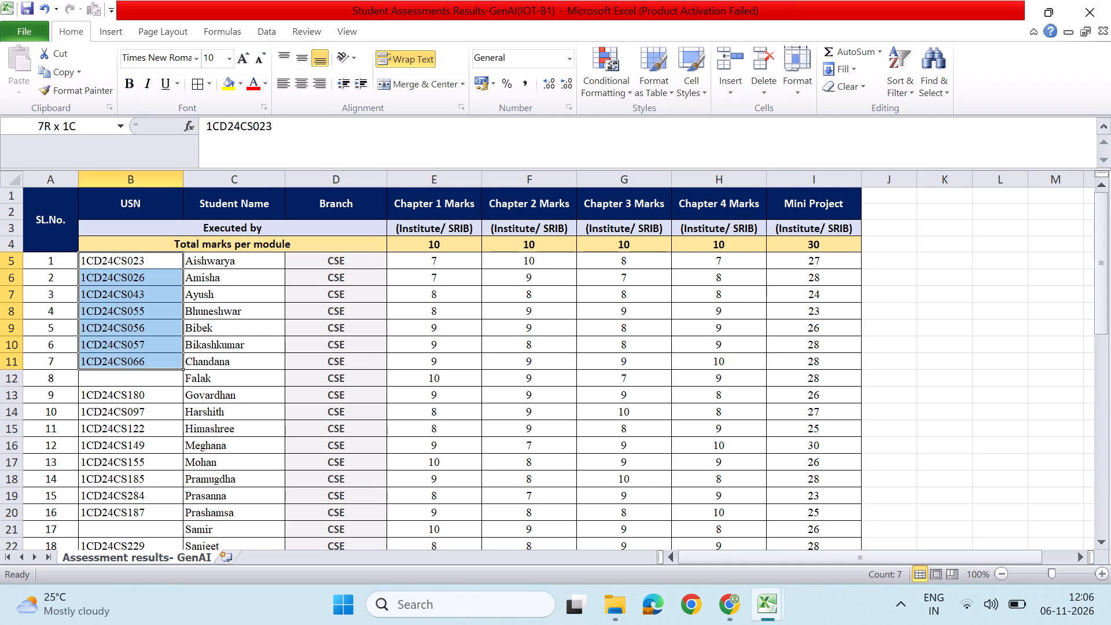
key("ctrl+shift+Down")
key("ctrl+shift+Down")
key("ctrl+shift+Down")
key("ctrl+shift+Down")
key("ctrl+shift+Down")
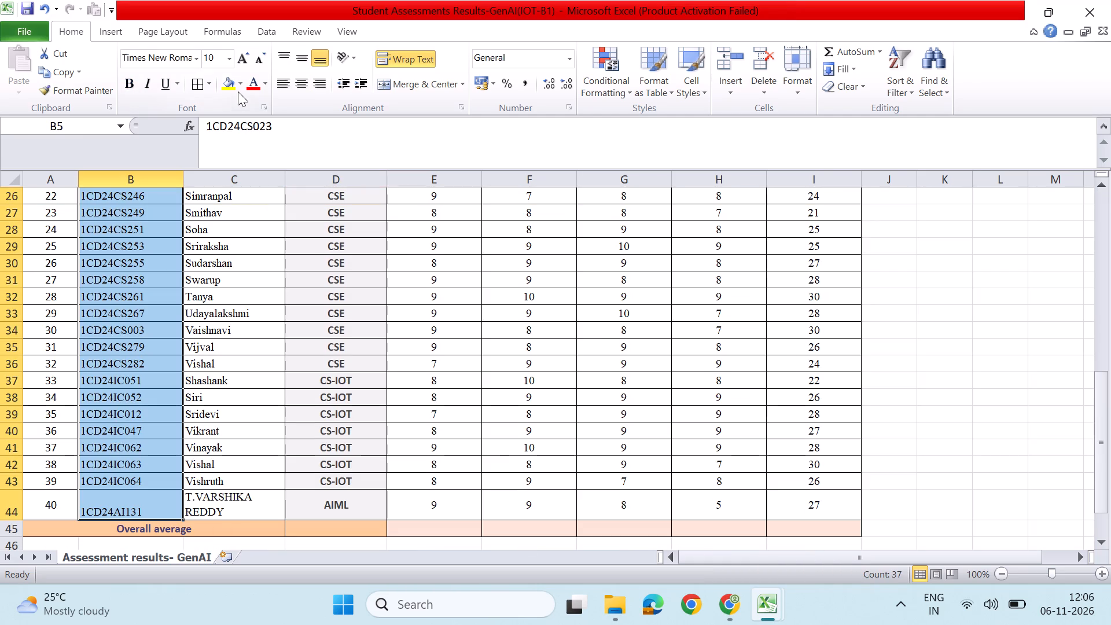
left_click(298, 84)
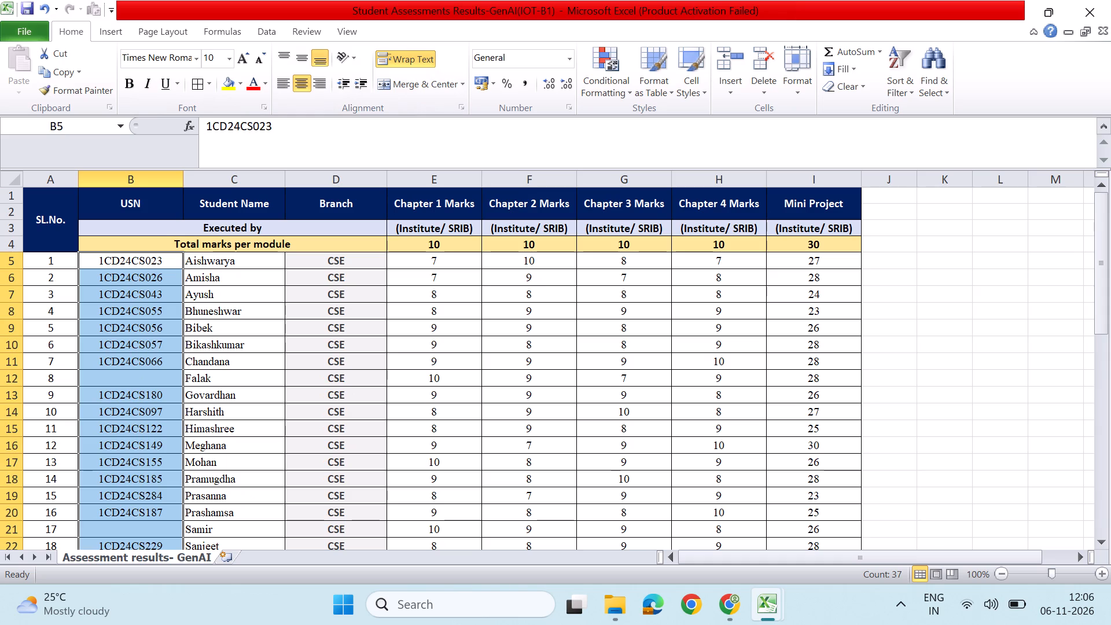
left_click(244, 383)
scroll(244, 383, "down", 1)
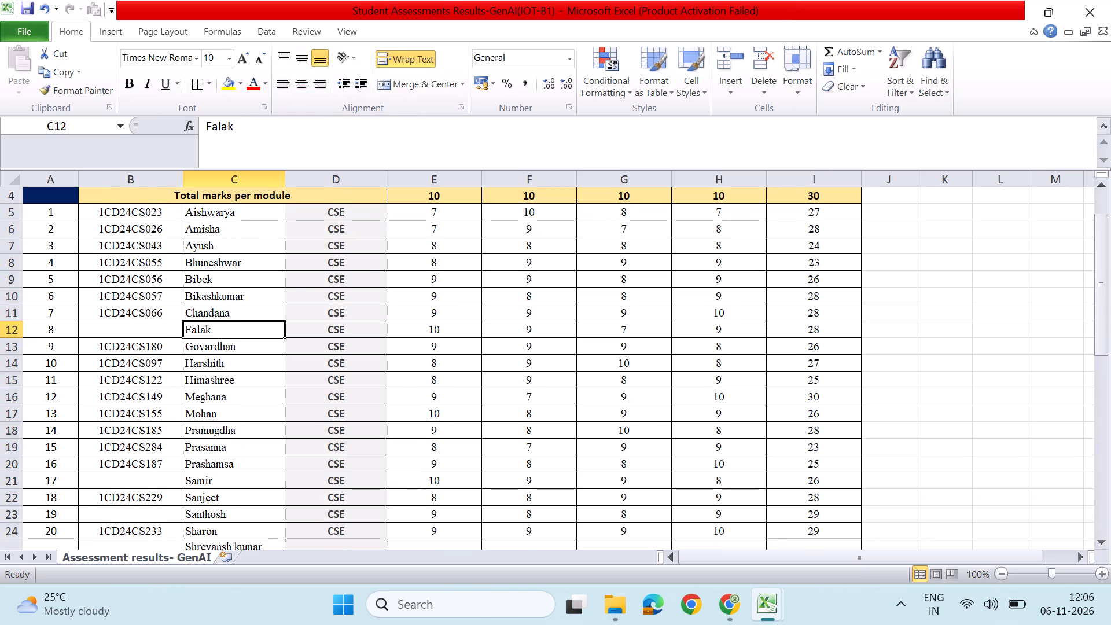
scroll(247, 436, "down", 2)
scroll(247, 436, "up", 2)
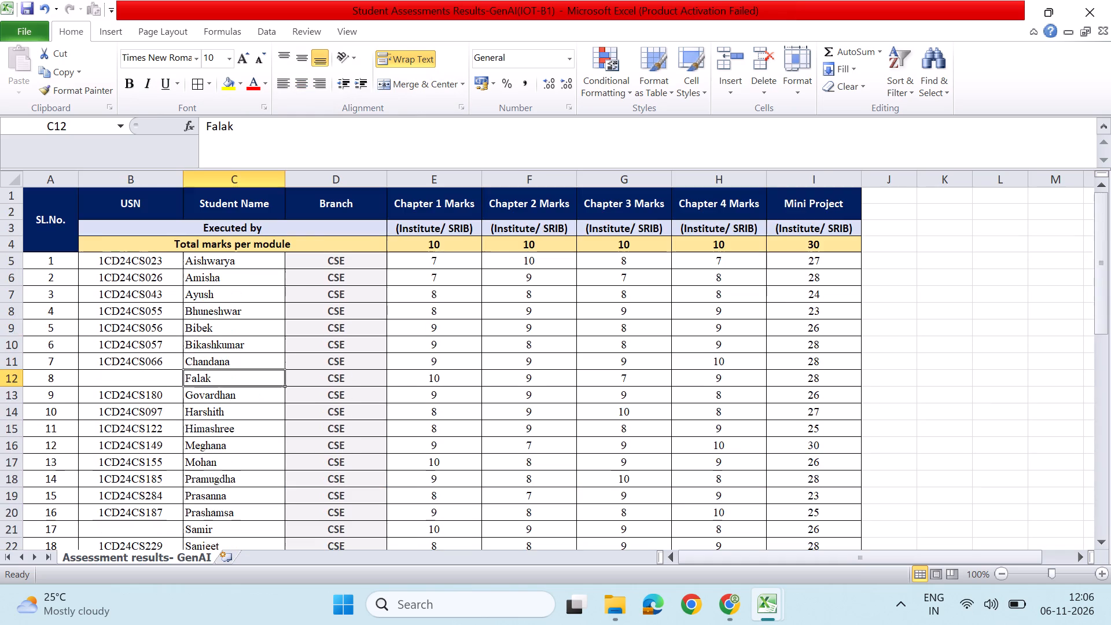
scroll(247, 436, "down", 3)
scroll(247, 436, "up", 3)
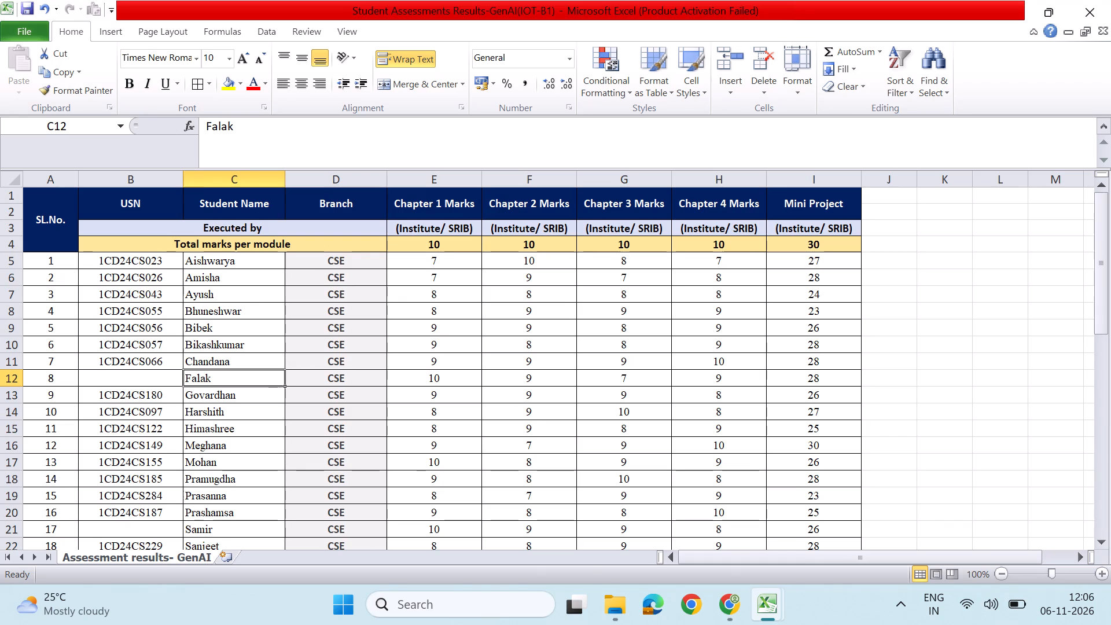
Save the formatted Student Assessments Results-GenAI(IOT-B1) workbook.
key("ctrl+s")
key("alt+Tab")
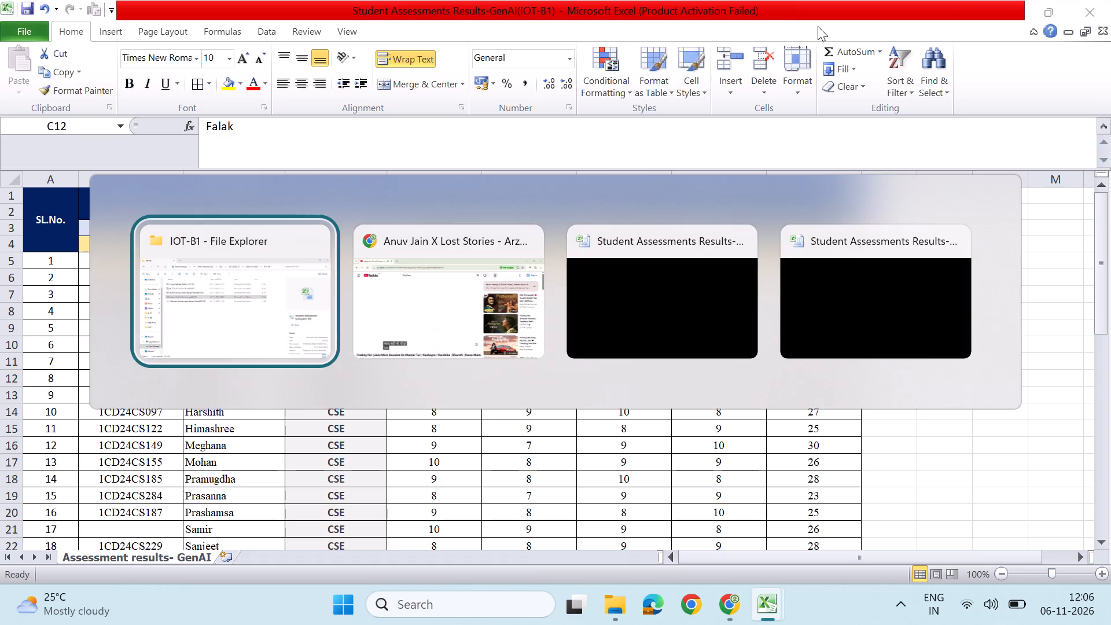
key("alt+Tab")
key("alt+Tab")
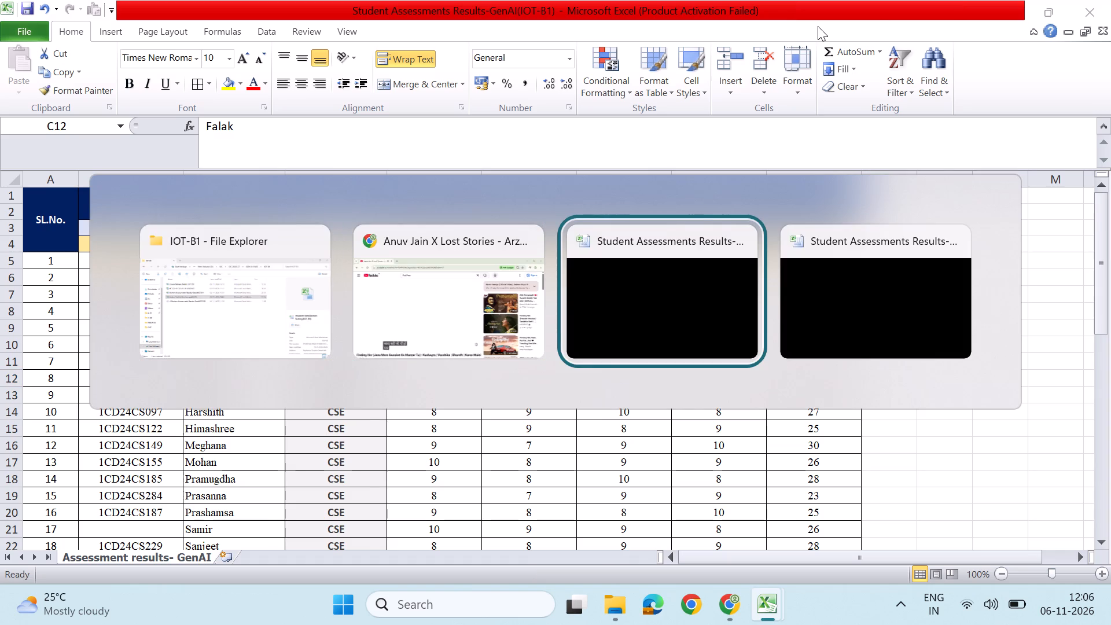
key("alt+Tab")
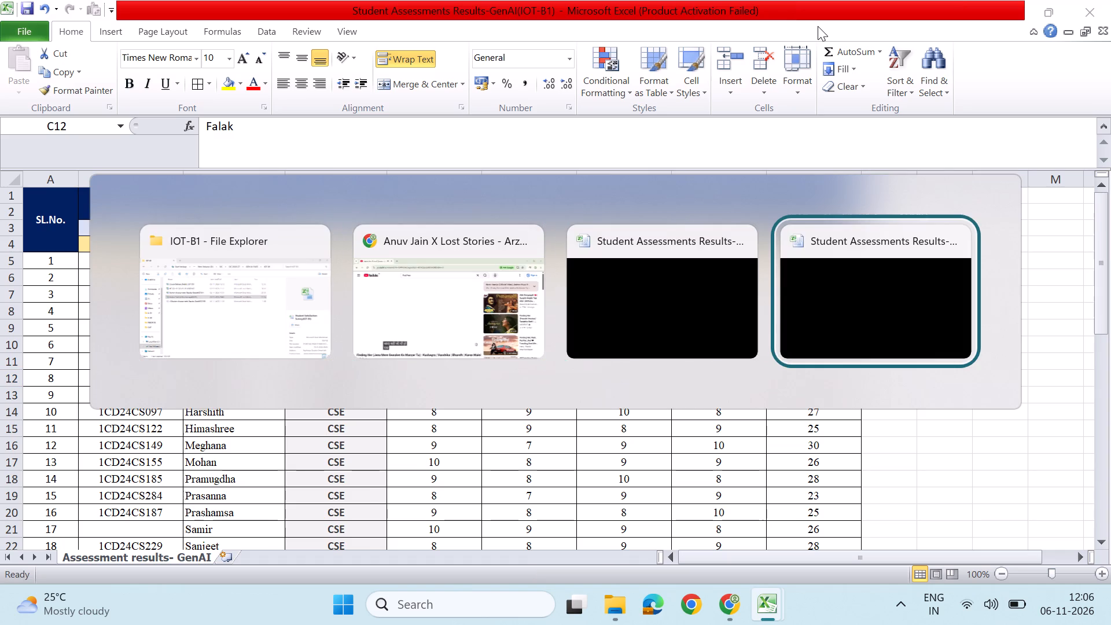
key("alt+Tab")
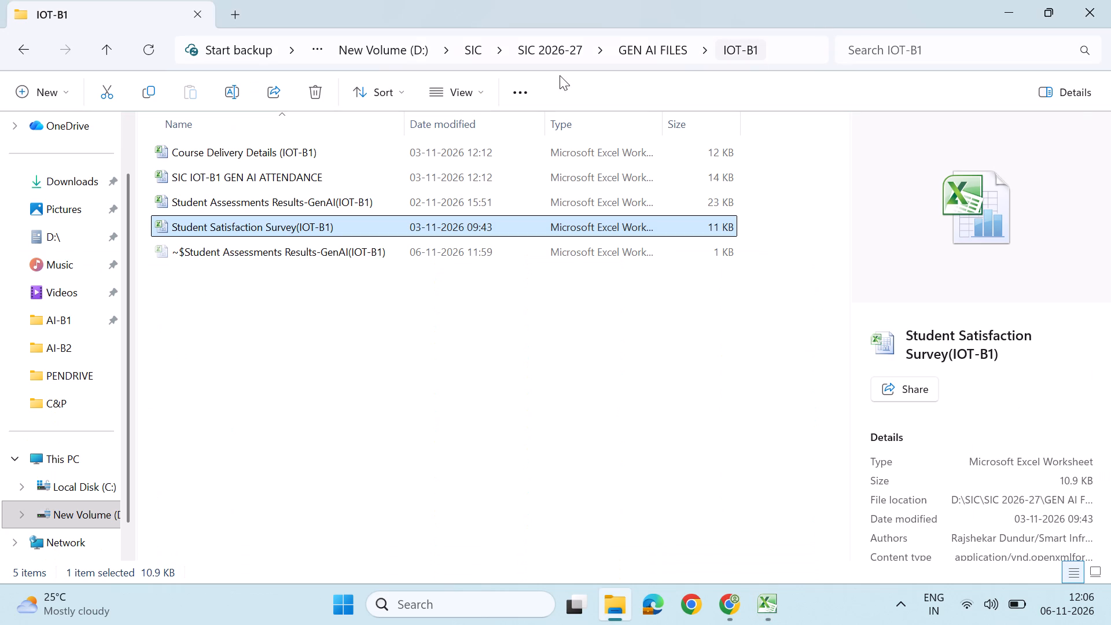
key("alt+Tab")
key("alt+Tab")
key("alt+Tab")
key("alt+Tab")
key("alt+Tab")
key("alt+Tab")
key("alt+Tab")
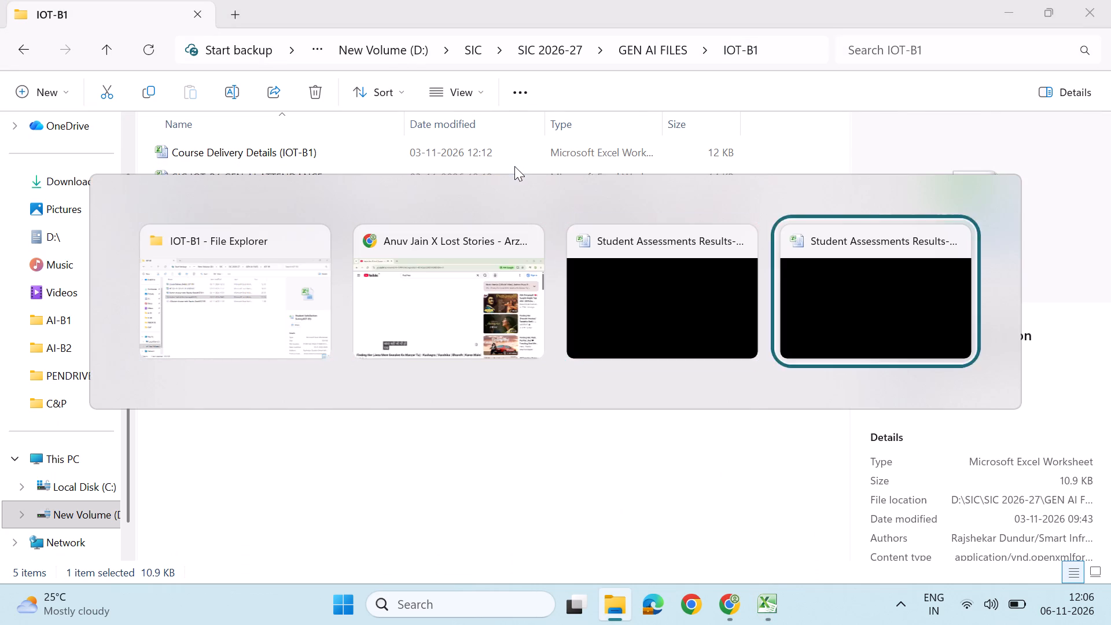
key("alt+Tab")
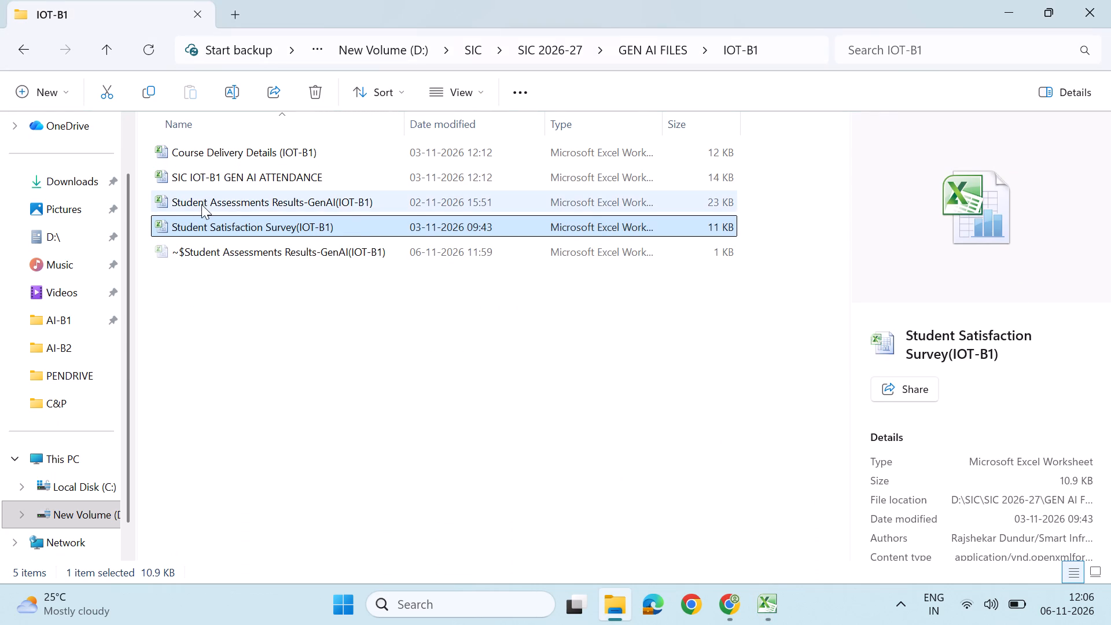
Return to the Student Assessments Results-GenAI(IOT-B1) workbook and close it.
key("alt+Tab")
key("alt+Tab")
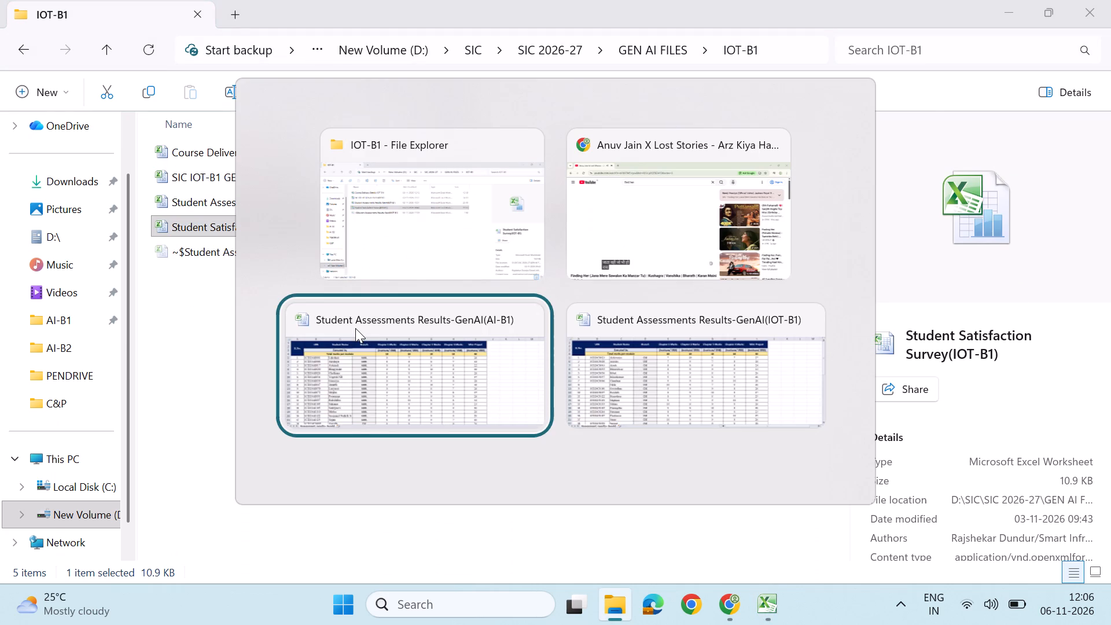
key("alt+Tab")
left_click(1110, 0)
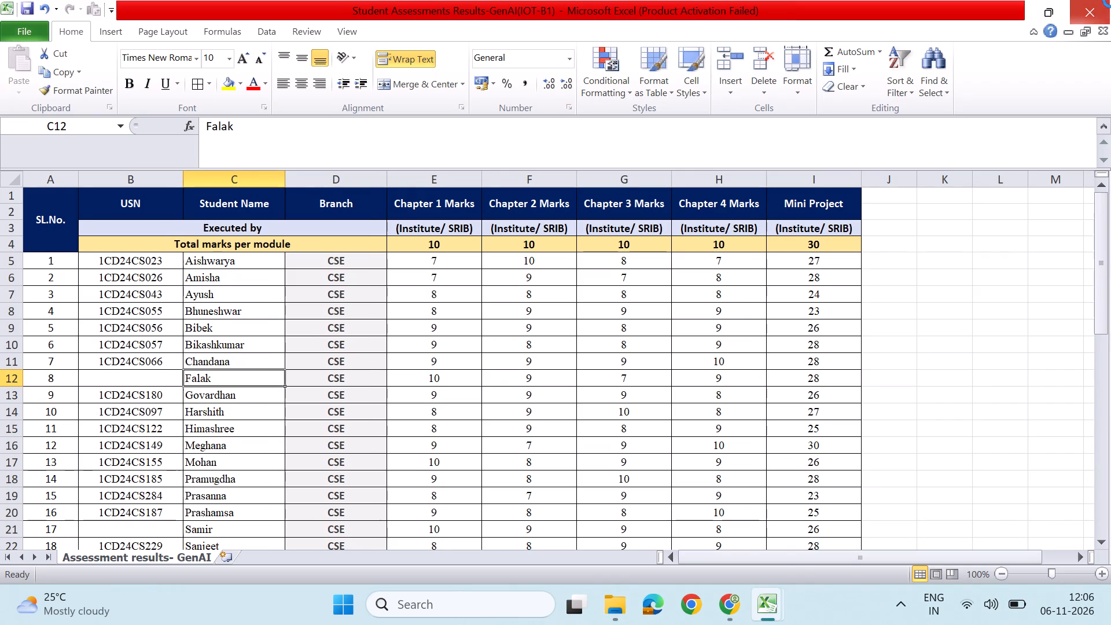
left_click(495, 418)
Switch to File Explorer and open the Course Delivery Details (IOT-B2) workbook from the IOT-B2 folder in GEN AI FILES.
key("alt+Tab")
key("alt+Tab")
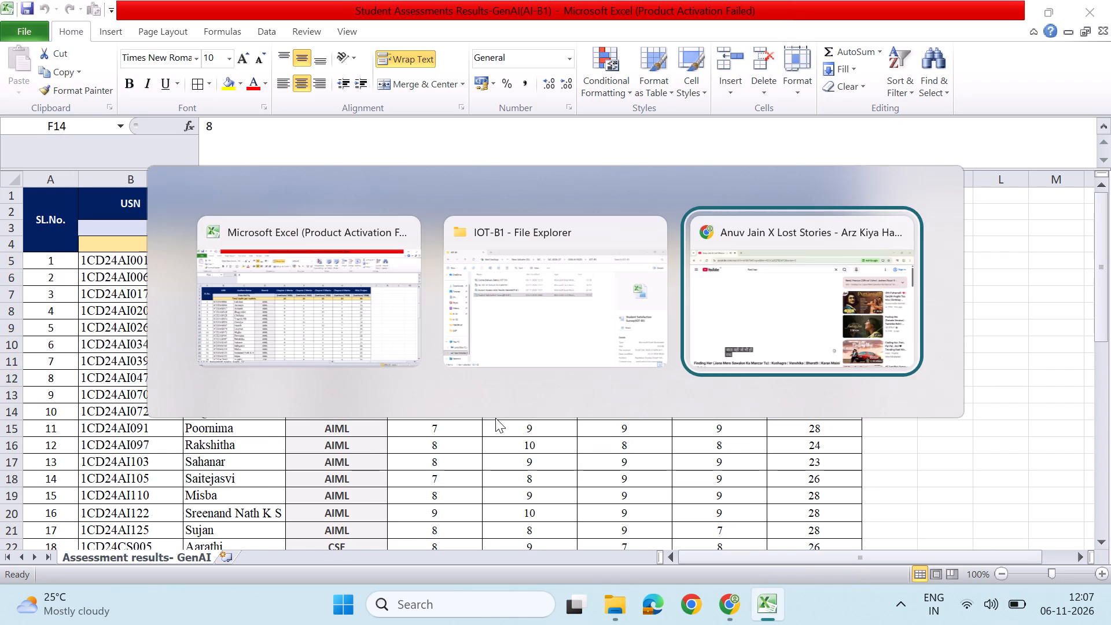
key("alt+Tab")
key("alt+Tab")
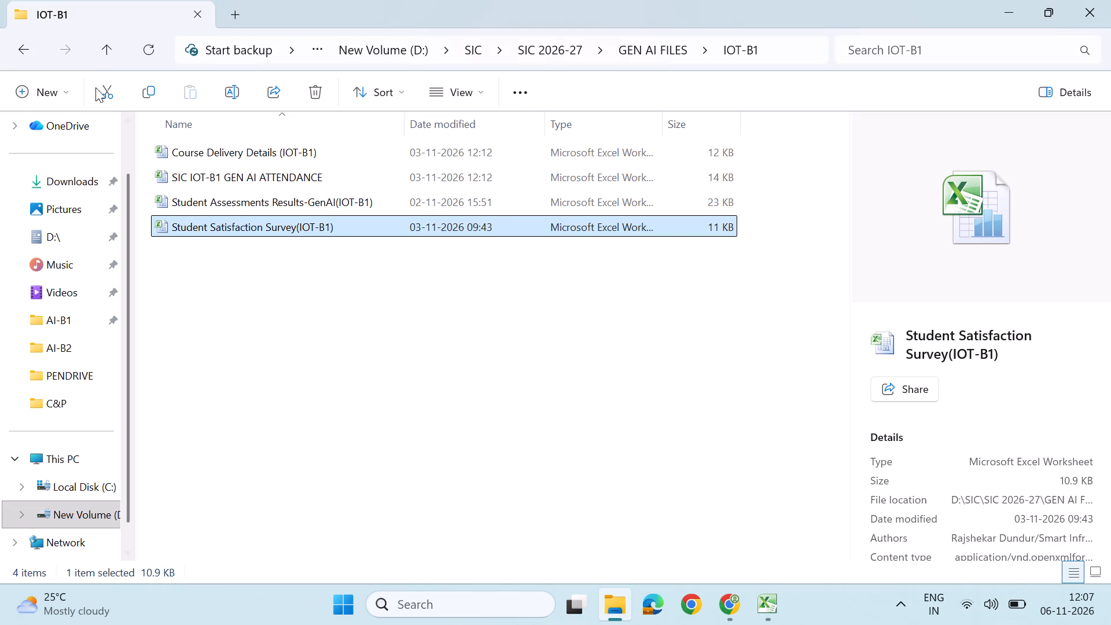
left_click(102, 48)
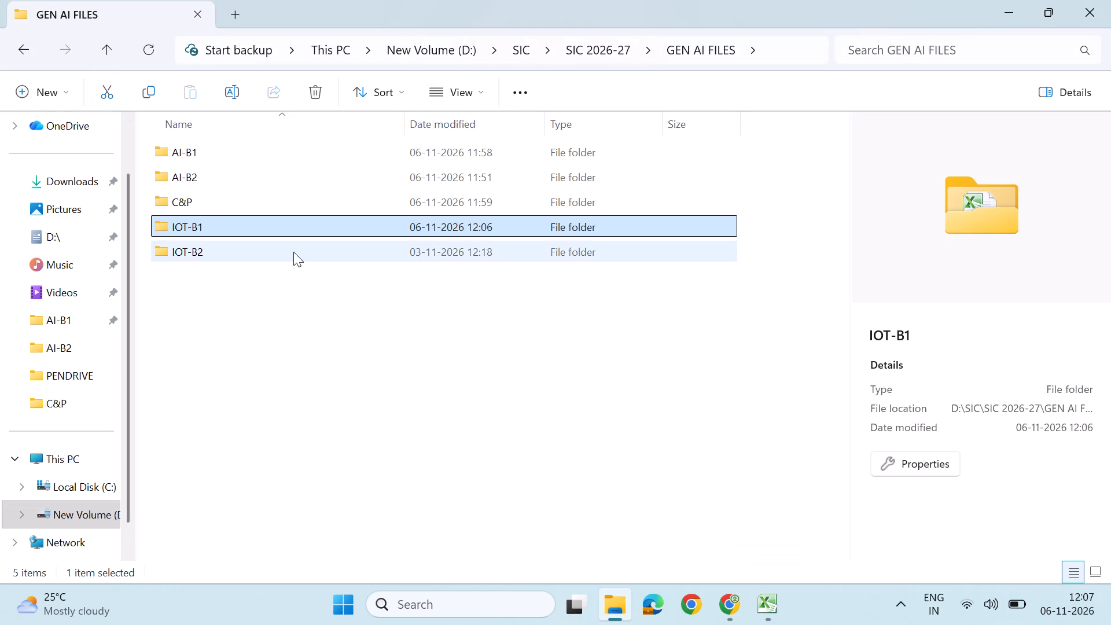
double_click(293, 252)
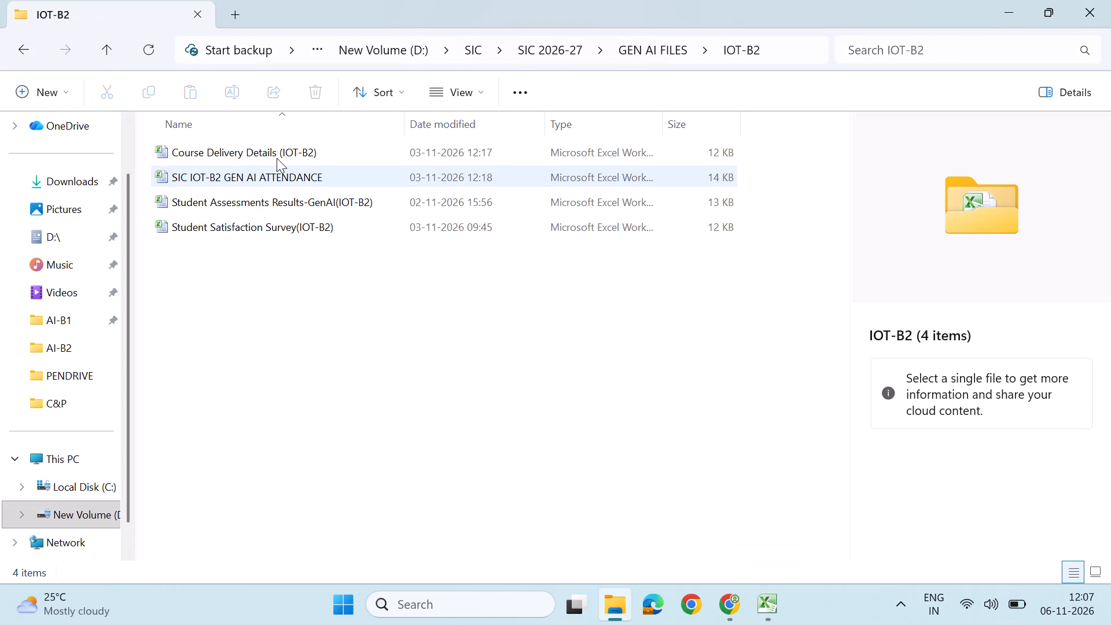
double_click(277, 158)
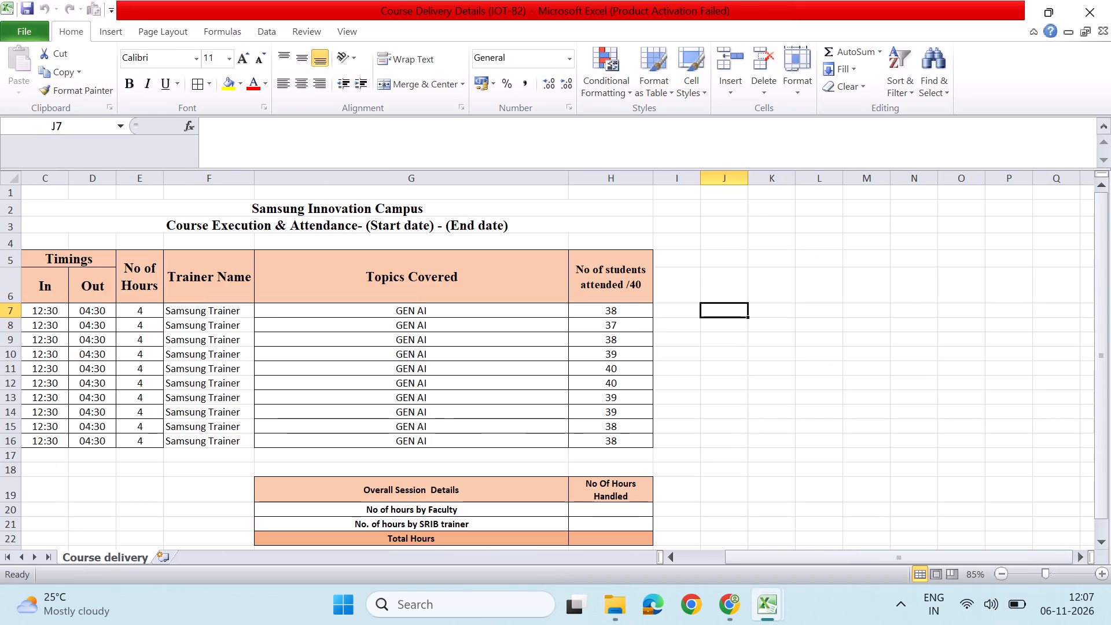
Enter NA for No of hours by Faculty in the Overall Session Details table.
scroll(466, 377, "down", 1)
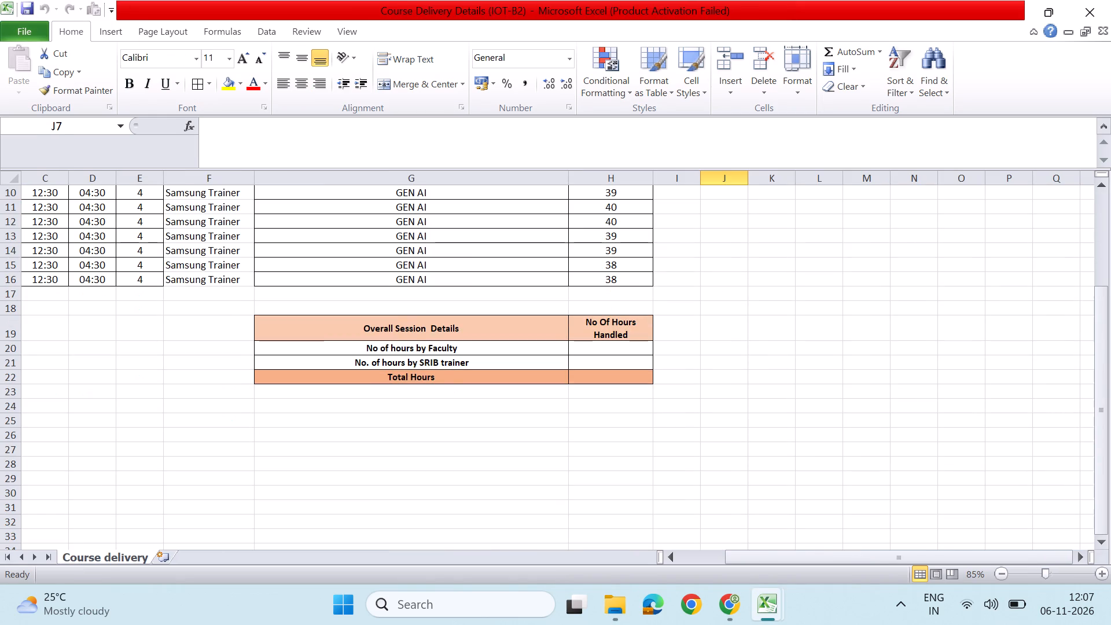
left_click(604, 352)
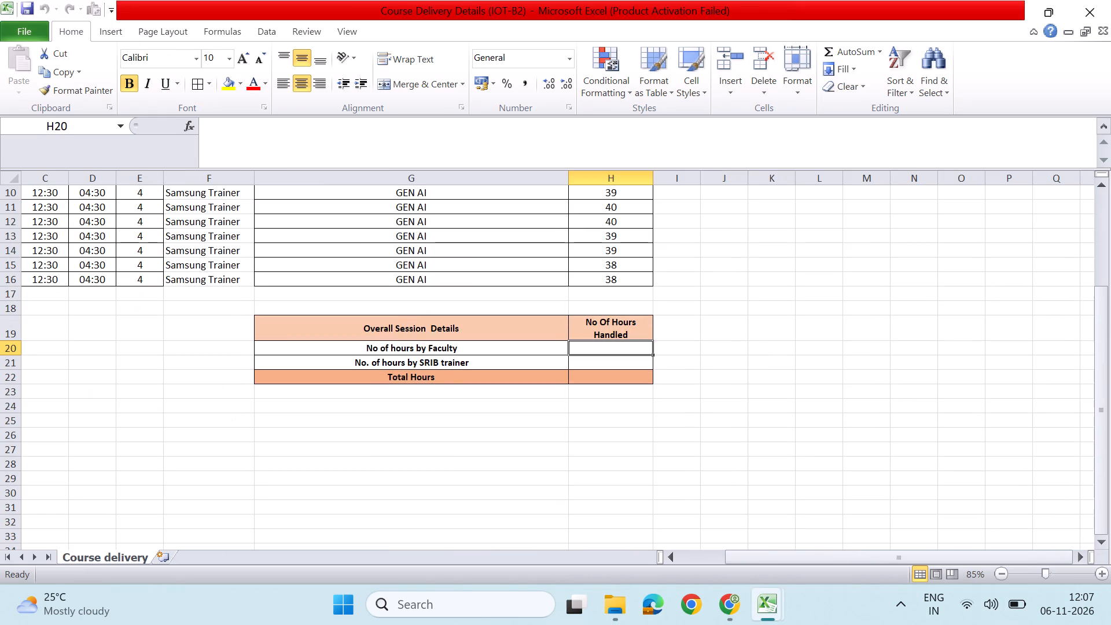
type("NI")
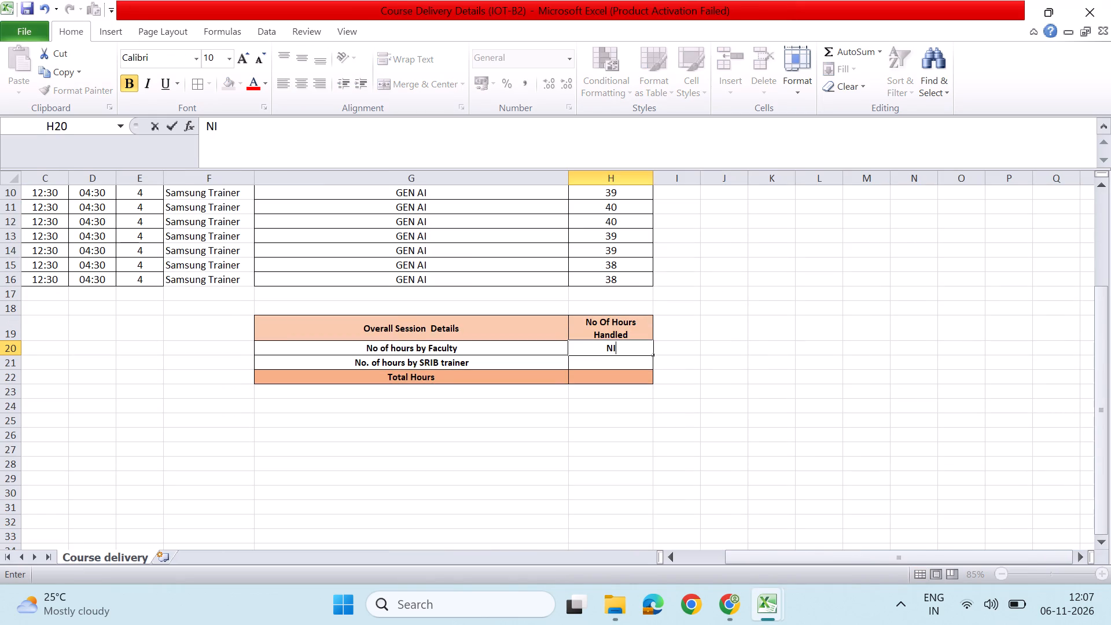
key("a")
key("BackSpace")
key("BackSpace")
key("a")
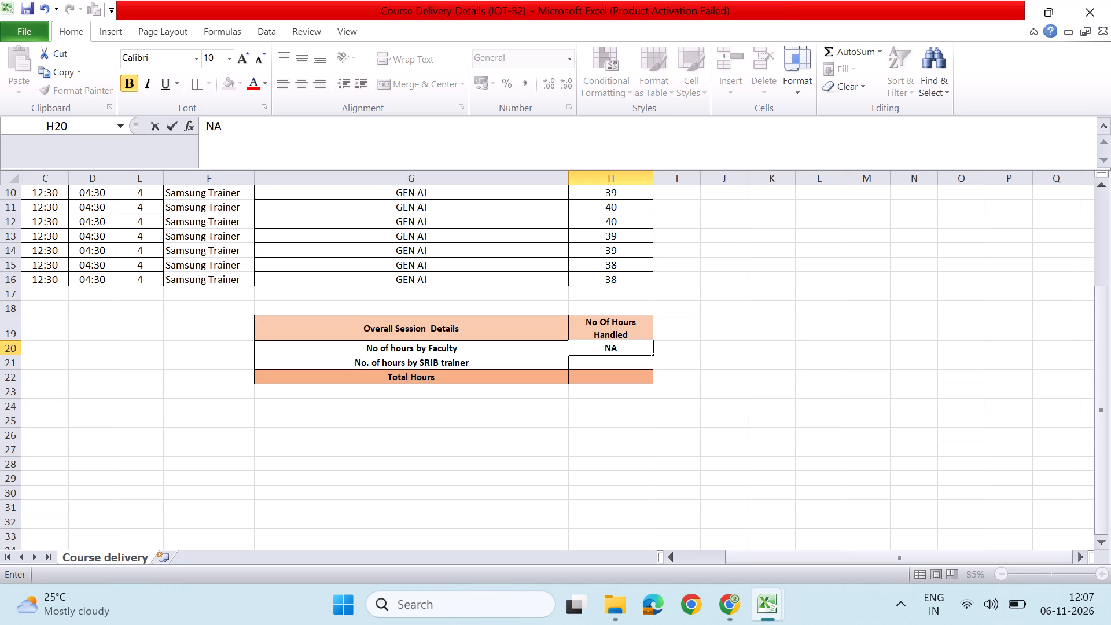
key("Return")
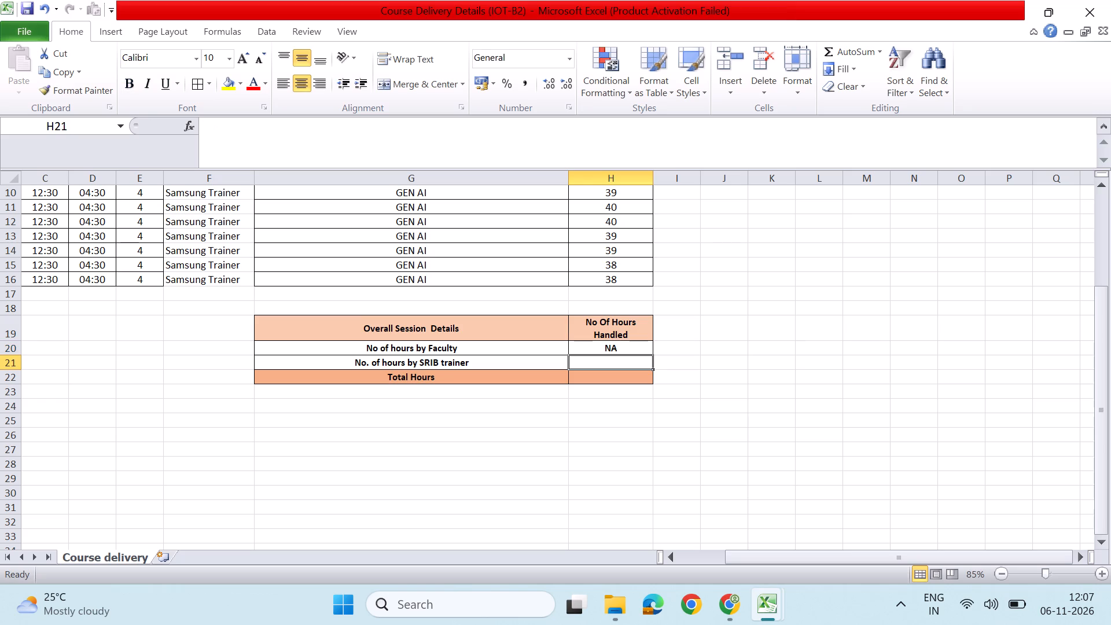
Enter 40 for both No. of hours by SRIB trainer and Total Hours in the Overall Session Details table.
type("40")
key("Return")
type("49")
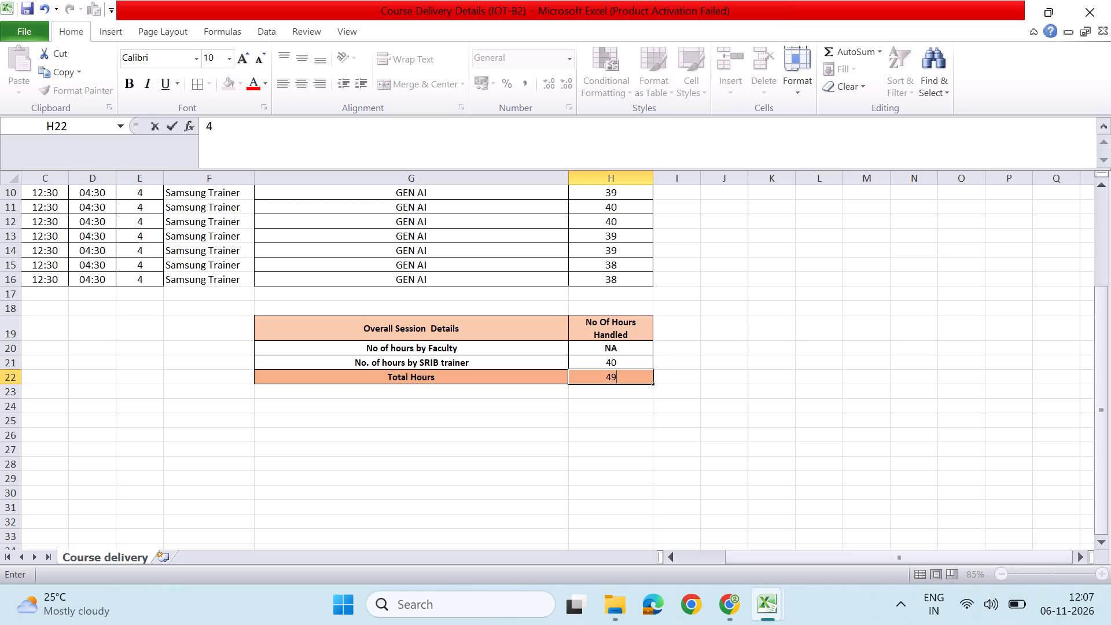
key("BackSpace")
key("minus")
key("BackSpace")
key("0")
key("Return")
Save the Course Delivery Details (IOT-B2) workbook and close it.
scroll(654, 414, "up", 1)
scroll(654, 414, "down", 3)
scroll(654, 414, "up", 1)
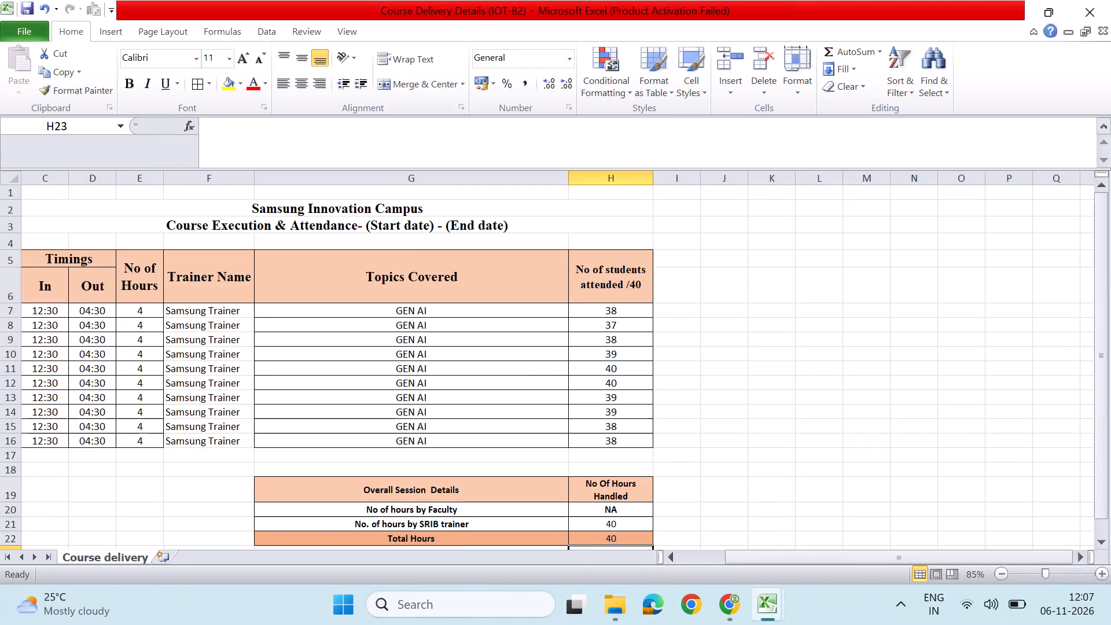
key("ctrl+s")
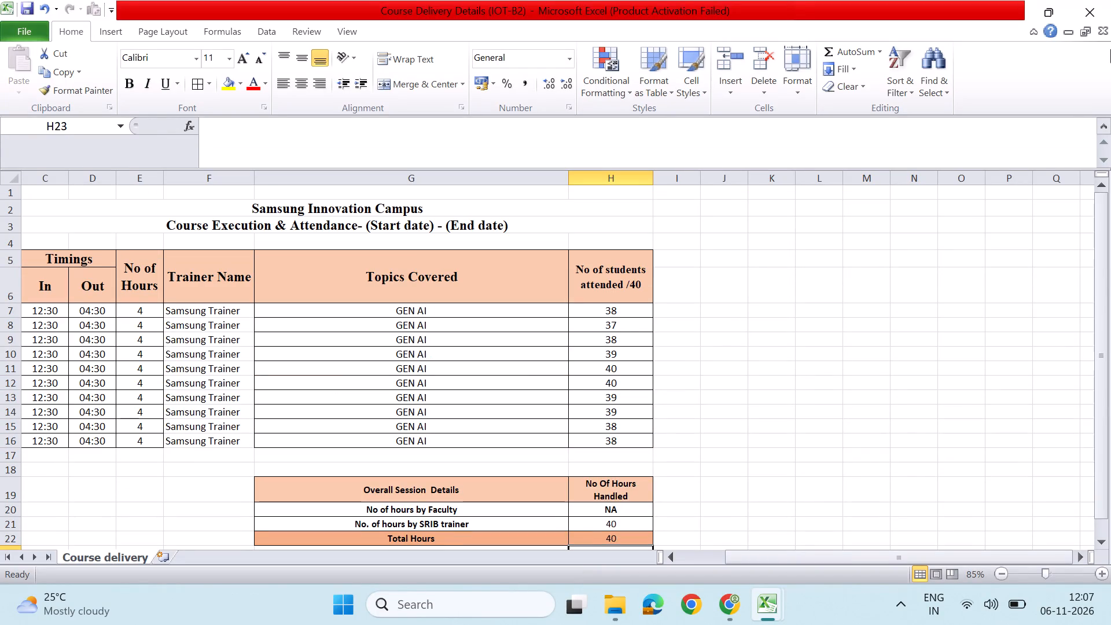
left_click(1110, 0)
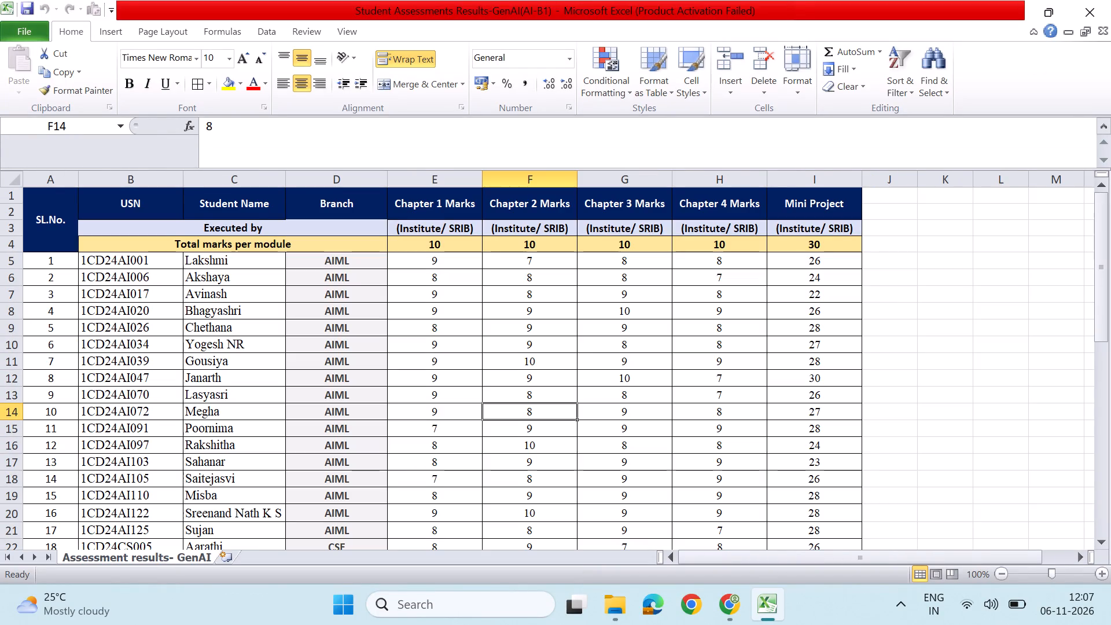
Switch to File Explorer and open the Student Assessments Results-GenAI(IOT-B2) workbook from the IOT-B2 folder.
key("alt+Tab")
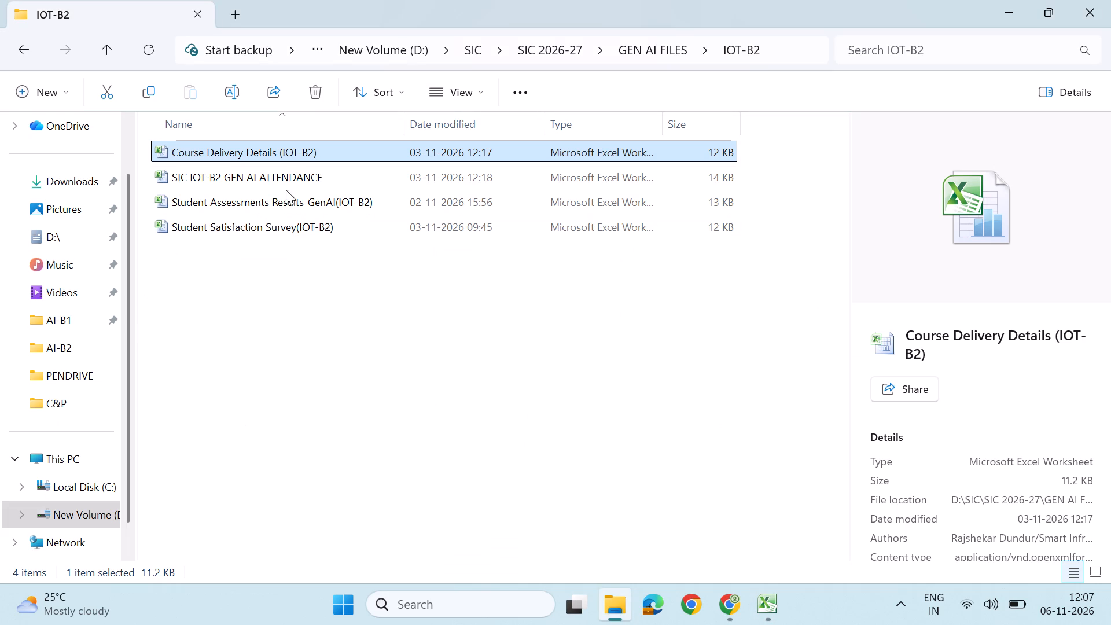
double_click(324, 203)
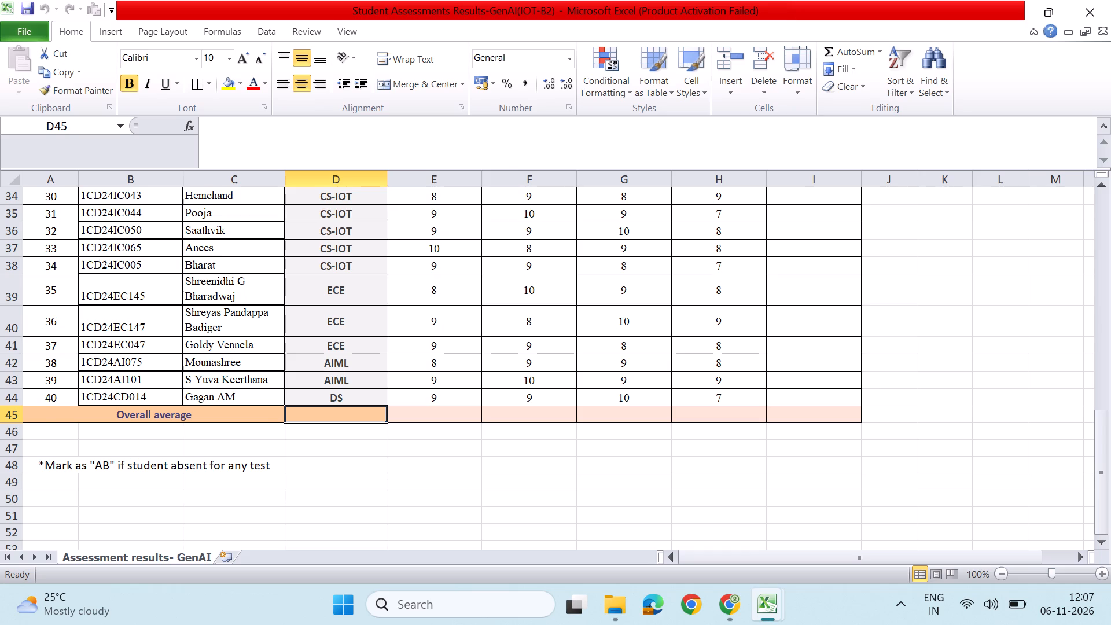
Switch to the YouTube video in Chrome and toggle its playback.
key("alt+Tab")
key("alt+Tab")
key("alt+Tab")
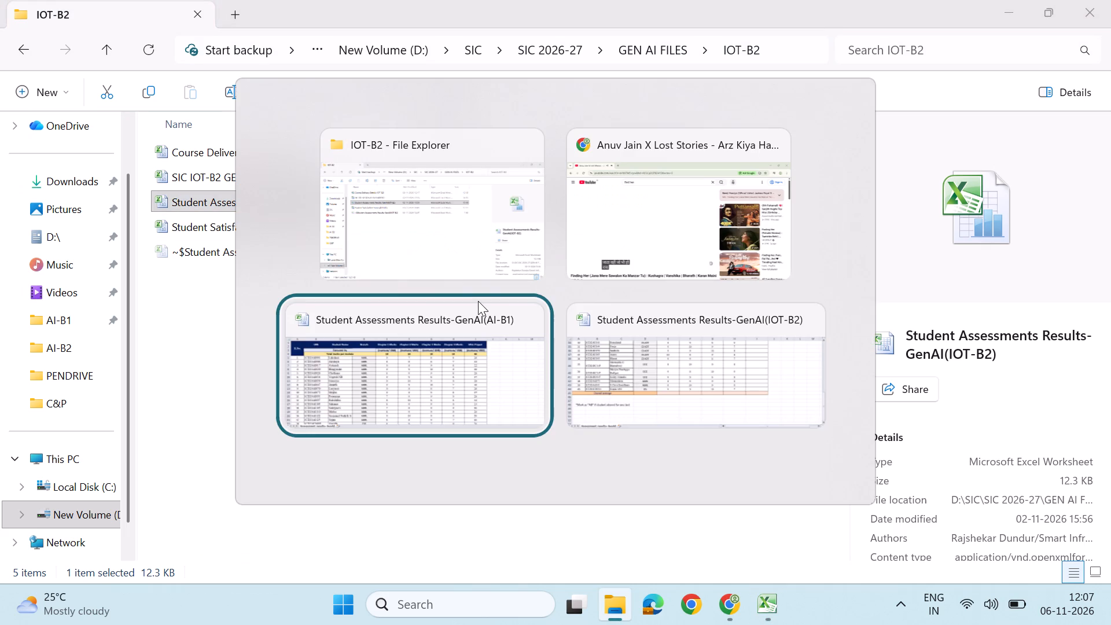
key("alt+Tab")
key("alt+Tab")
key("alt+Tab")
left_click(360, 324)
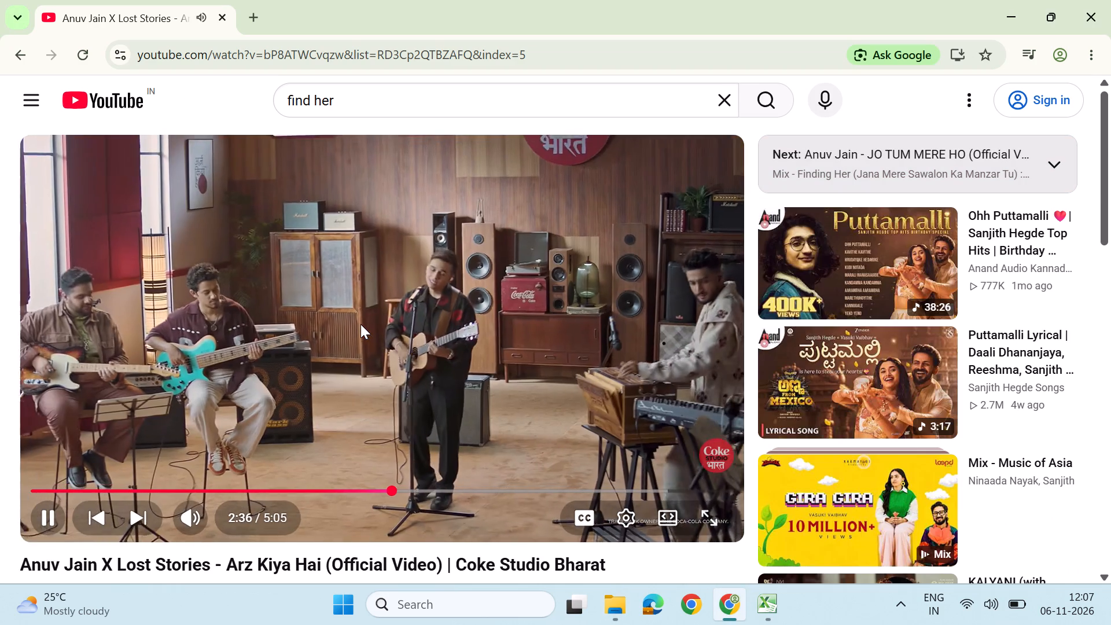
Open a new Chrome window using the profile labelled Chandan.
key("alt+Tab")
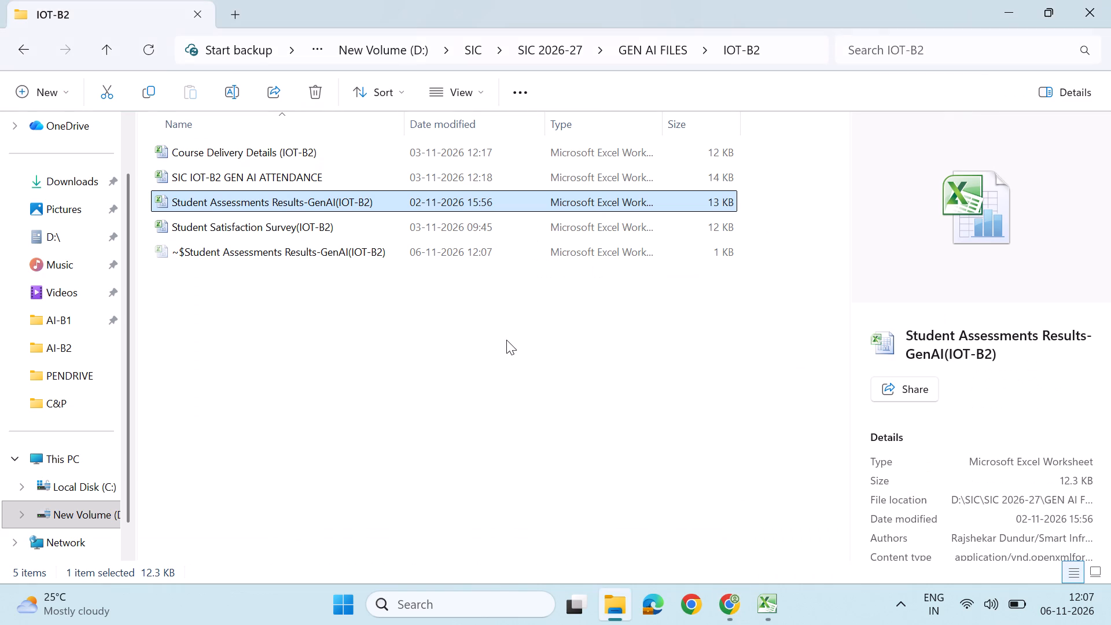
left_click(697, 612)
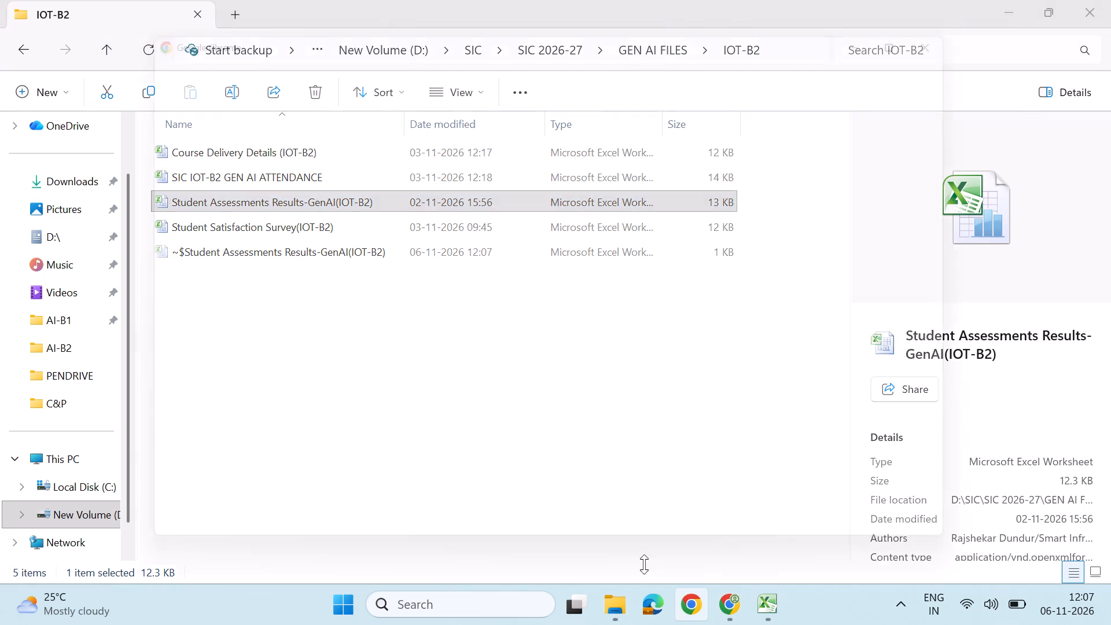
scroll(591, 348, "down", 1)
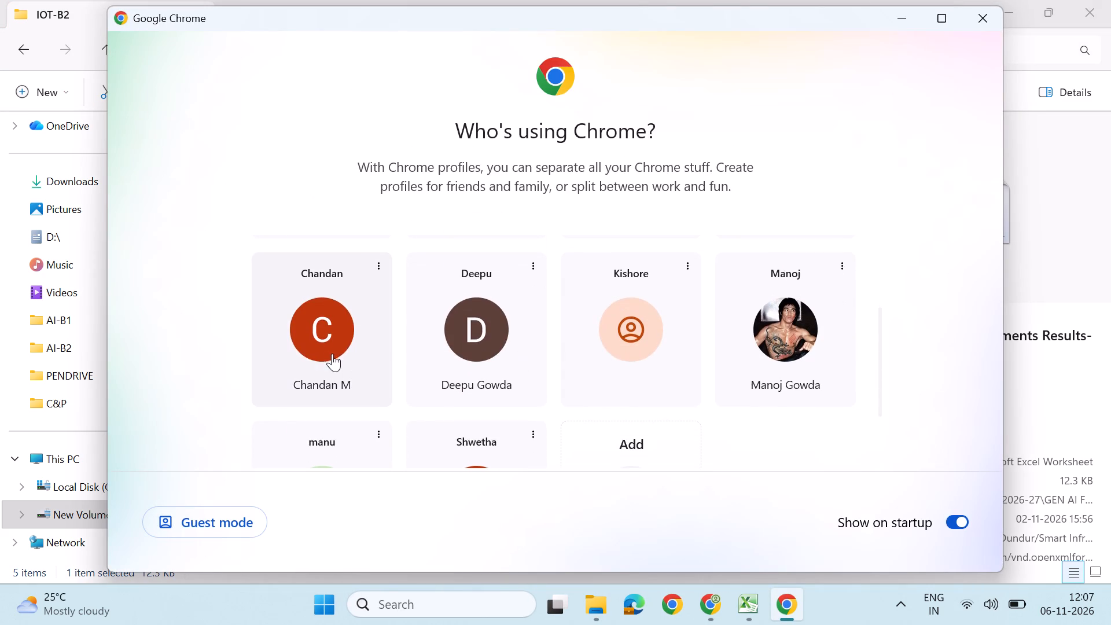
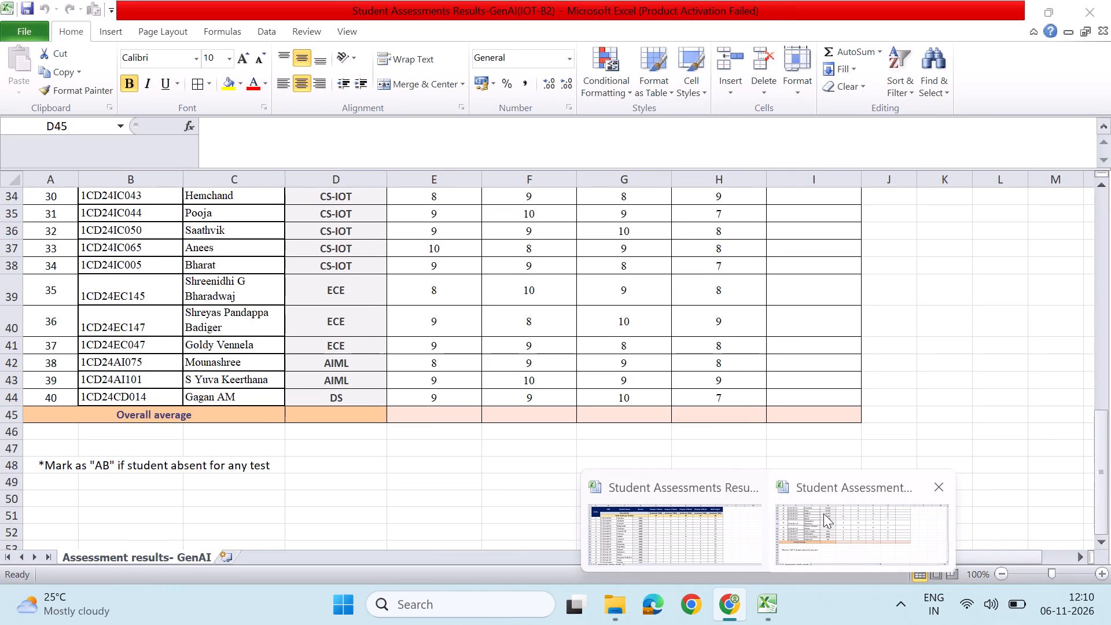
Switch back to the Student Assessments Results-GenAI(IOT-B2) workbook in Excel.
left_click(821, 516)
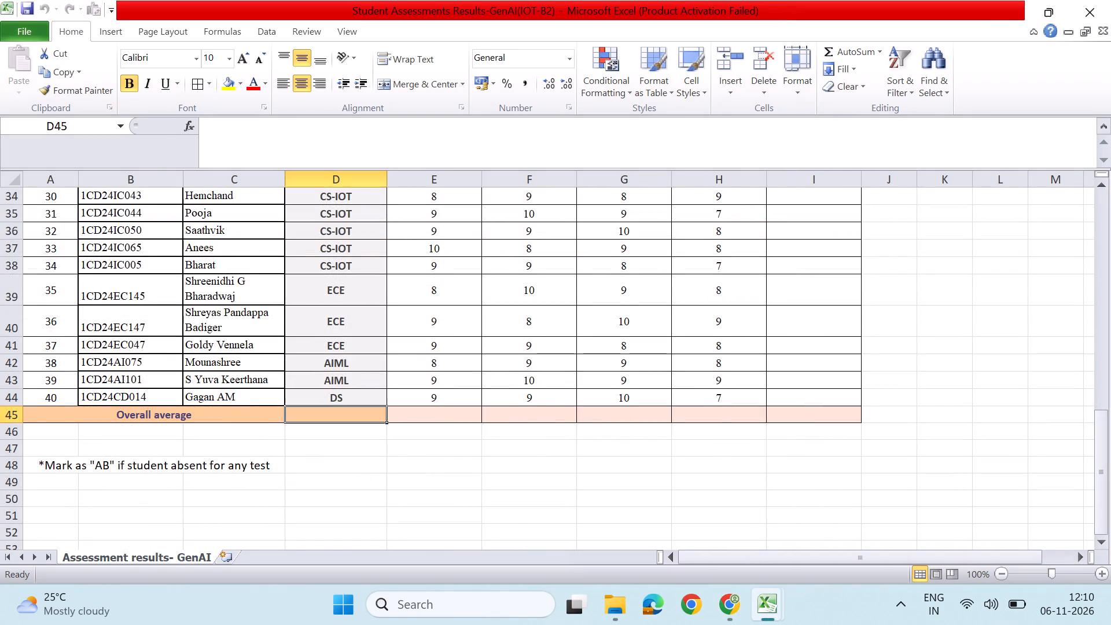
Review the chapter marks and Mini Project column for all students in the IOT-B2 assessment results sheet.
scroll(582, 317, "up", 6)
scroll(582, 317, "down", 2)
scroll(582, 317, "up", 10)
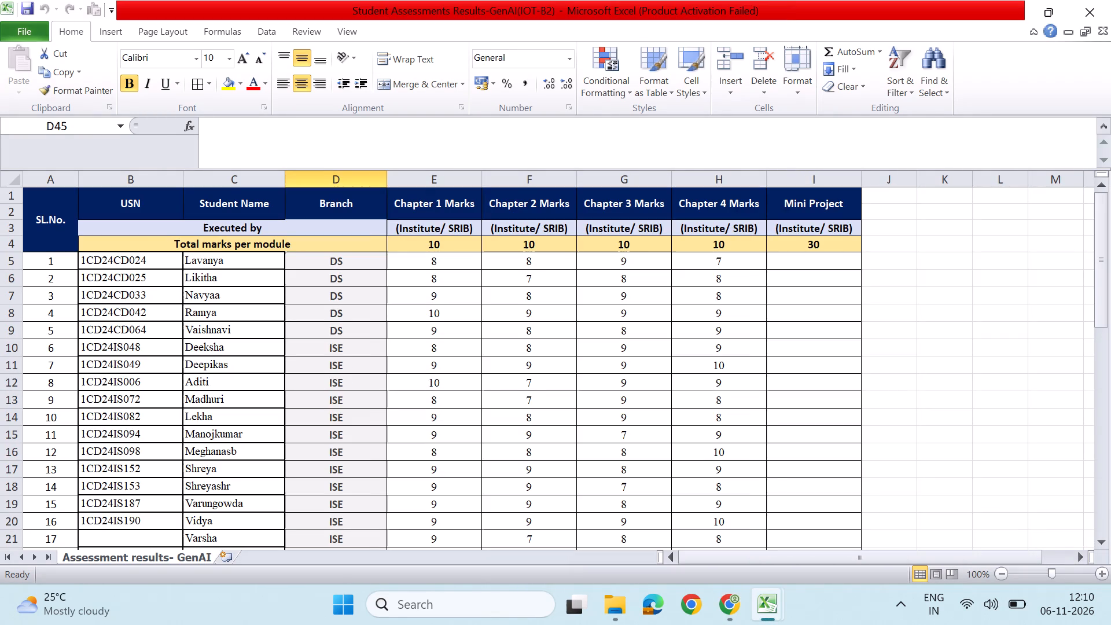
scroll(455, 361, "down", 3)
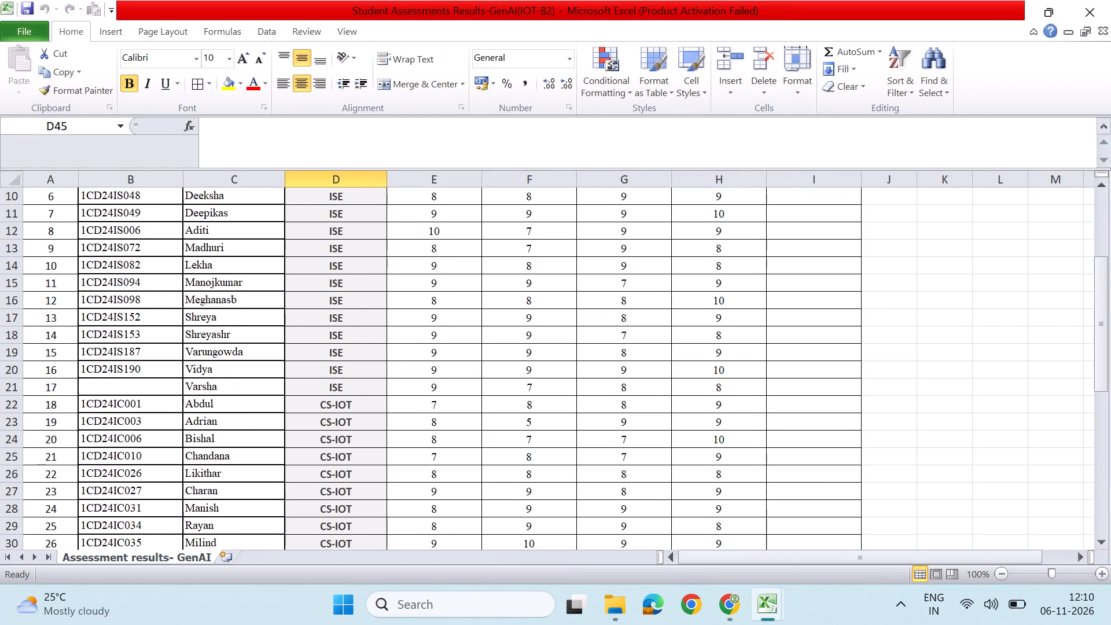
scroll(455, 361, "down", 2)
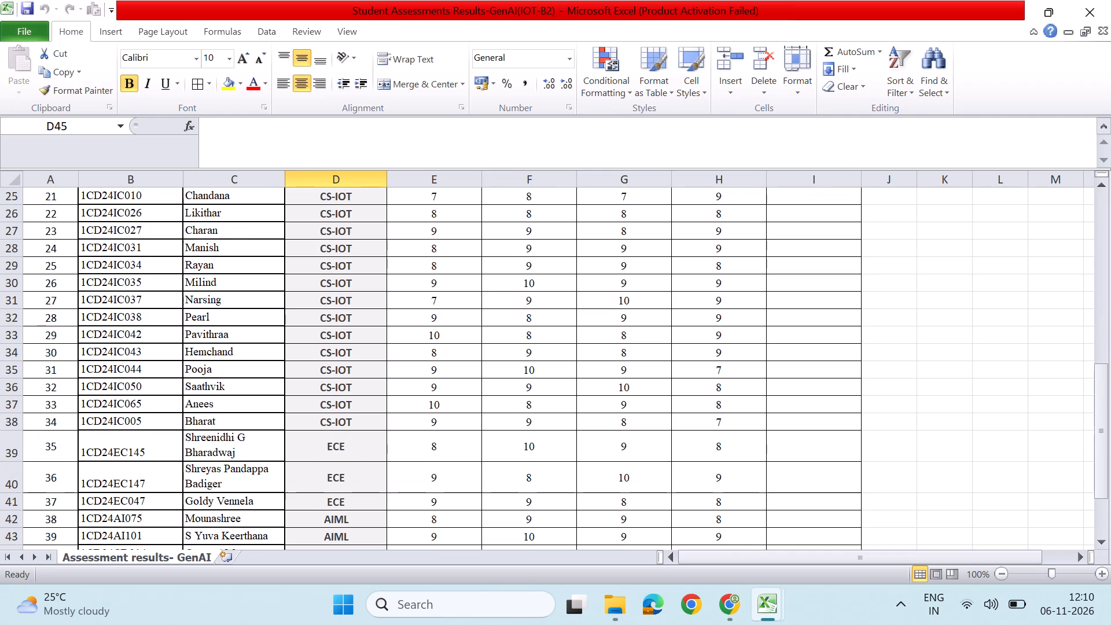
scroll(455, 361, "down", 1)
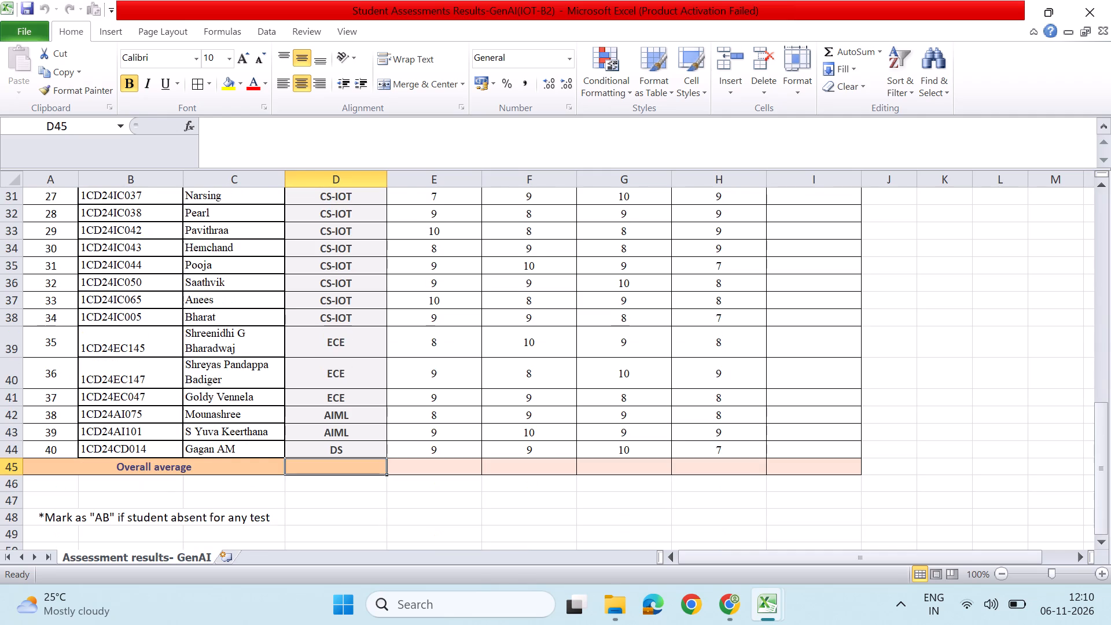
scroll(455, 361, "up", 2)
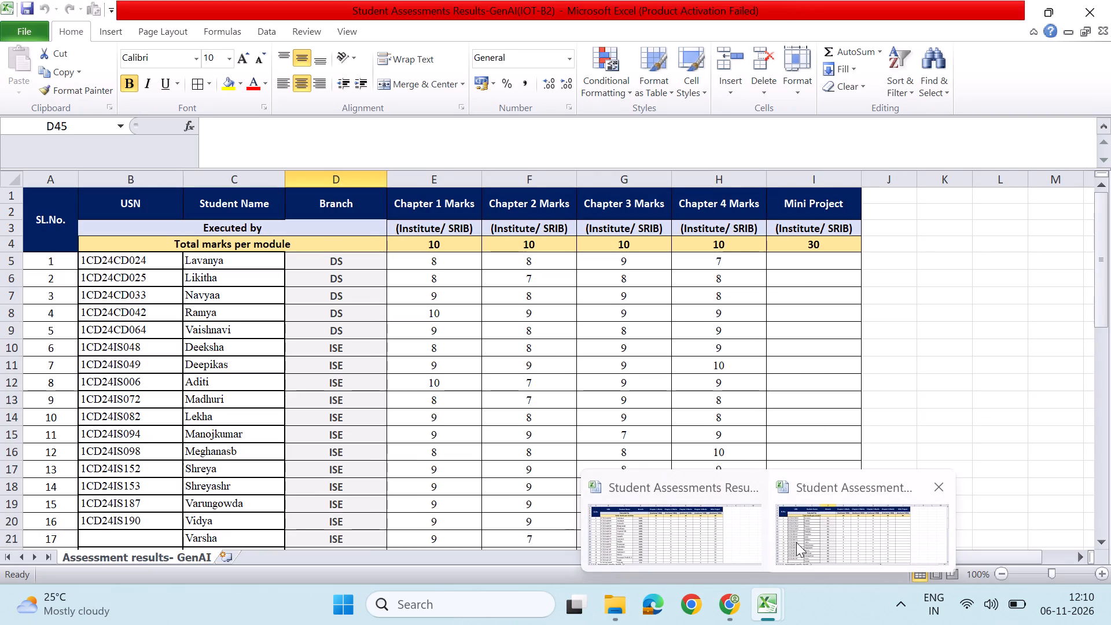
Copy Mini Project marks I32:I44 from the AI-B1 results workbook into the IOT-B2 Mini Project column starting at I5.
left_click(724, 555)
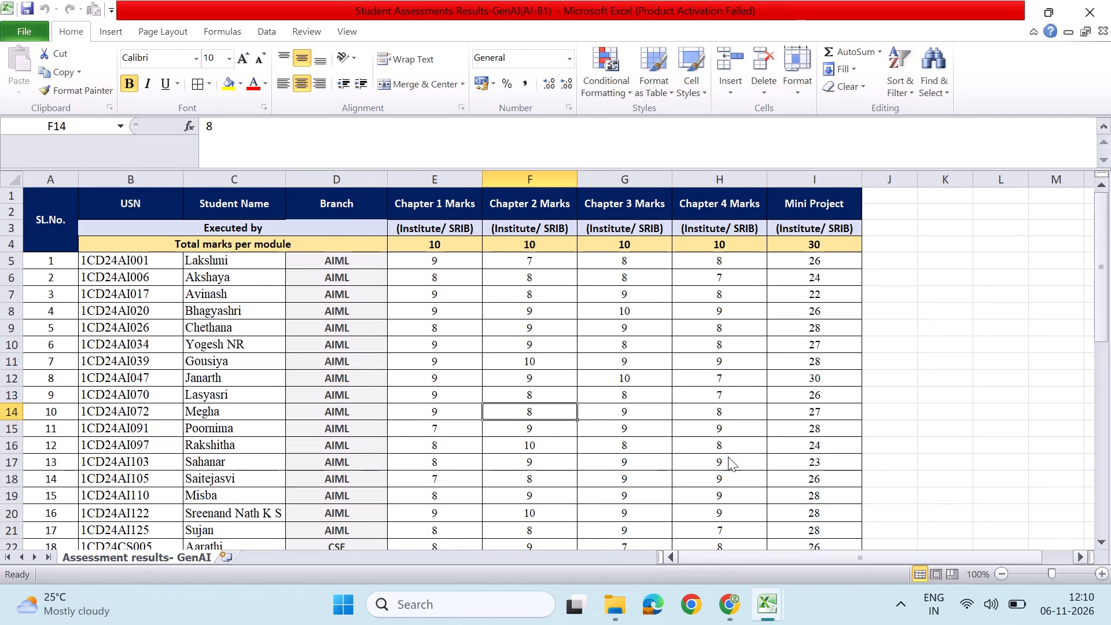
scroll(620, 407, "down", 1)
scroll(806, 381, "down", 1)
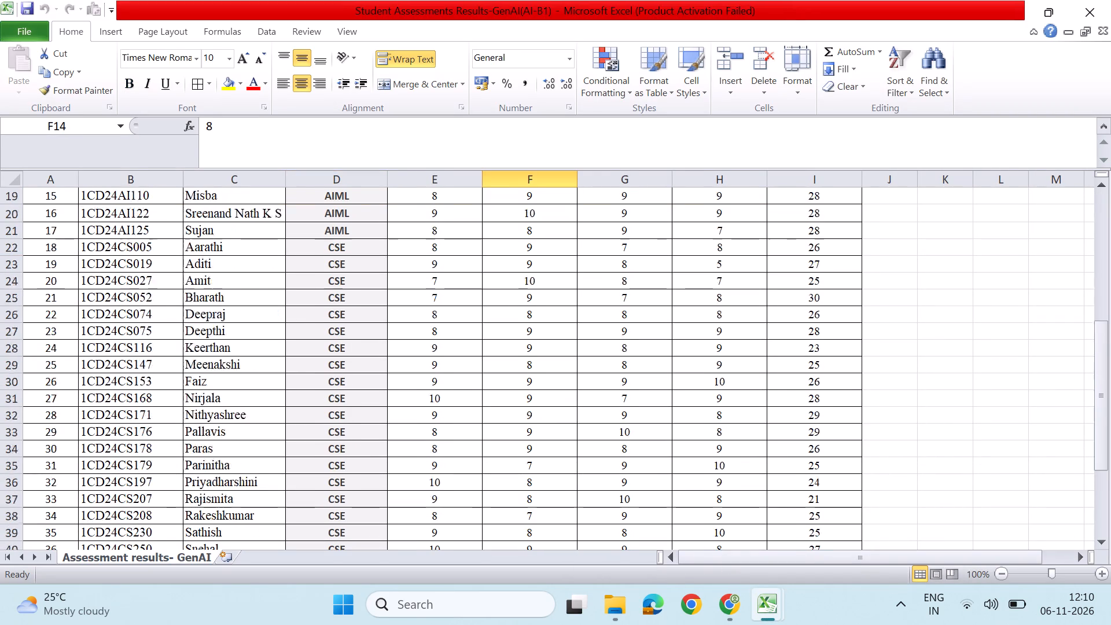
scroll(806, 381, "down", 1)
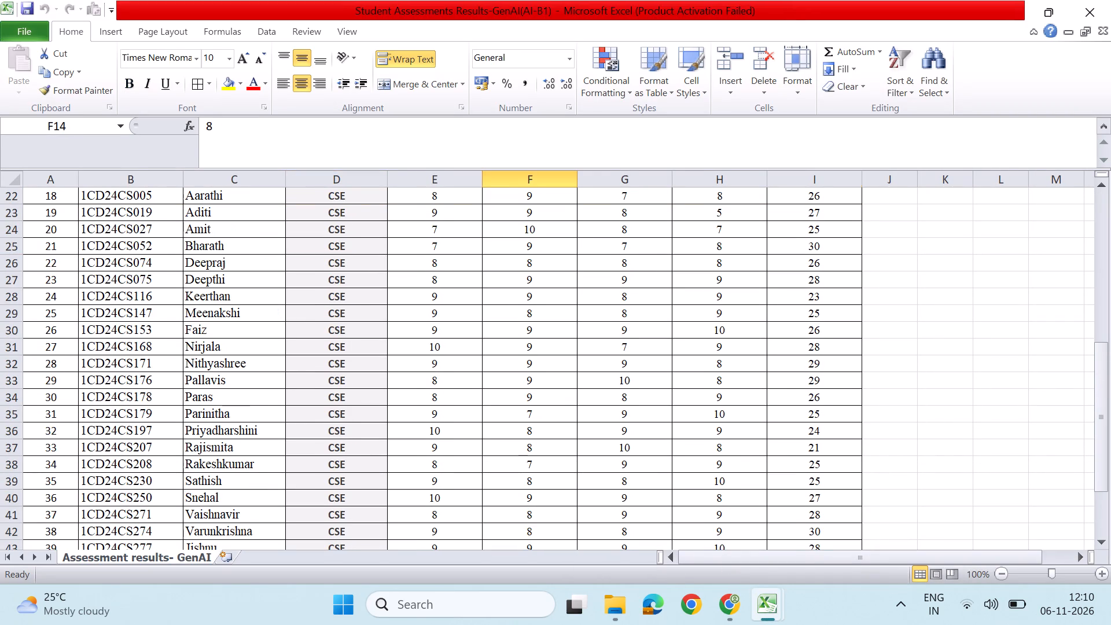
left_click_drag(814, 361, 817, 512)
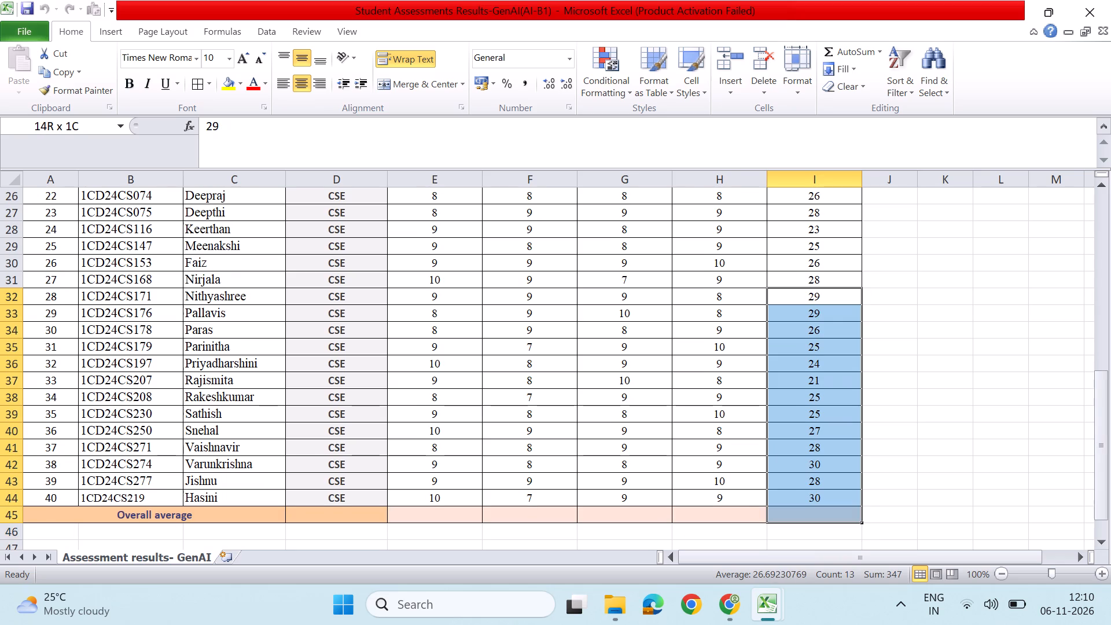
left_click_drag(817, 512, 817, 504)
key("ctrl+c")
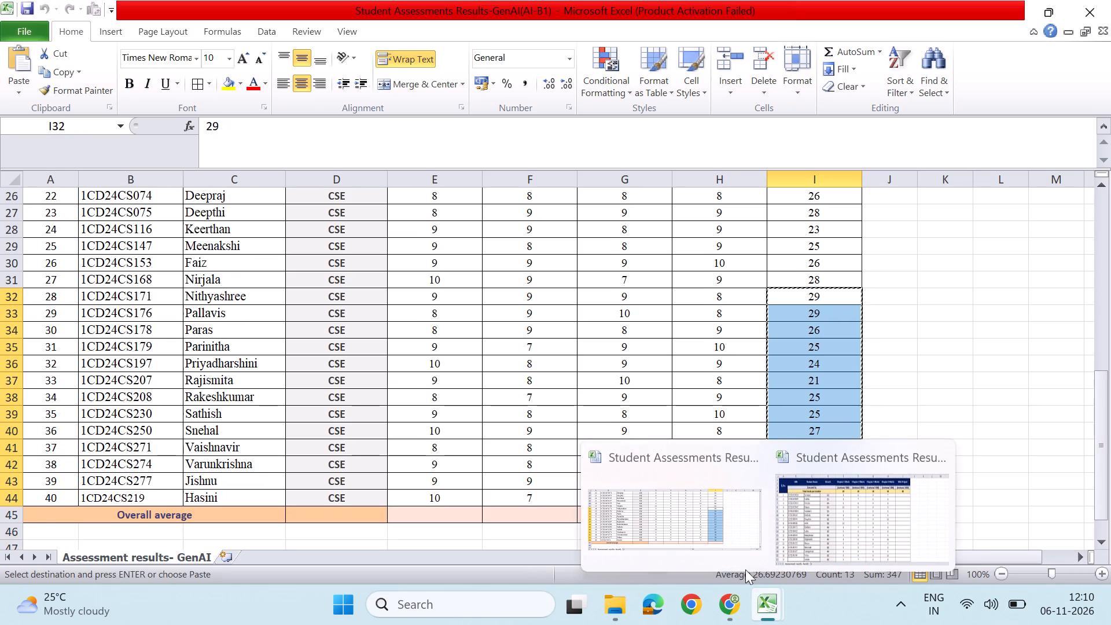
left_click(838, 510)
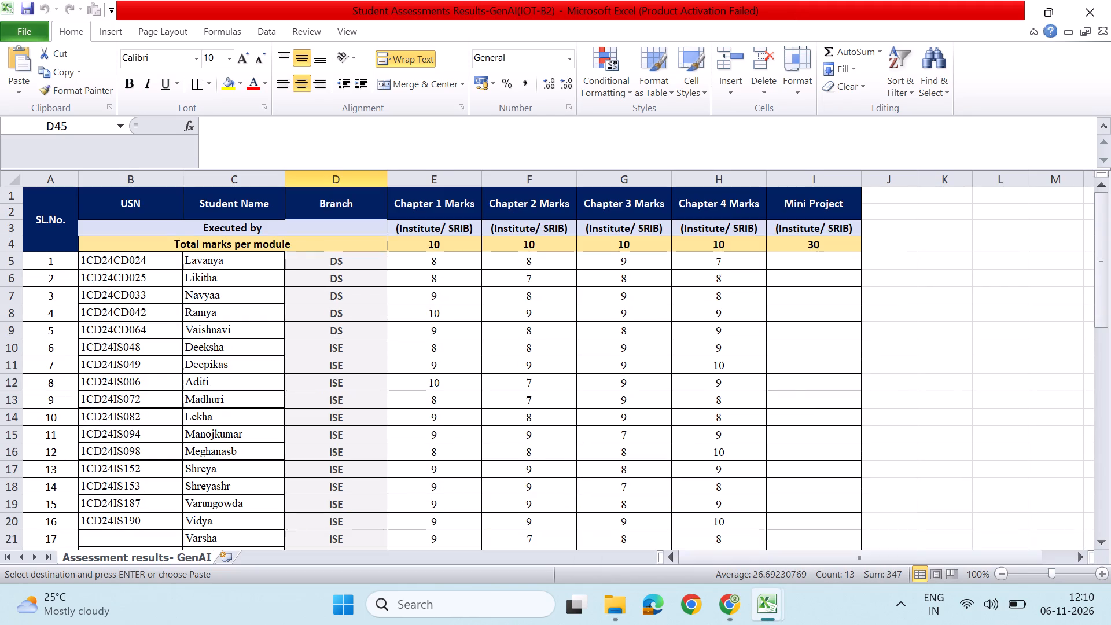
left_click(801, 260)
key("ctrl+v")
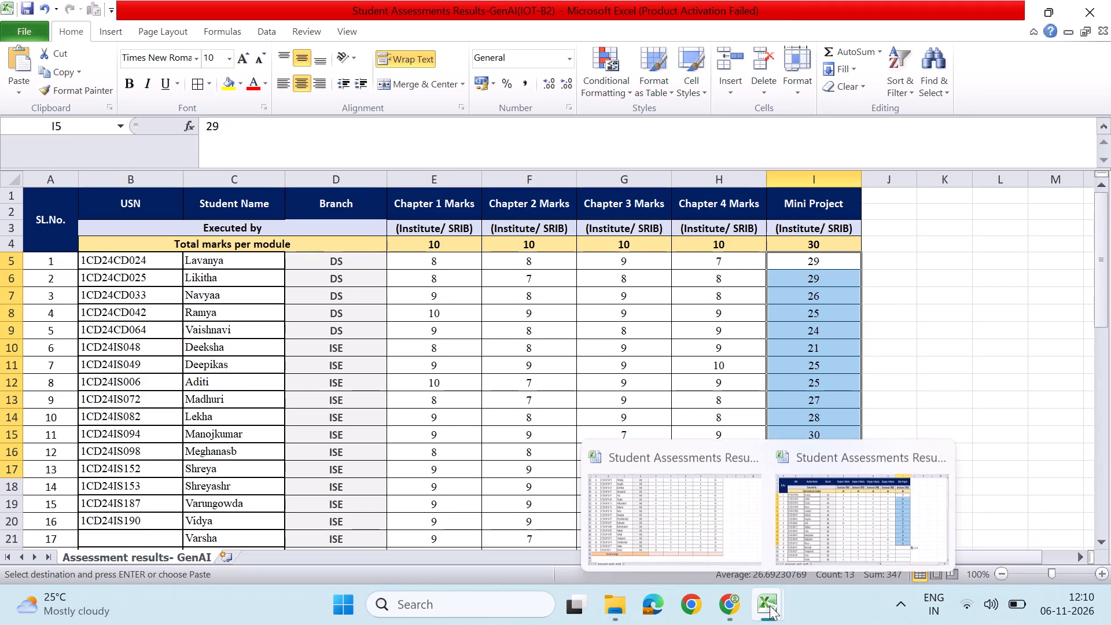
Copy Mini Project marks I21:I31 from the AI-B1 workbook into the IOT-B2 Mini Project column starting at I18.
left_click(702, 548)
scroll(781, 391, "up", 1)
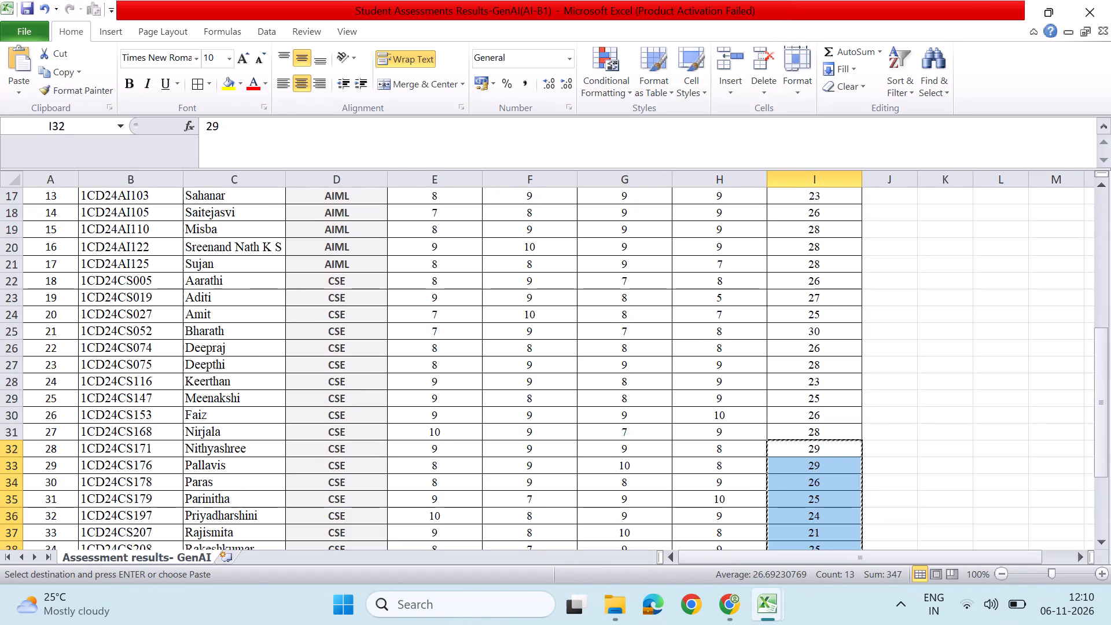
left_click_drag(815, 257, 821, 385)
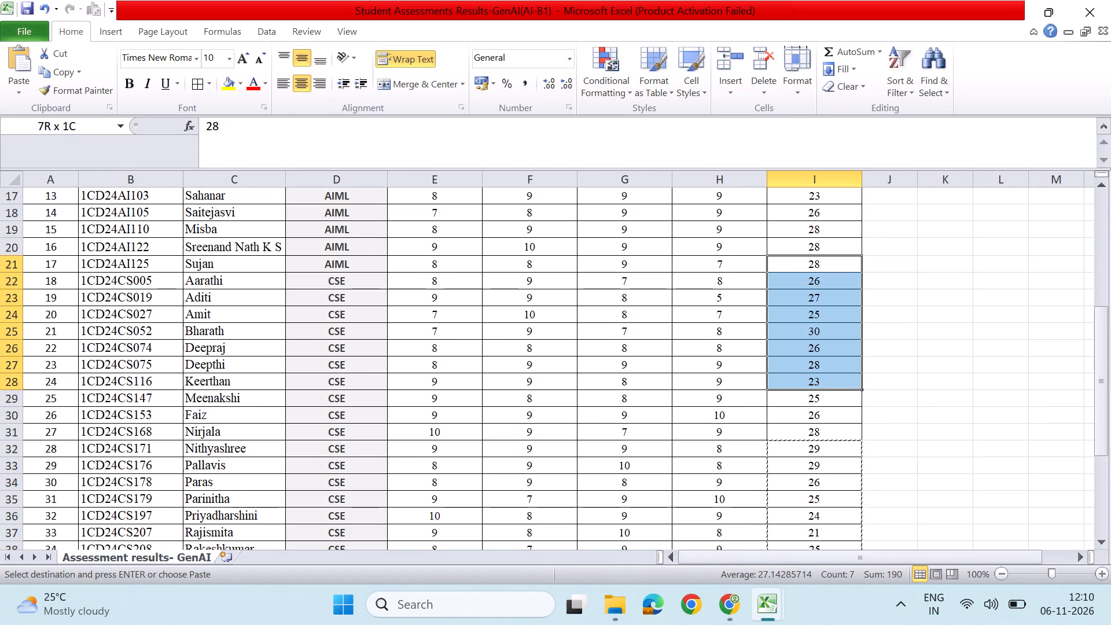
left_click_drag(821, 385, 825, 427)
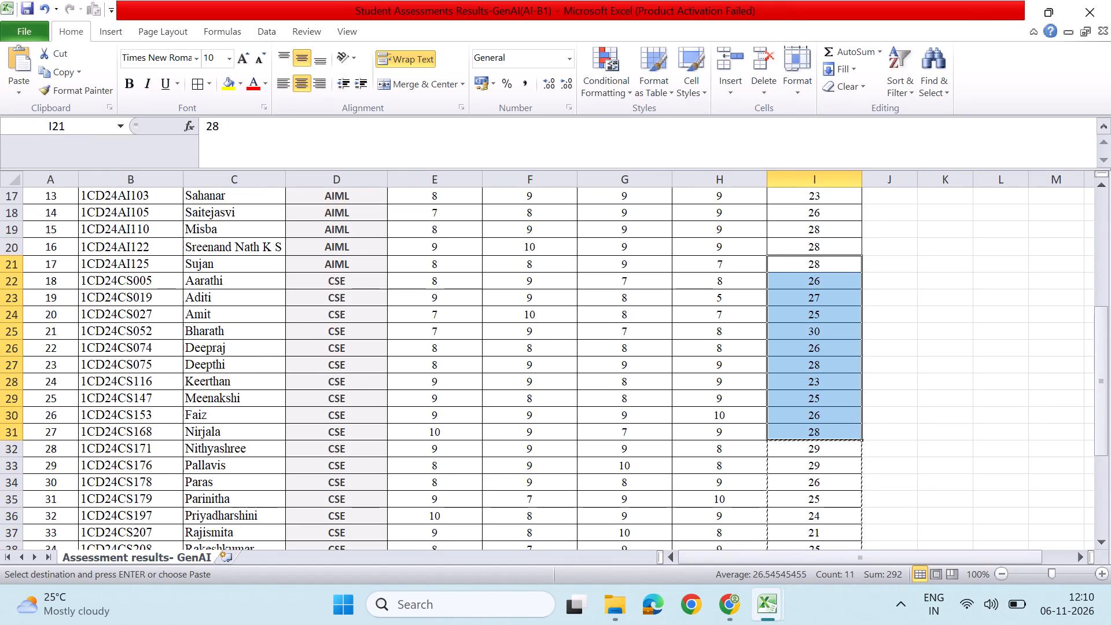
key("ctrl+c")
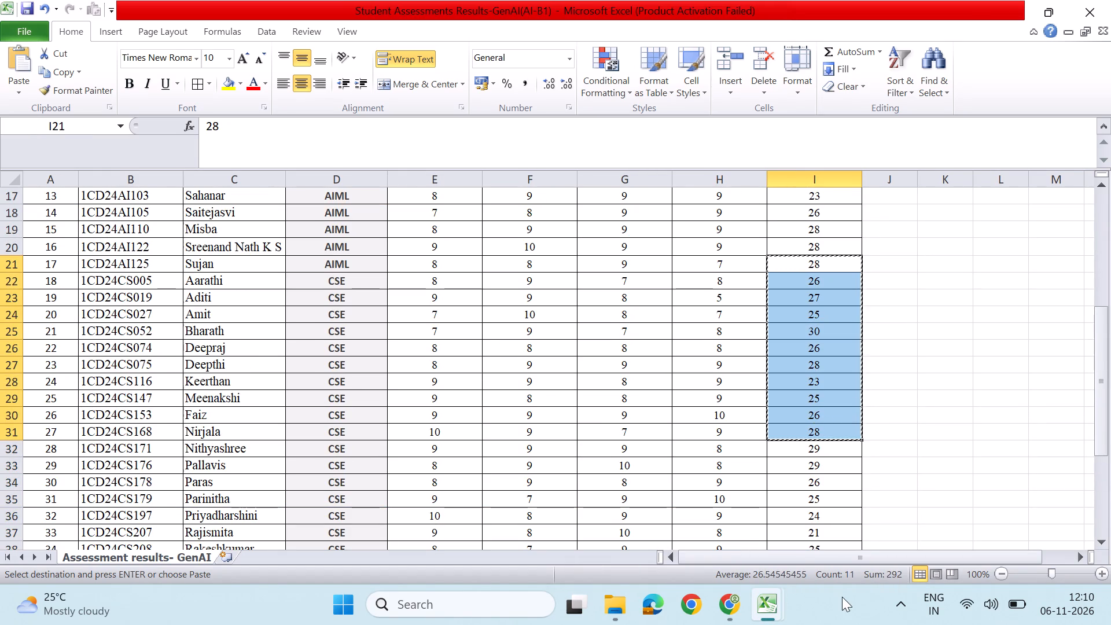
left_click(833, 543)
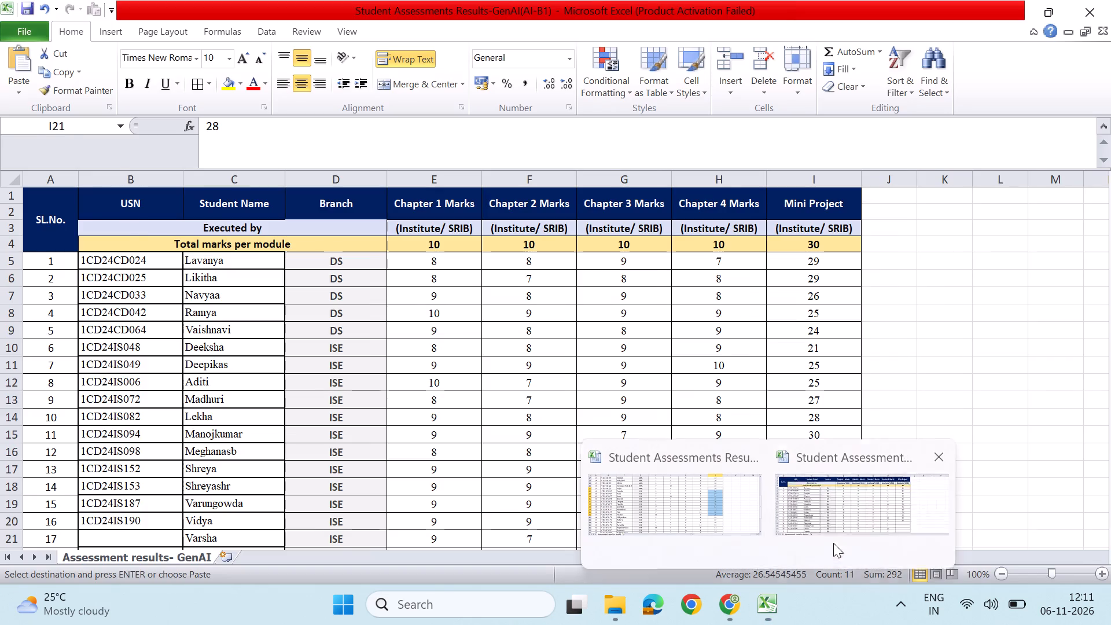
left_click(815, 492)
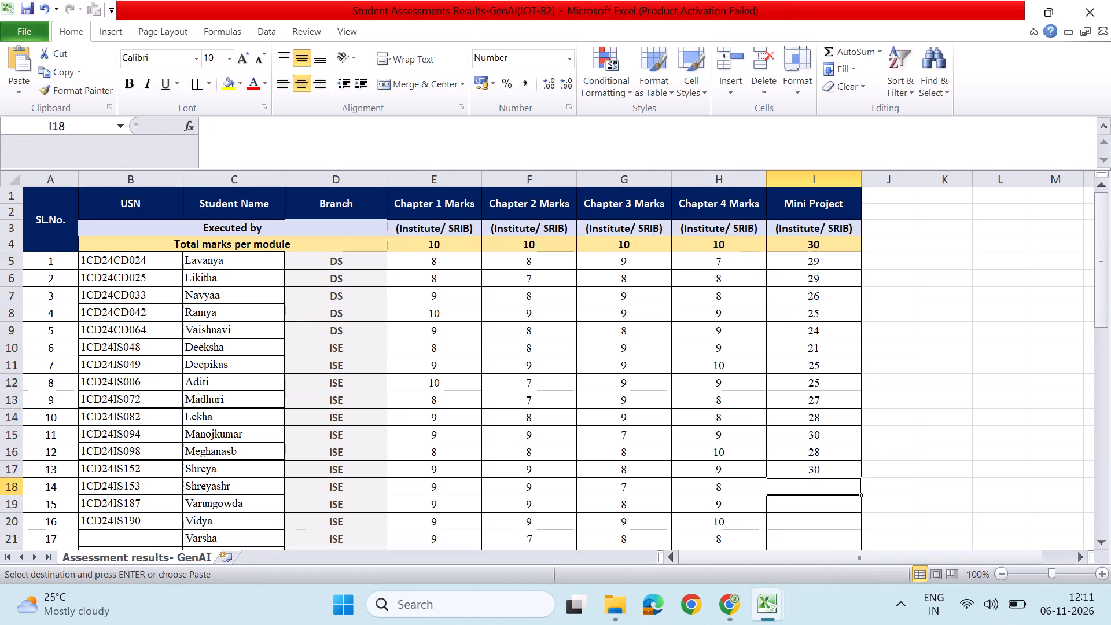
key("ctrl+v")
Copy Mini Project marks I9:I20 from the AI-B1 workbook into the IOT-B2 Mini Project column starting at I29.
scroll(815, 492, "down", 4)
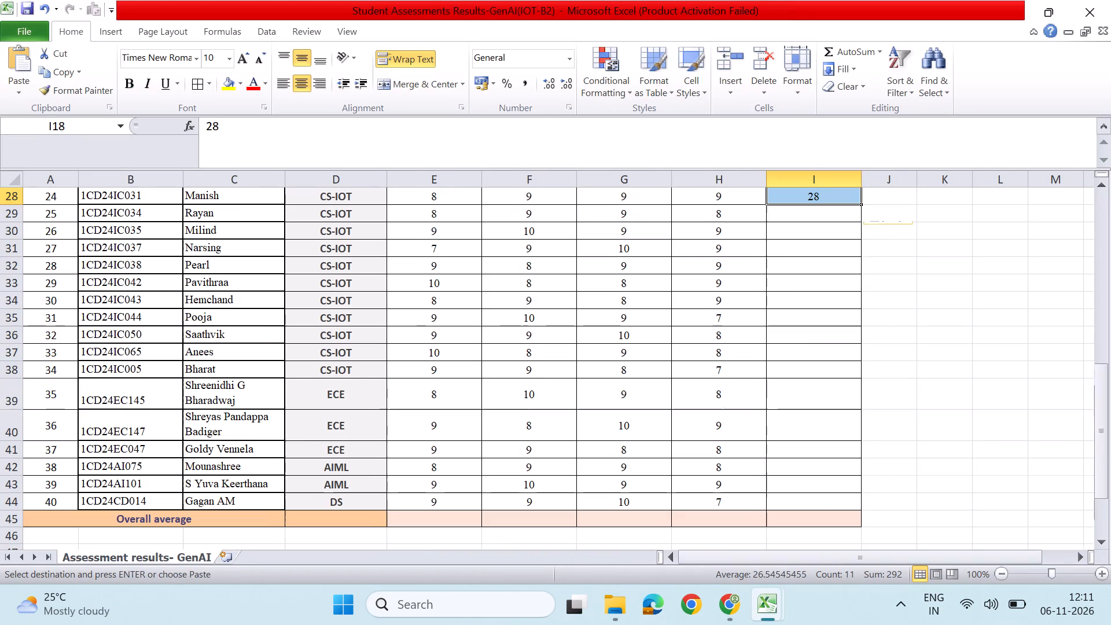
scroll(815, 492, "down", 1)
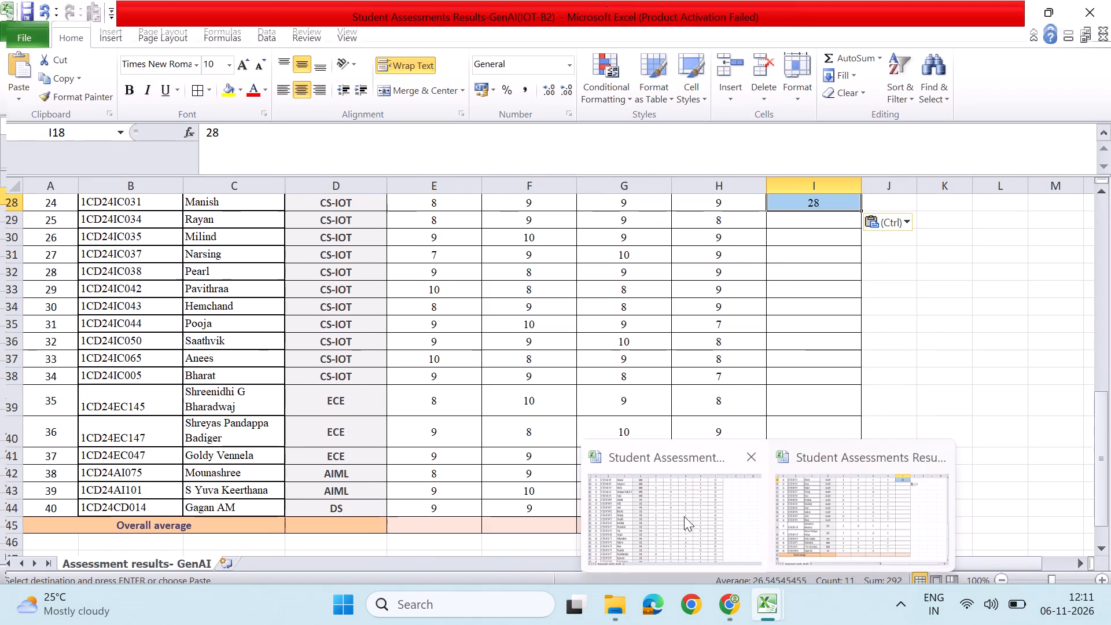
left_click(684, 516)
scroll(786, 374, "up", 1)
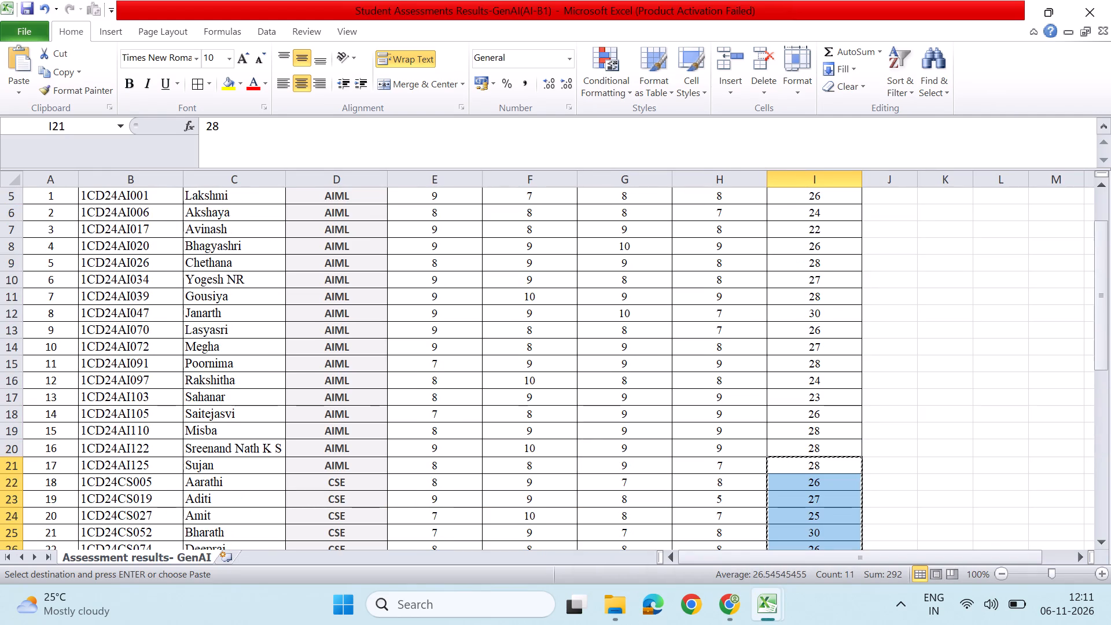
left_click_drag(809, 259, 823, 402)
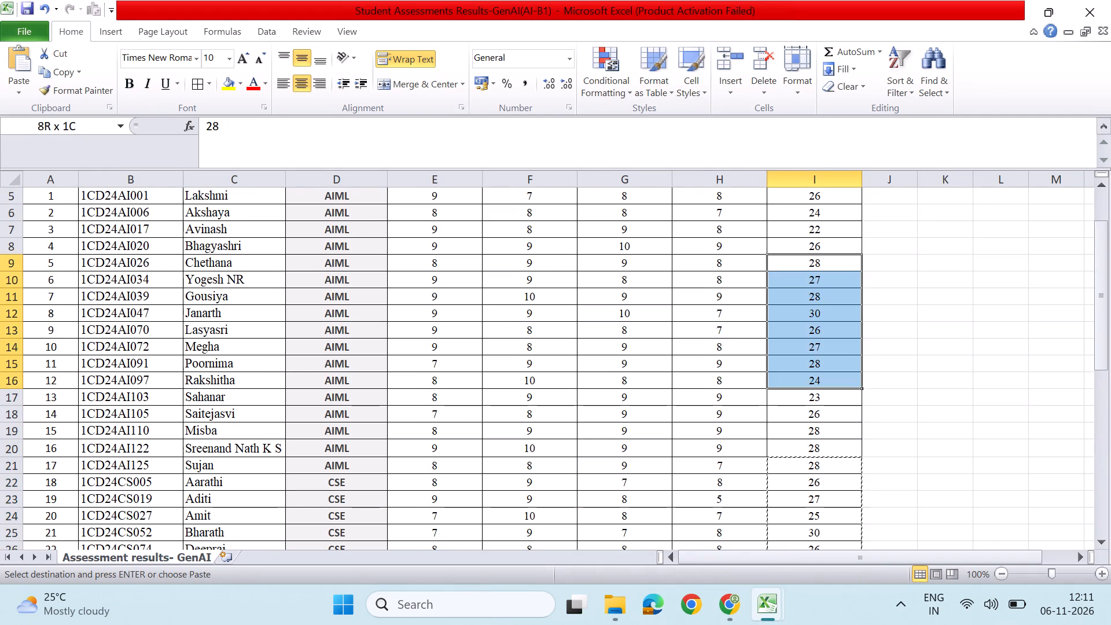
left_click_drag(823, 402, 826, 462)
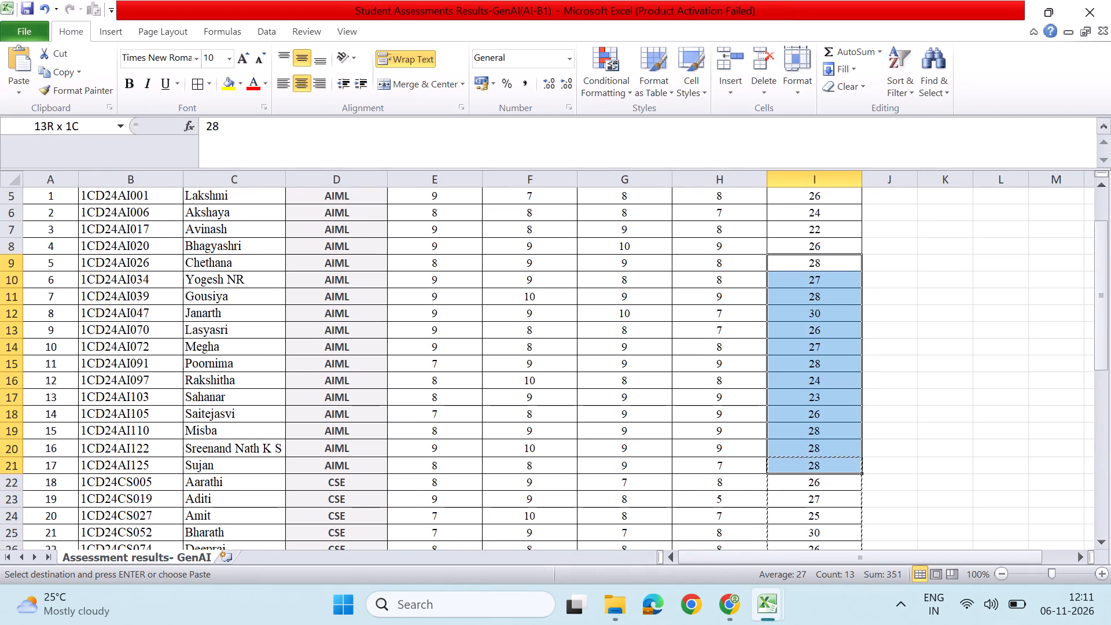
left_click_drag(826, 462, 832, 451)
key("ctrl+c")
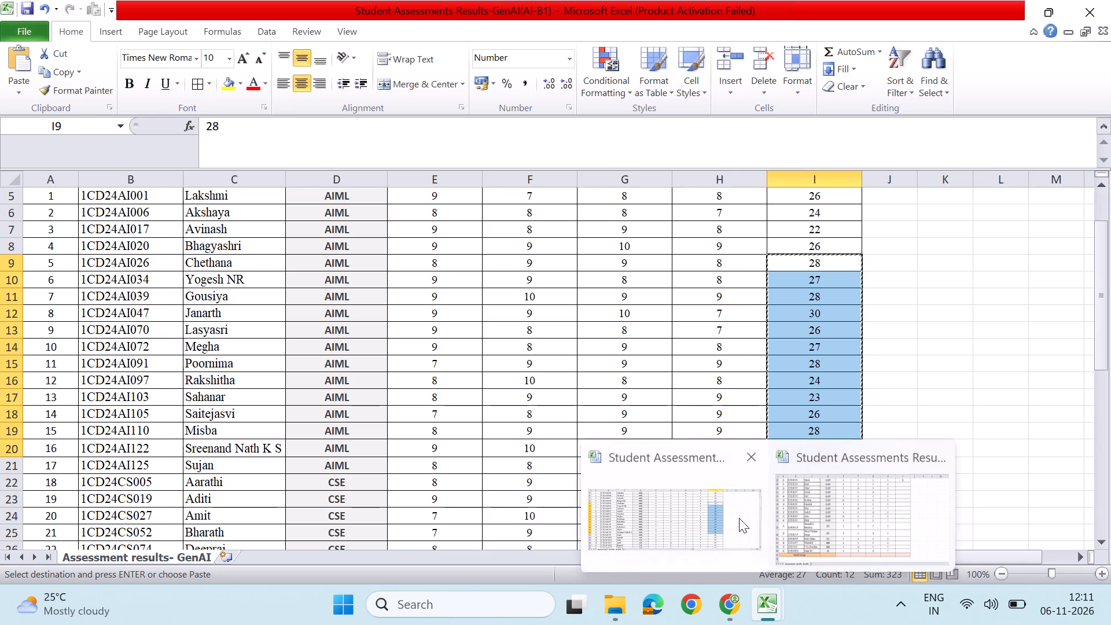
left_click(816, 494)
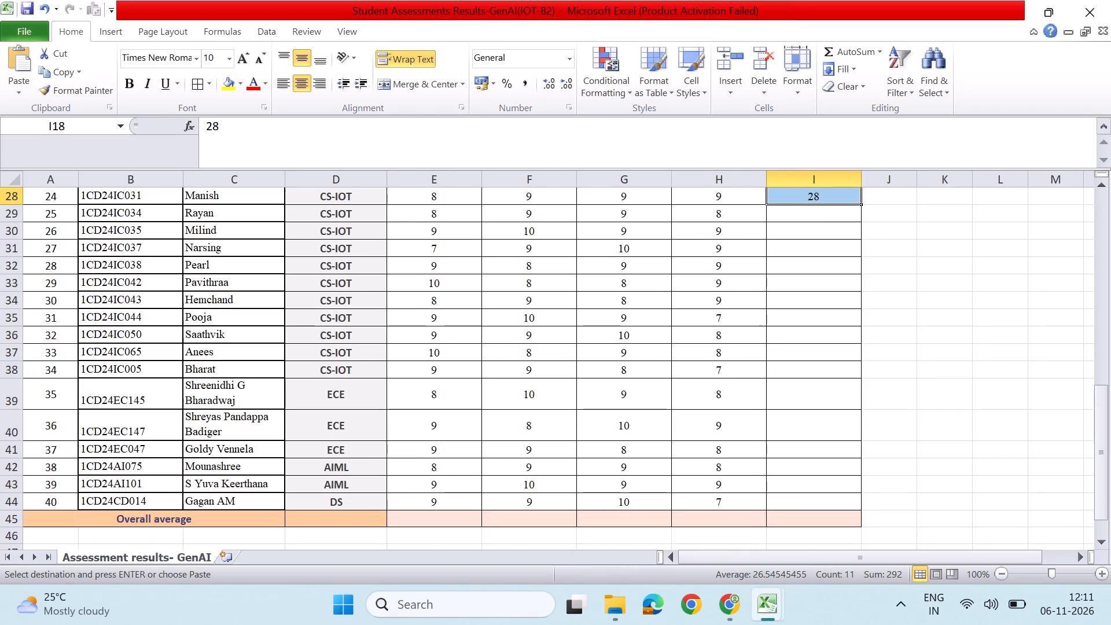
left_click(800, 214)
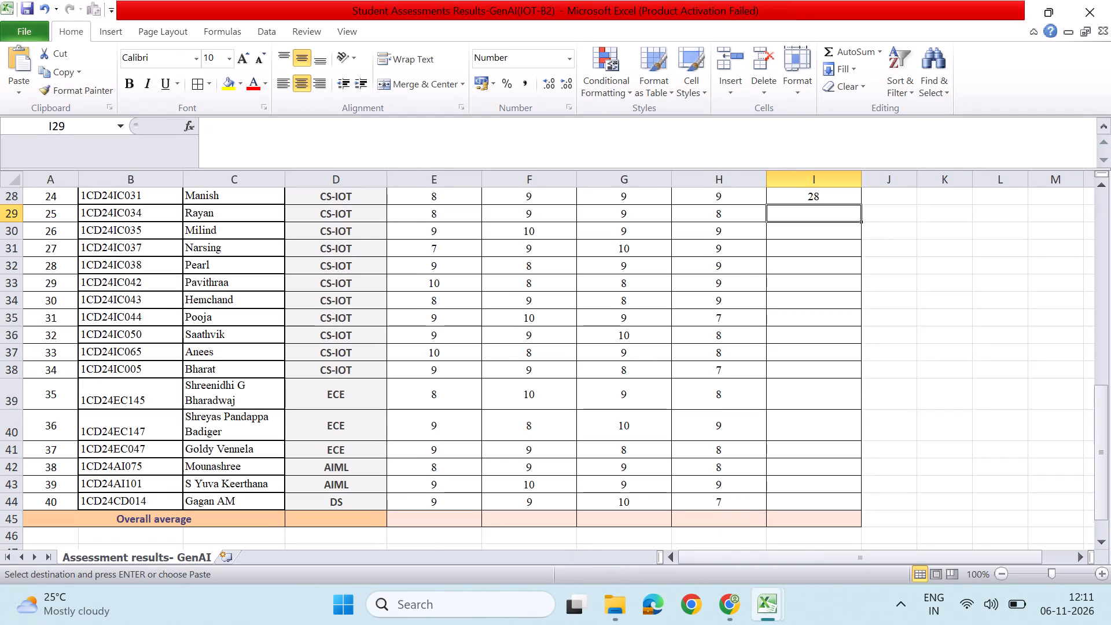
key("ctrl+v")
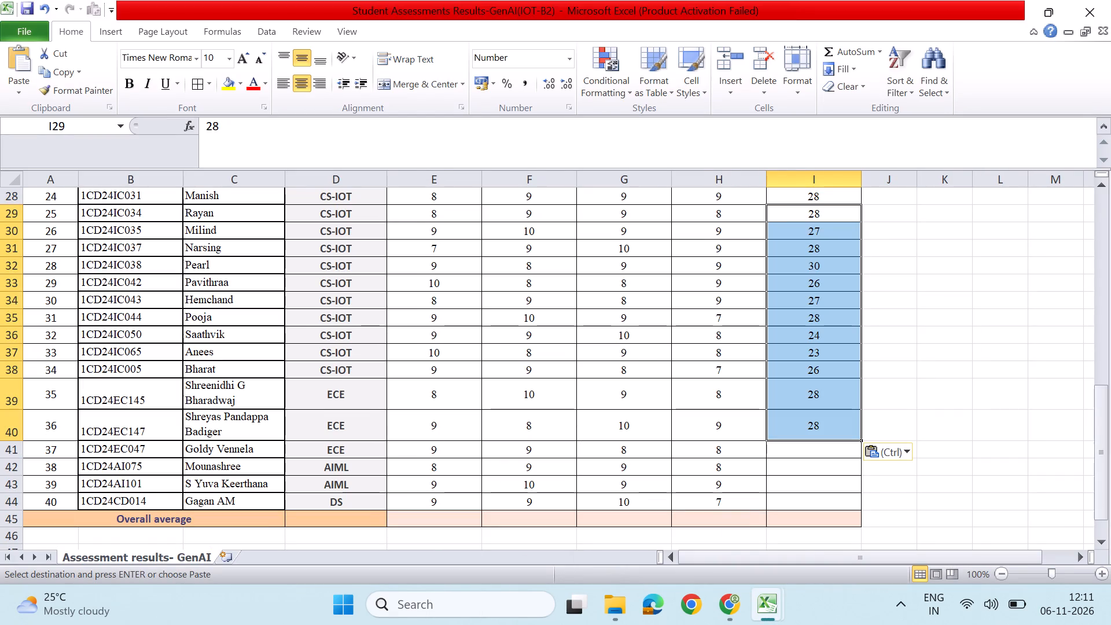
Enter Mini Project marks 24, 25, 26 and 28 for the last four IOT-B2 students in cells I41 to I44.
left_click(811, 451)
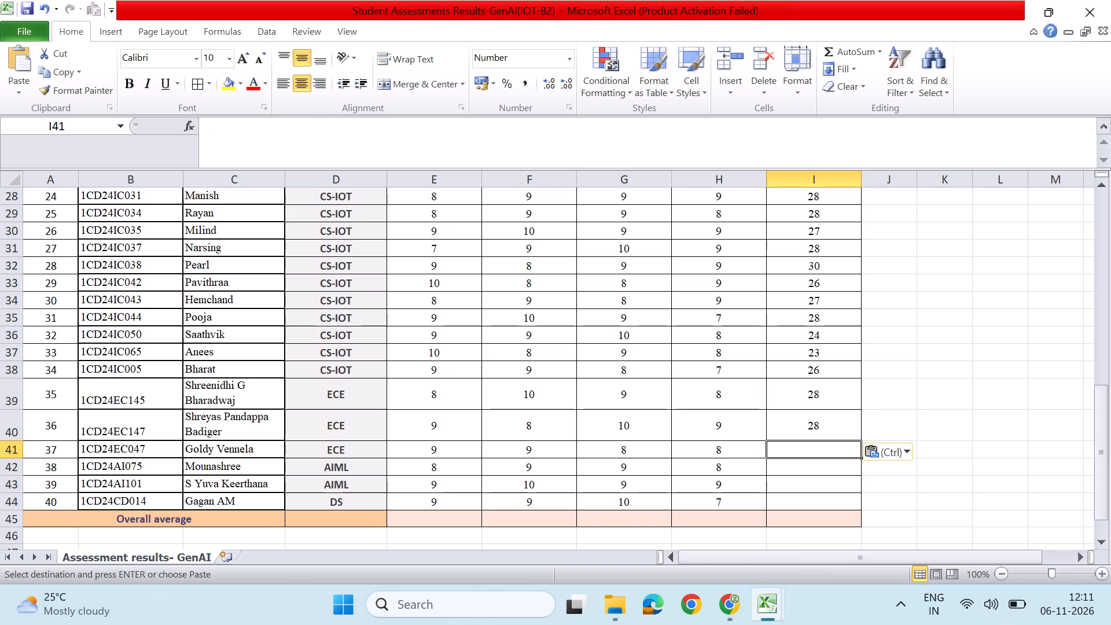
type("24")
key("Return")
key("Return")
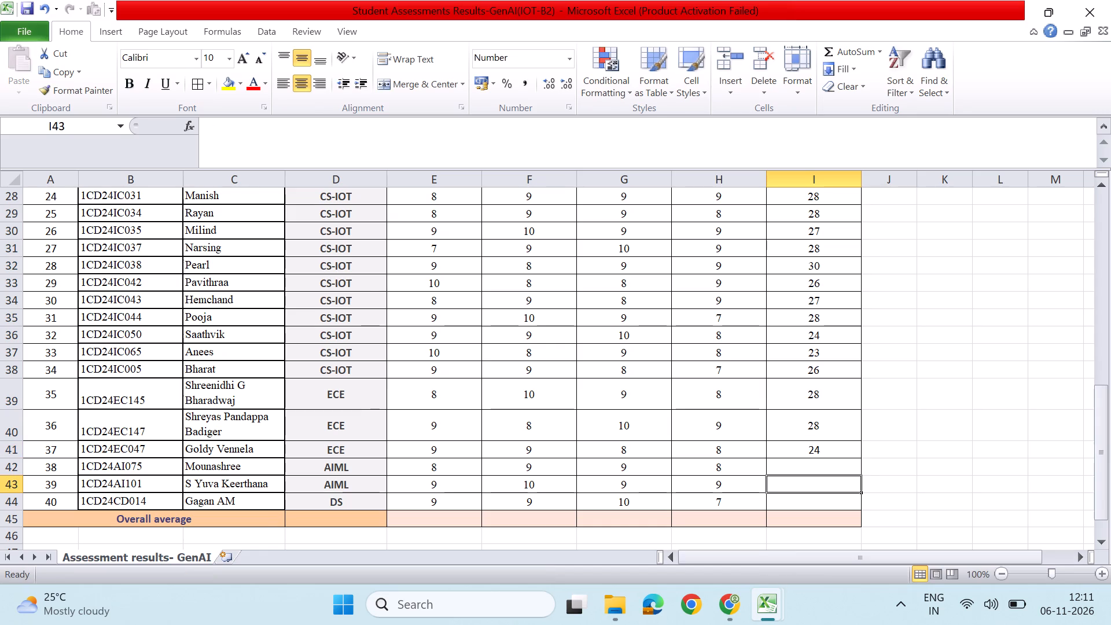
key("Up")
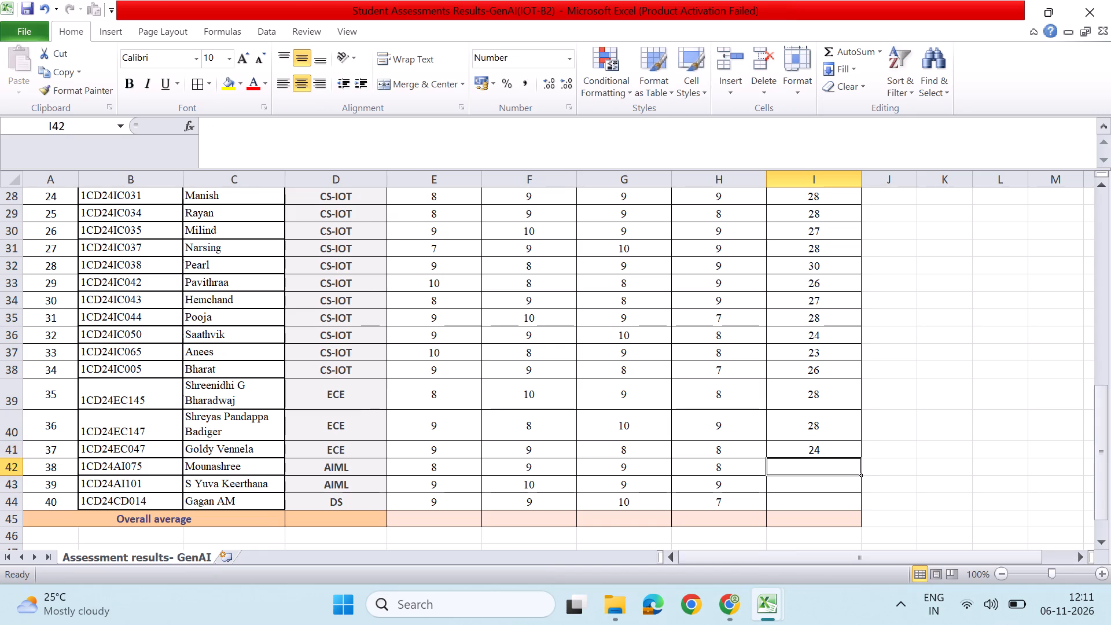
key("3")
key("BackSpace")
type("25")
key("Return")
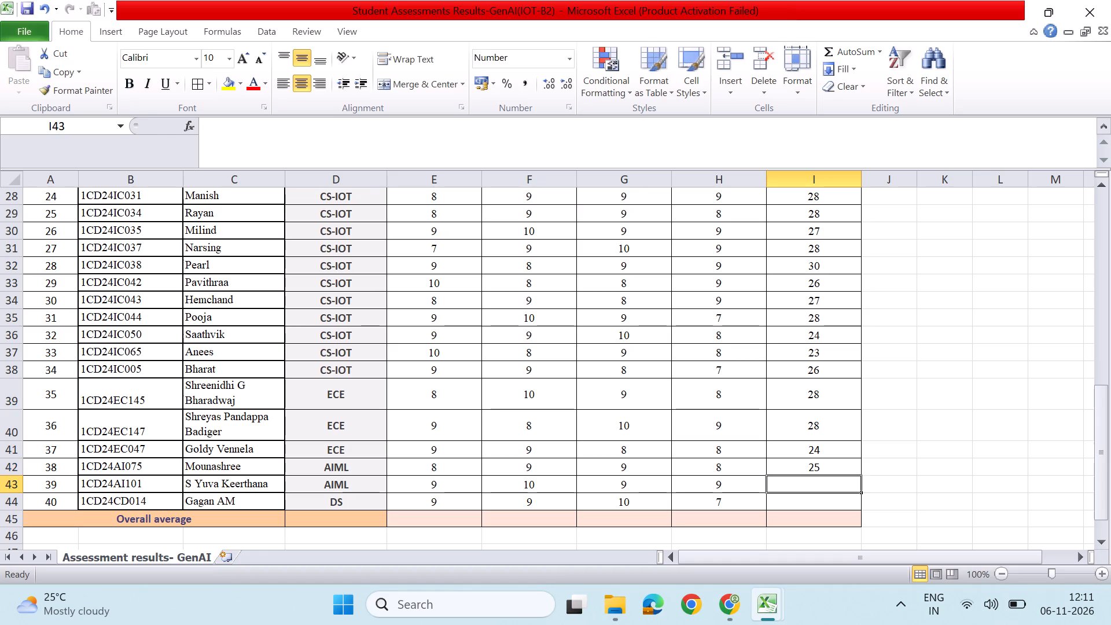
key("2")
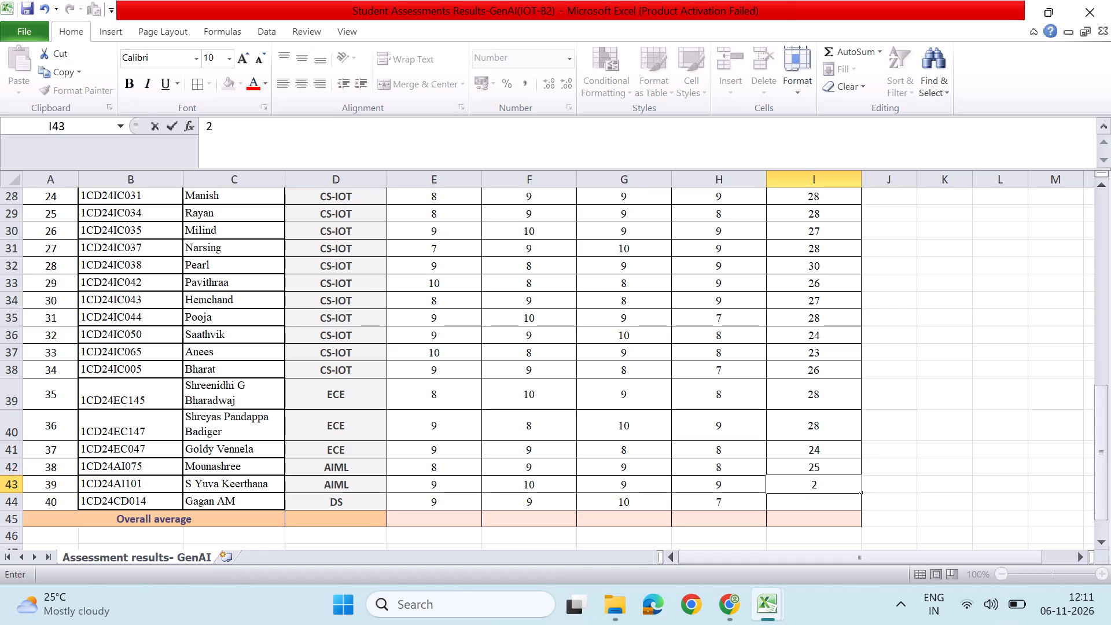
key("6")
key("Return")
type("28")
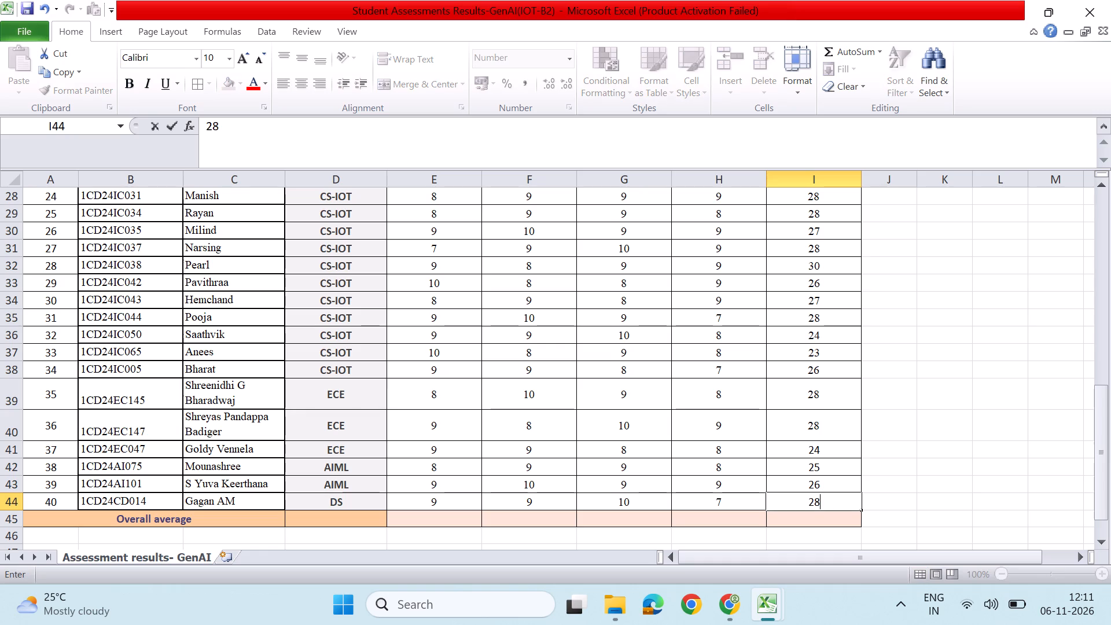
key("Return")
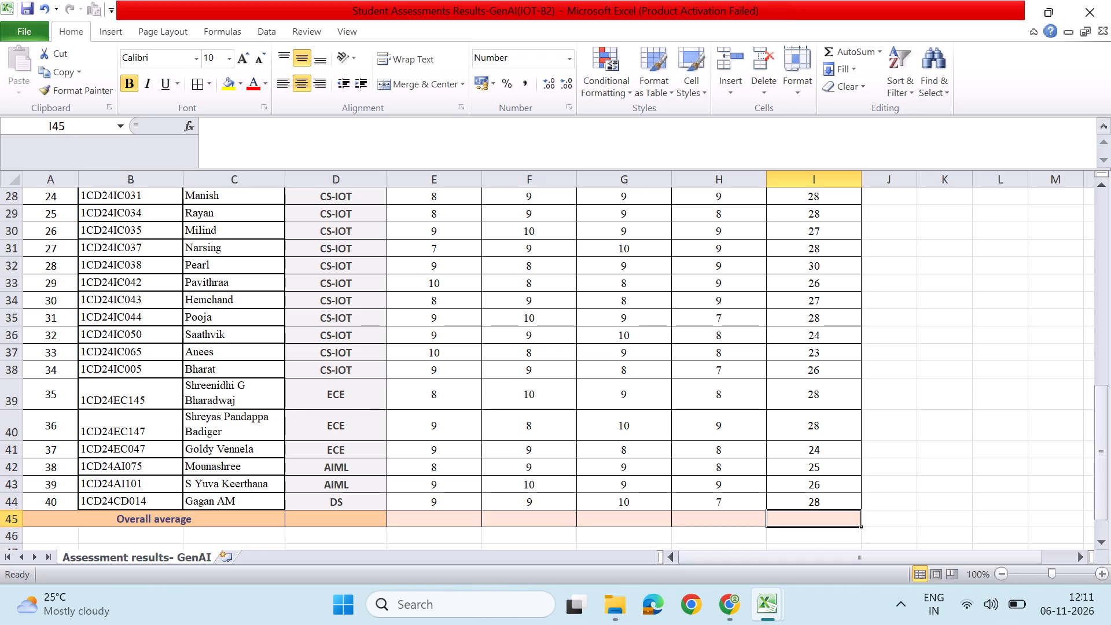
Save the IOT-B2 student assessment results workbook with the completed Mini Project marks and close it.
key("ctrl+s")
scroll(702, 353, "up", 2)
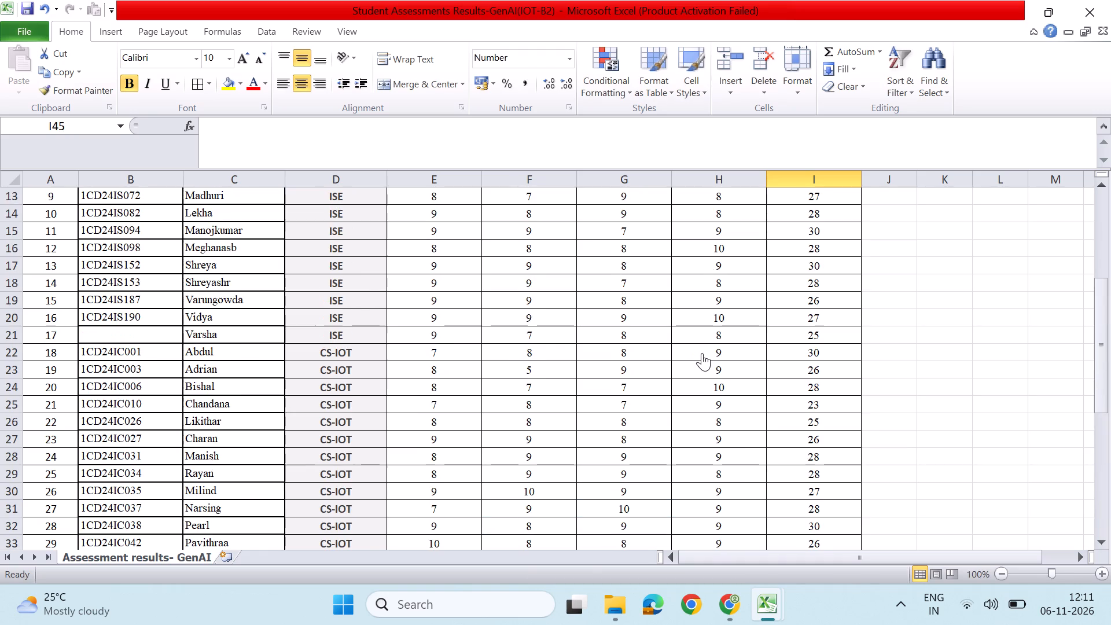
scroll(702, 353, "up", 2)
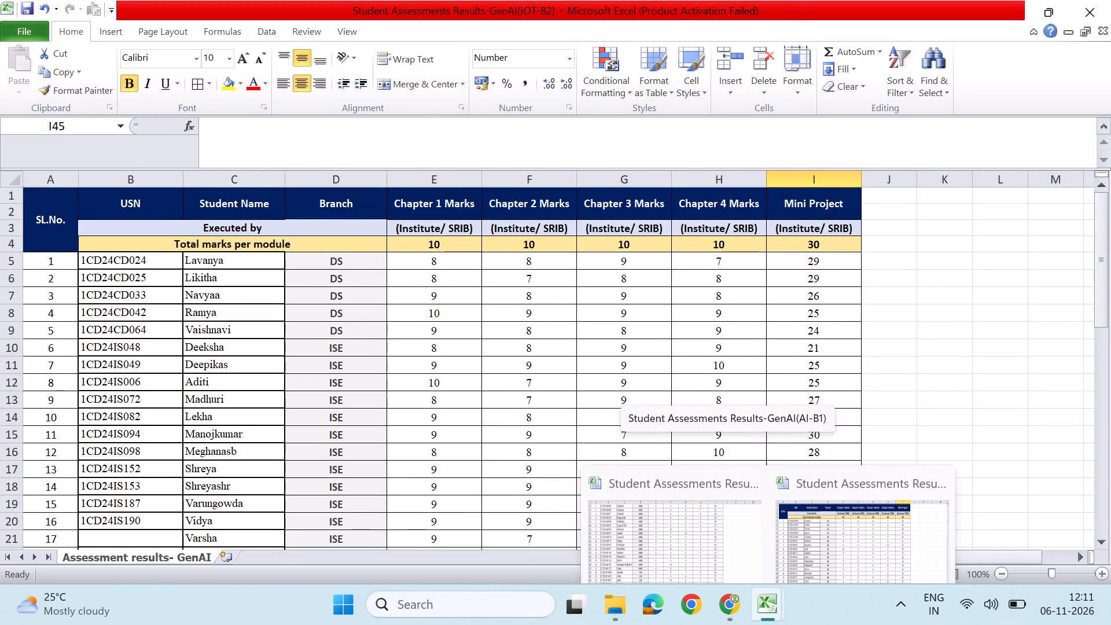
key("ctrl+s")
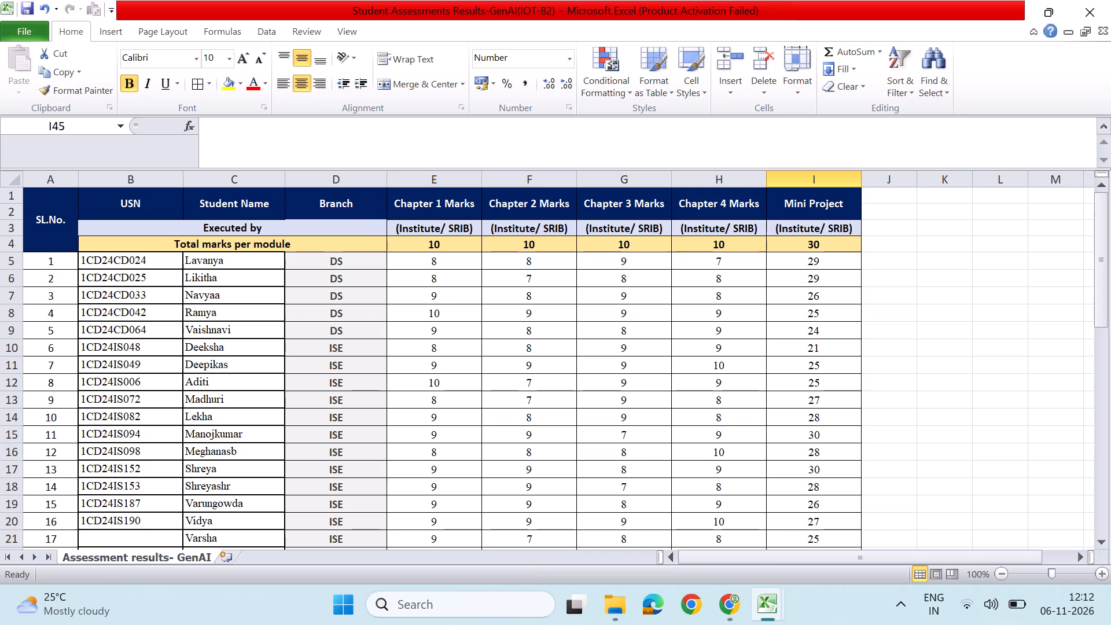
left_click(1110, 0)
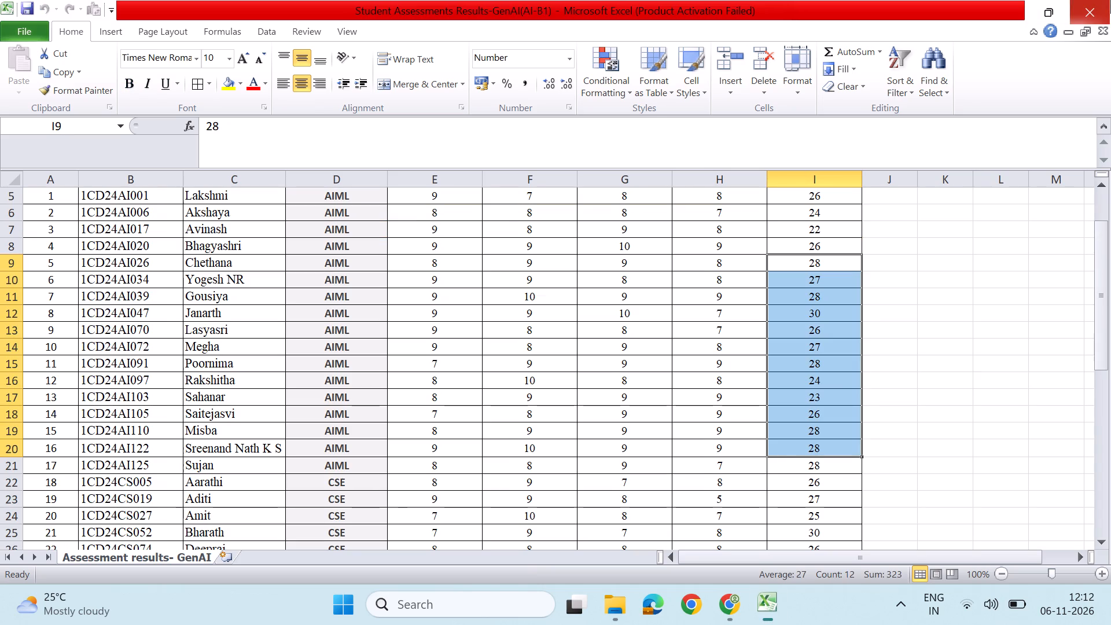
Open the Student Satisfaction Survey(IOT-B2) workbook from the IOT-B2 folder and look over its filled and empty rows.
left_click(525, 334)
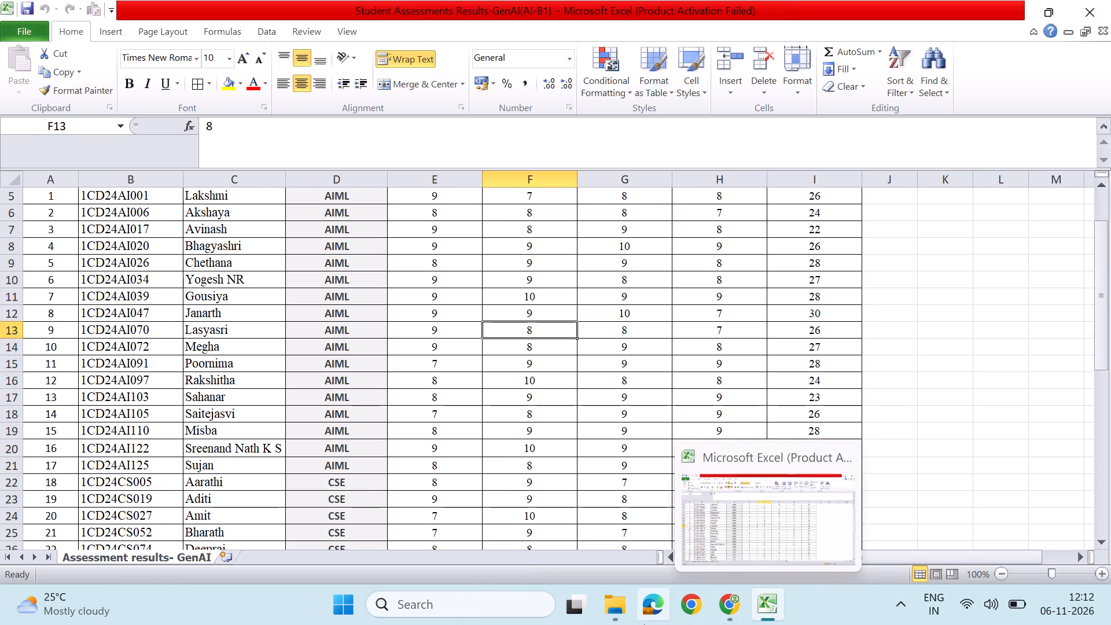
left_click(615, 568)
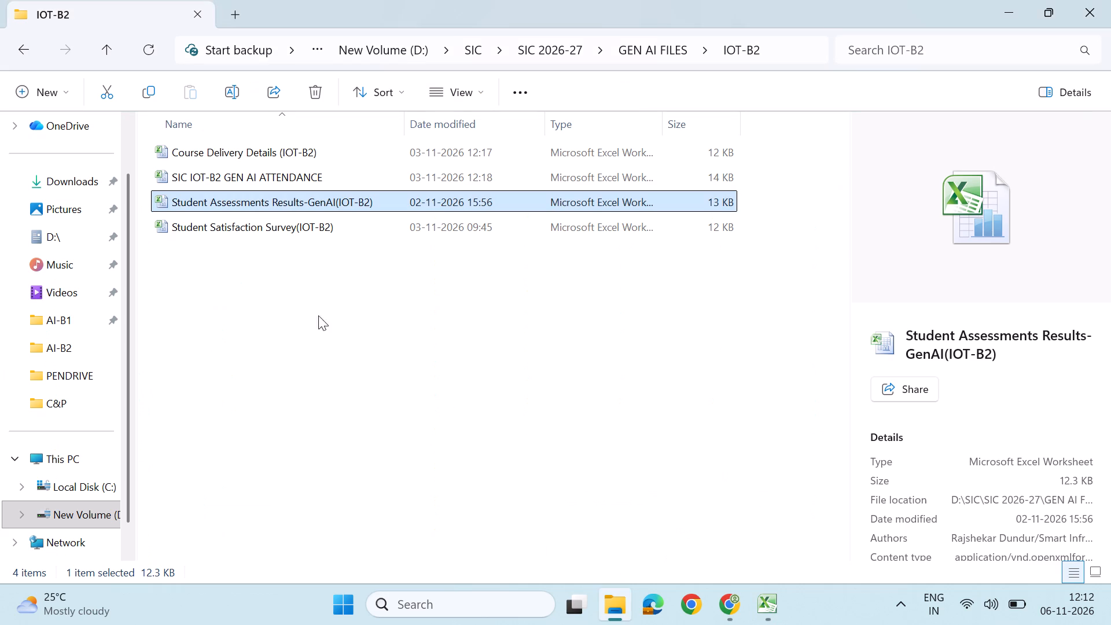
double_click(290, 223)
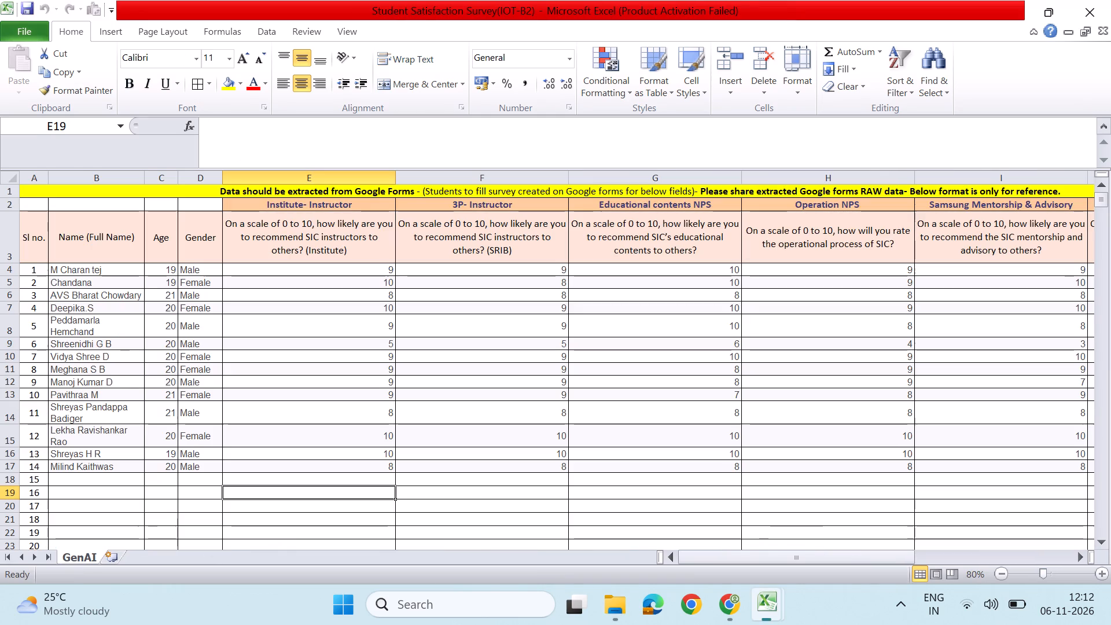
scroll(276, 366, "down", 1)
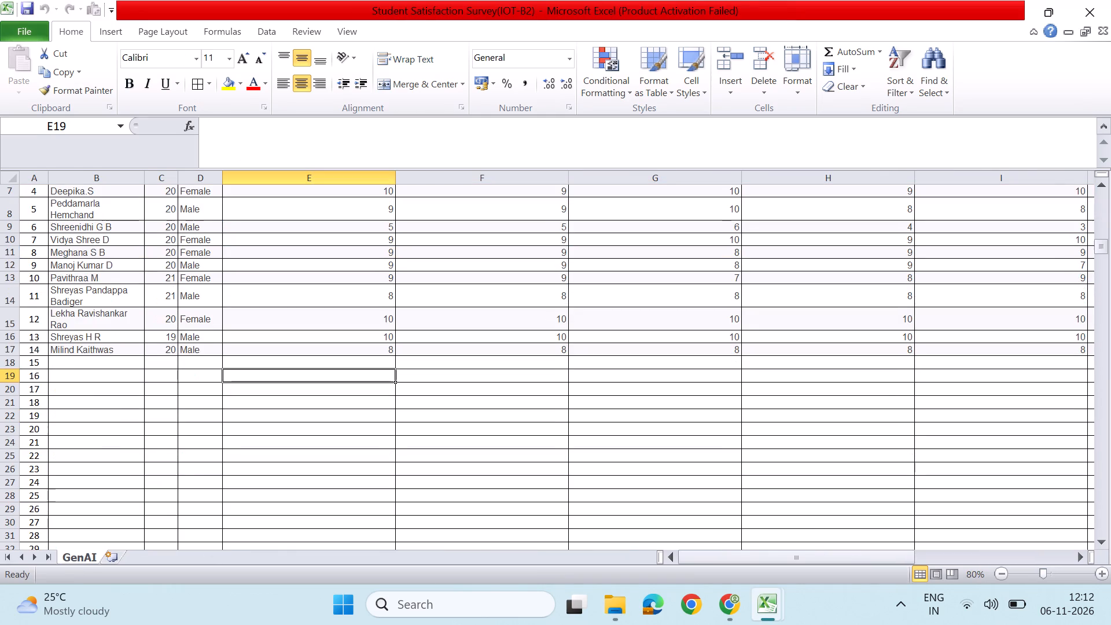
scroll(276, 366, "up", 2)
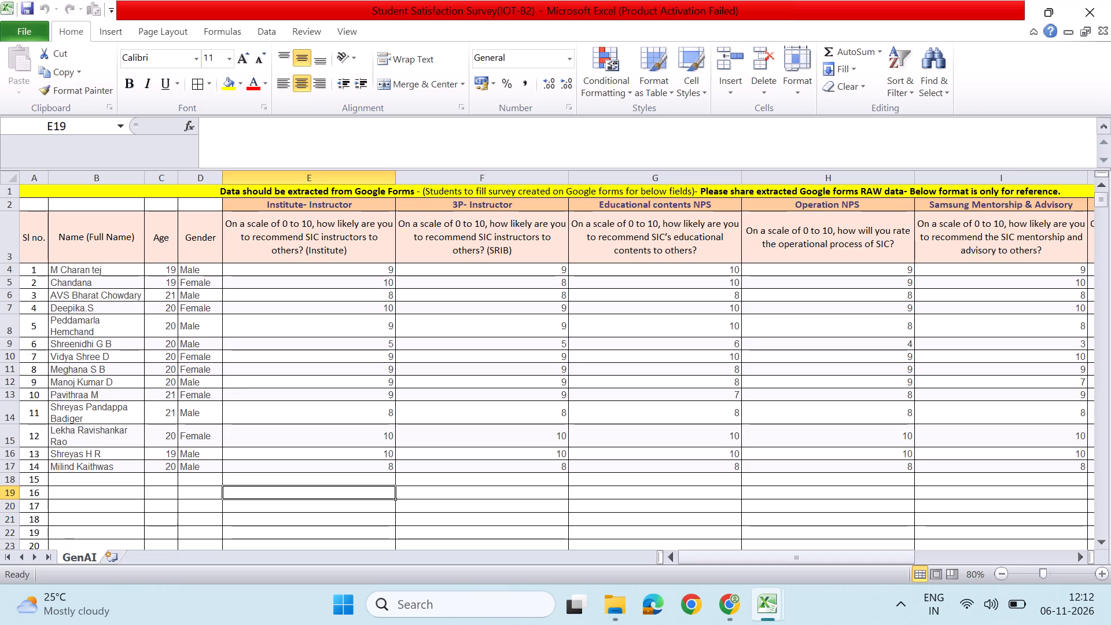
Copy the survey ratings in E4:J17 into the empty rating rows starting at E18.
left_click_drag(247, 274, 428, 458)
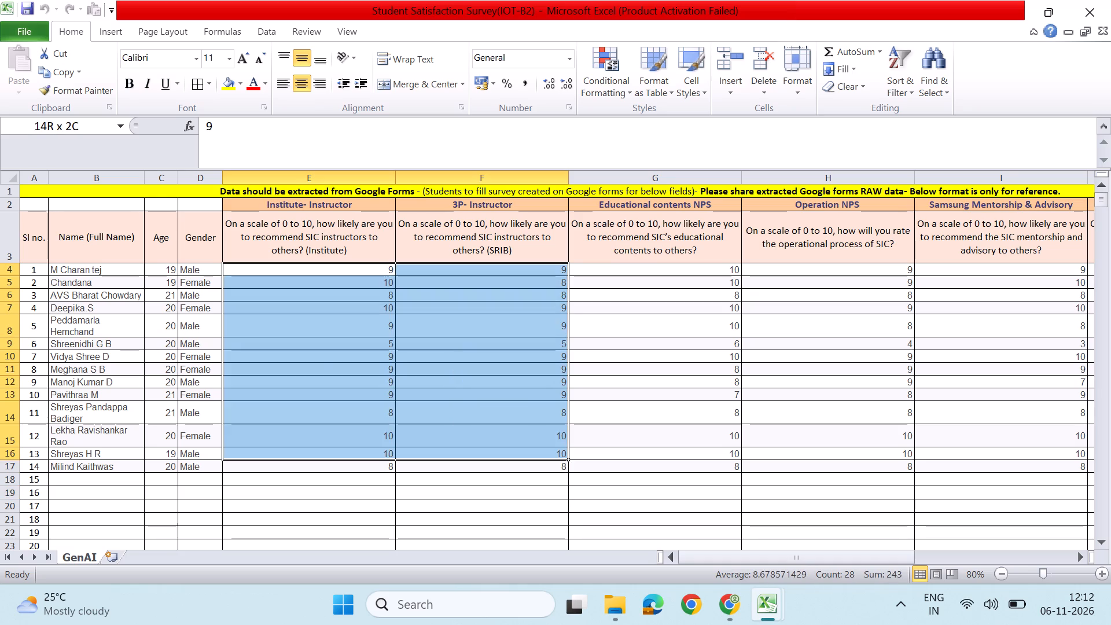
left_click_drag(428, 458, 747, 462)
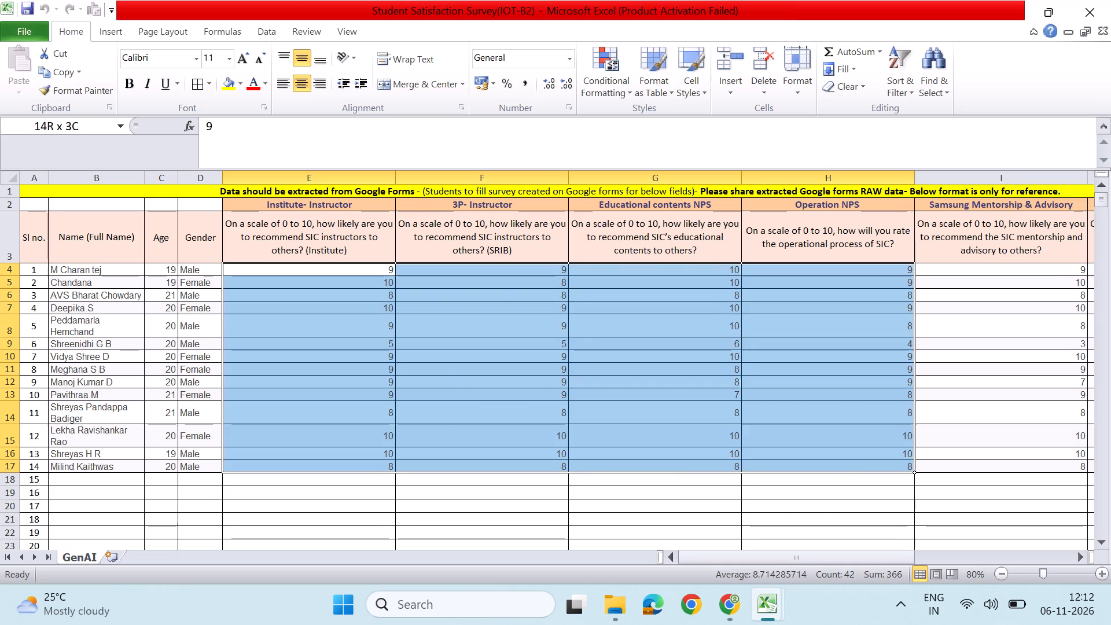
left_click_drag(747, 462, 1010, 462)
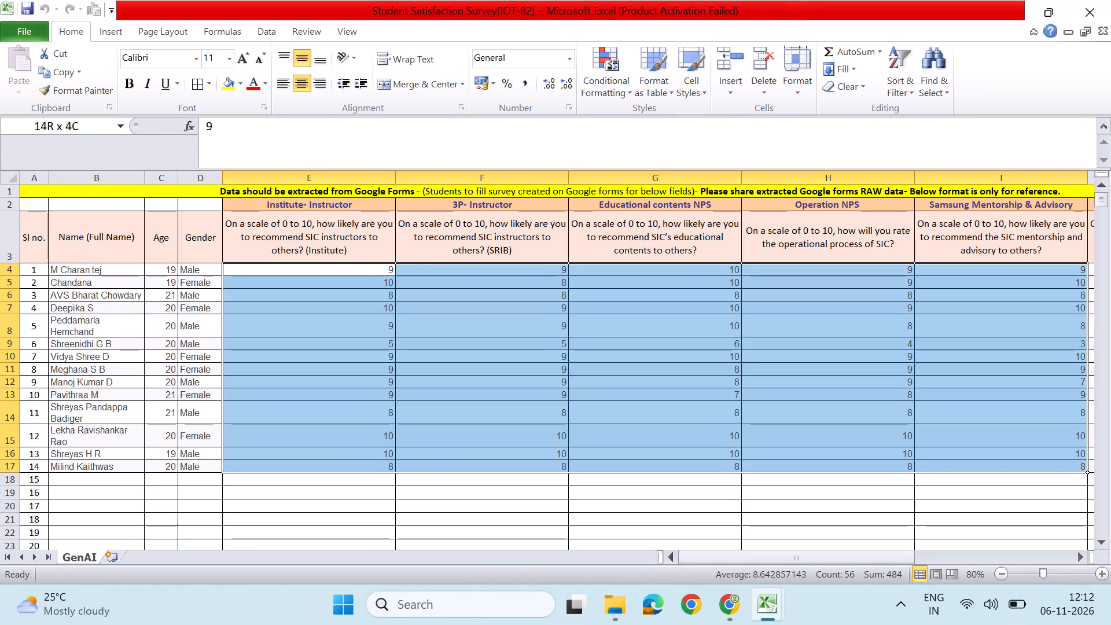
left_click_drag(1010, 462, 892, 466)
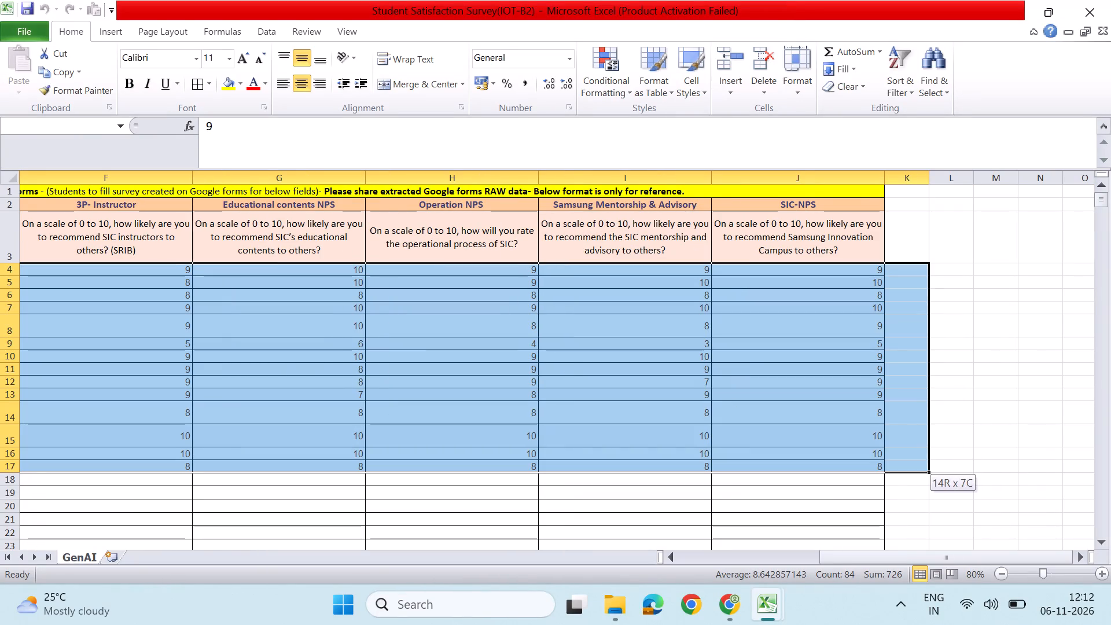
left_click_drag(892, 466, 874, 466)
key("ctrl+c")
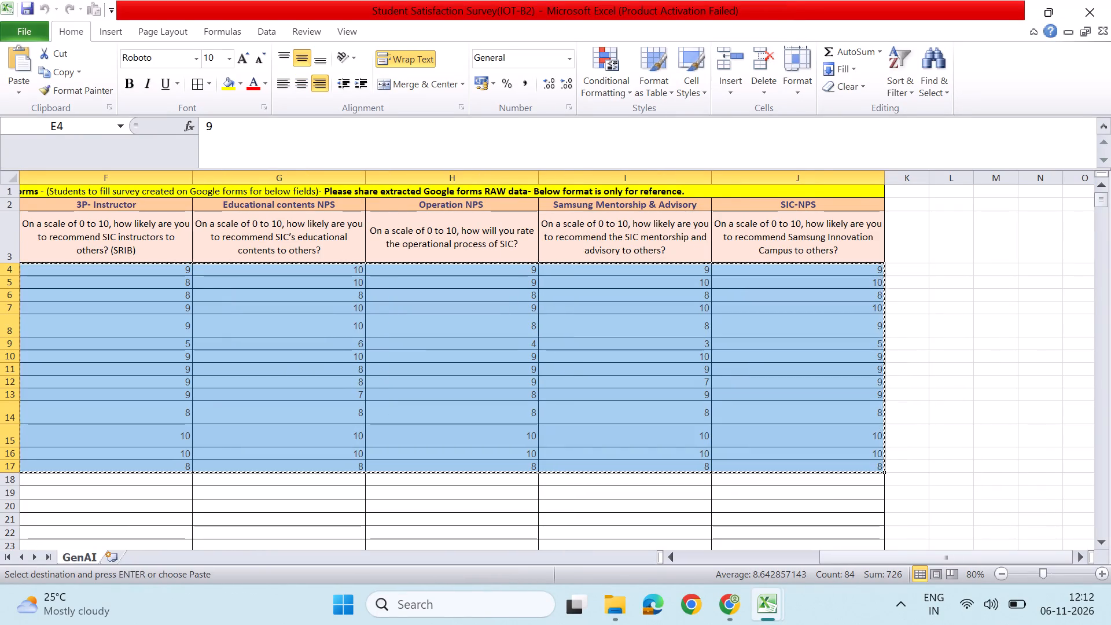
scroll(874, 466, "right", 4)
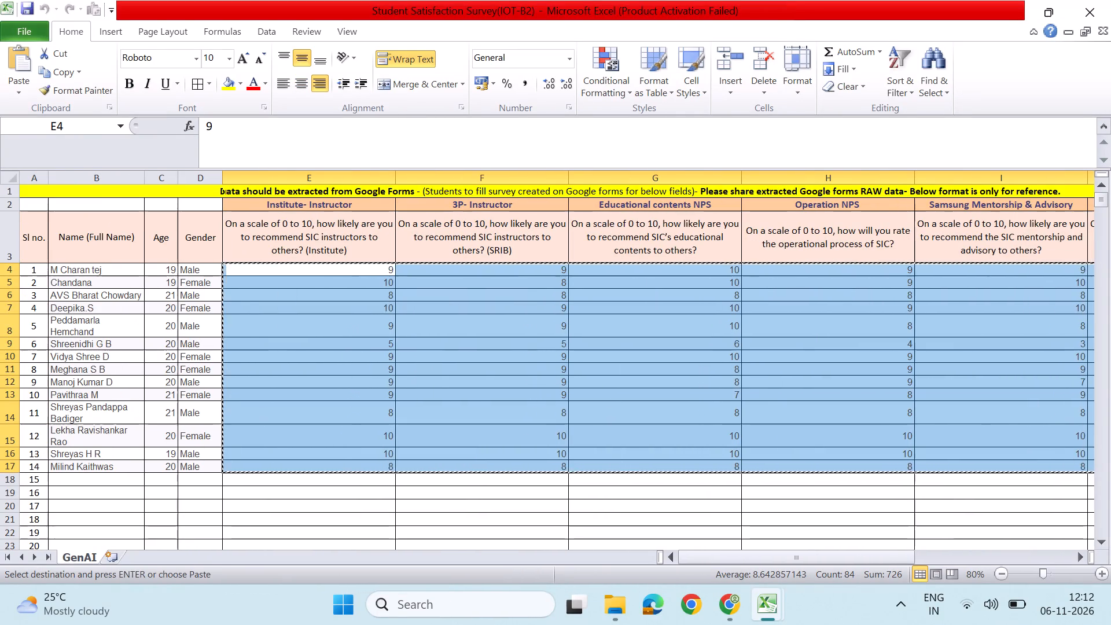
left_click(381, 480)
key("ctrl+v")
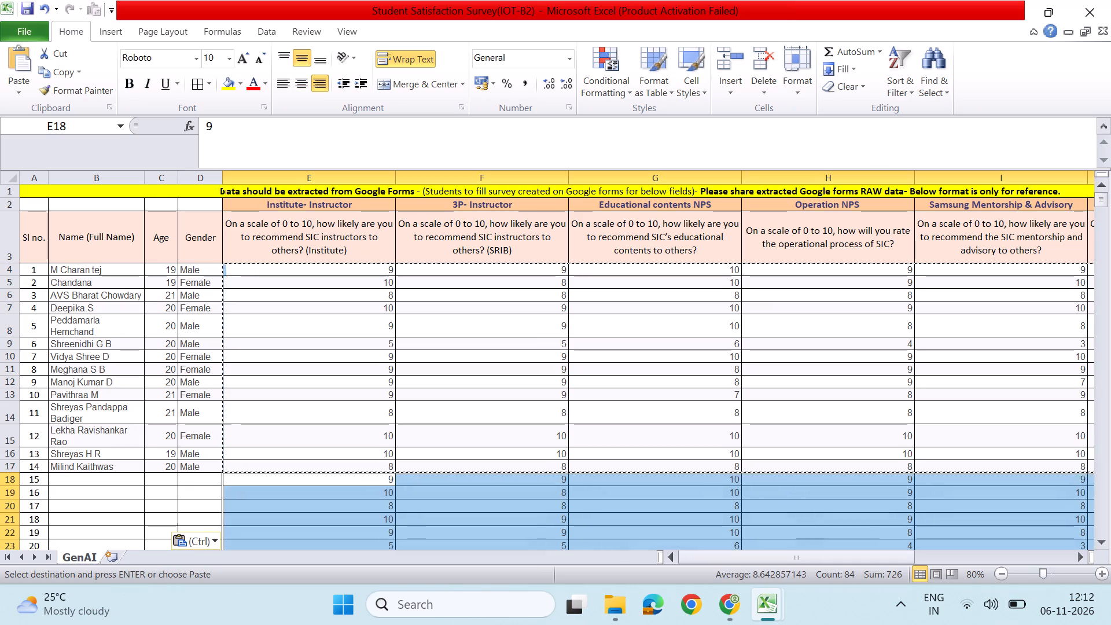
Copy the survey ratings in E10:J20 into the empty rating rows starting at E32.
left_click_drag(340, 347, 467, 413)
left_click_drag(372, 359, 661, 431)
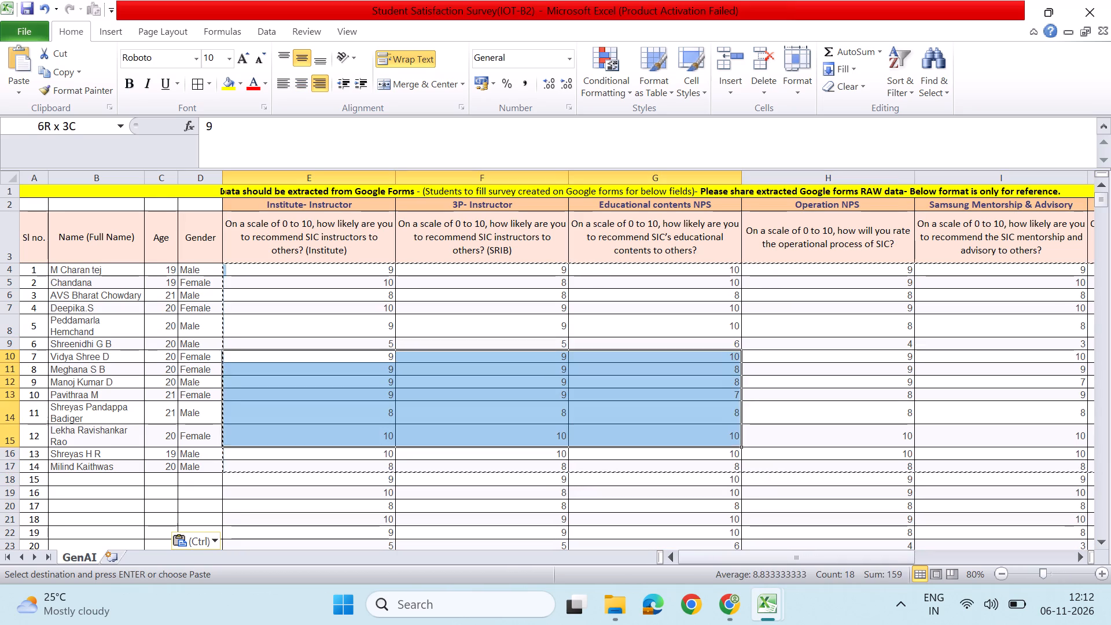
left_click_drag(661, 431, 1014, 463)
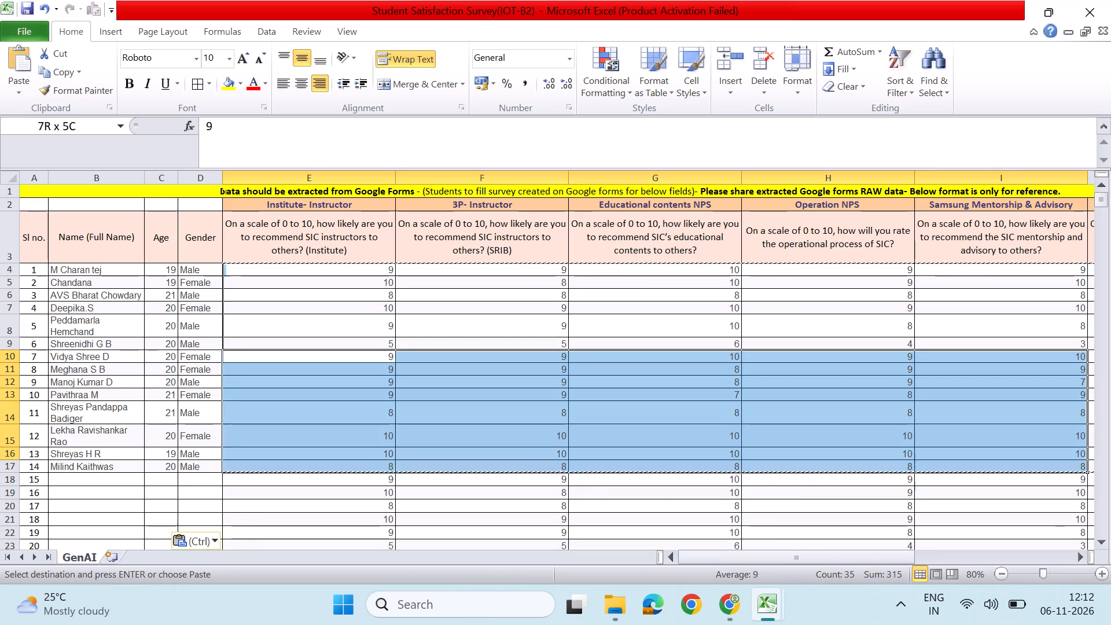
left_click_drag(1014, 463, 913, 521)
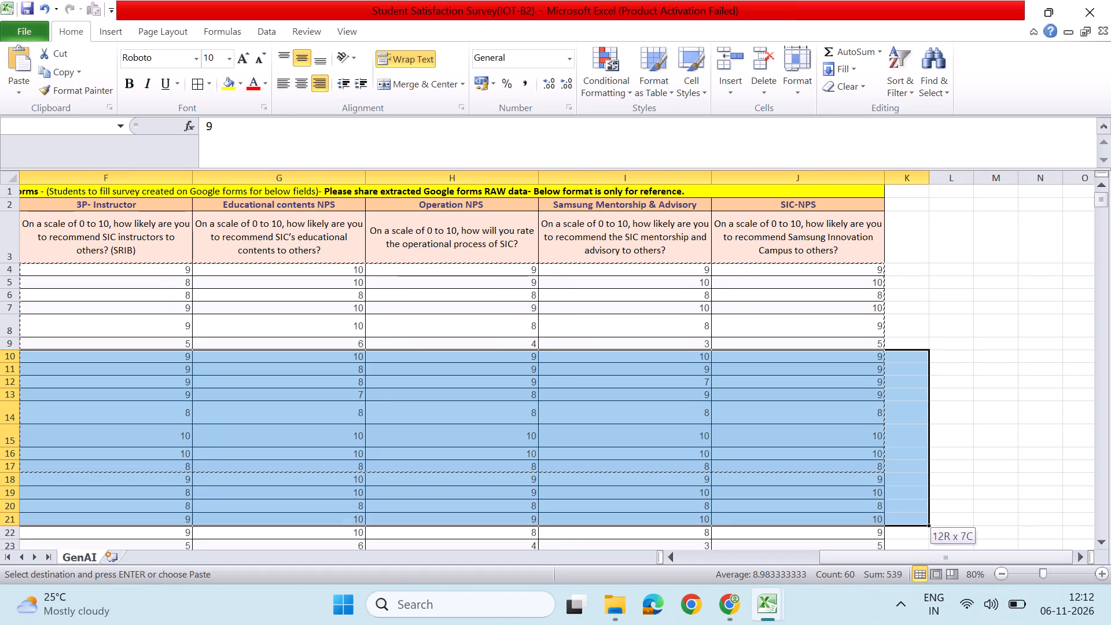
left_click_drag(913, 521, 878, 512)
key("ctrl+c")
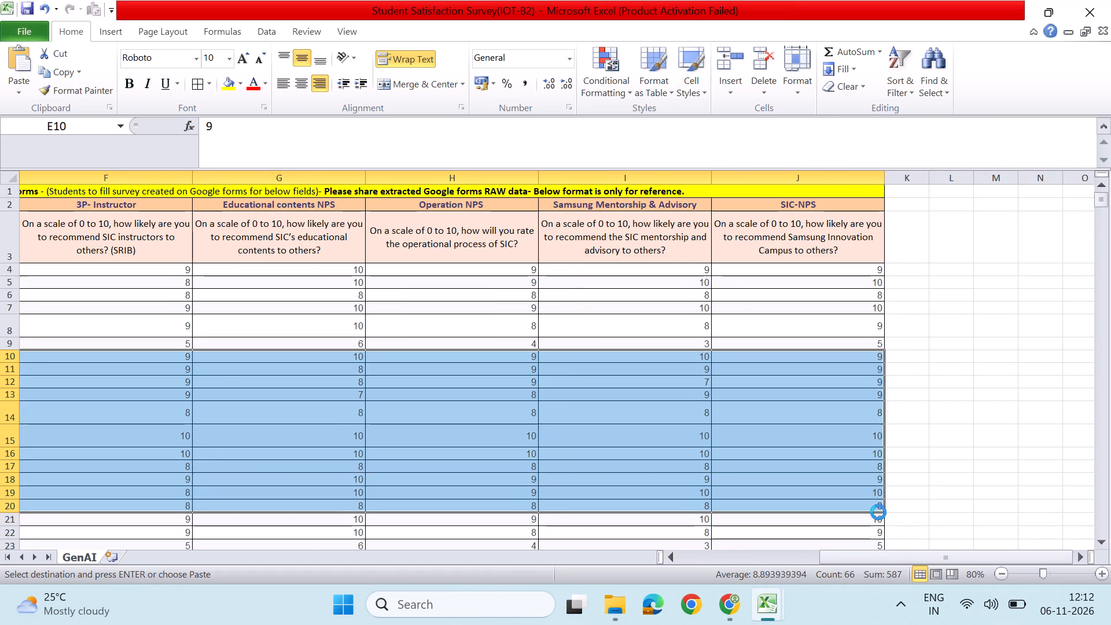
scroll(878, 512, "right", 3)
scroll(606, 422, "down", 2)
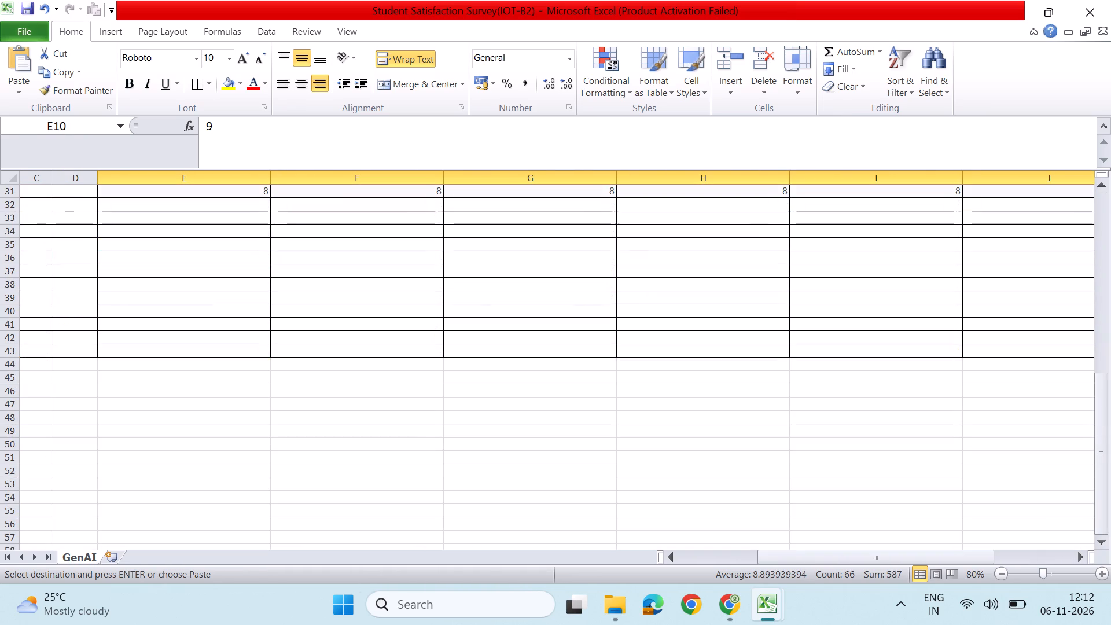
scroll(441, 413, "right", 1)
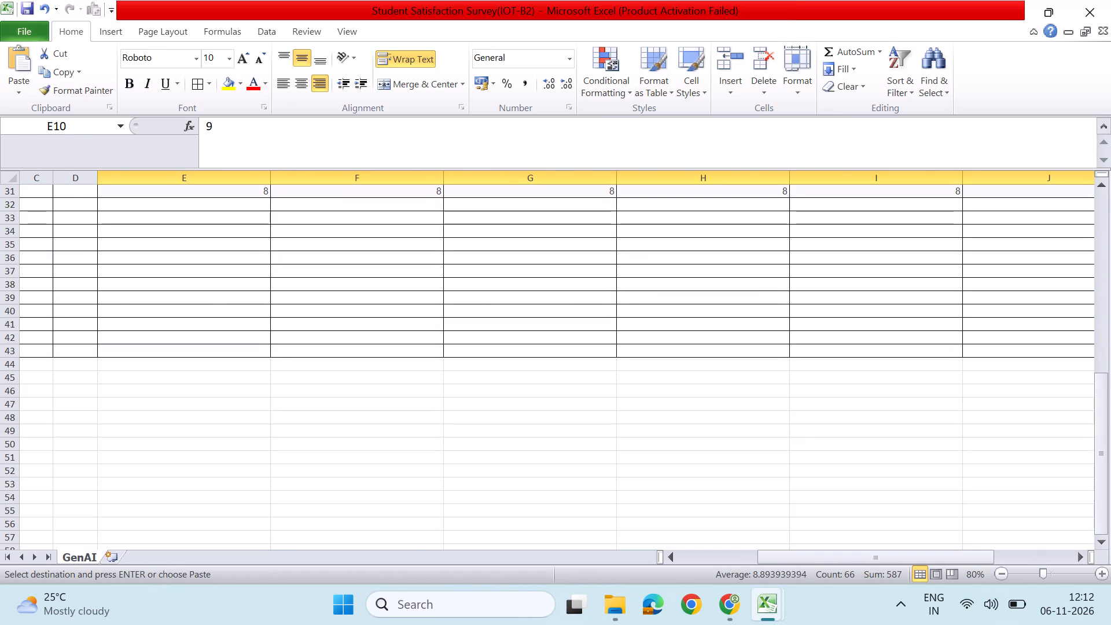
left_click(215, 202)
key("ctrl+v")
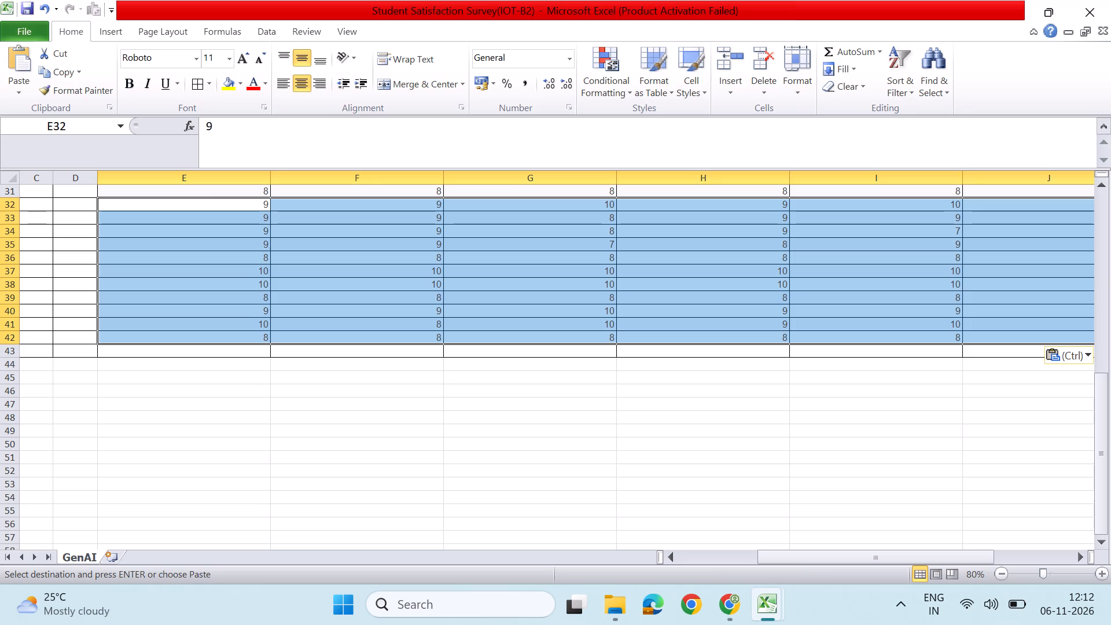
left_click(261, 378)
Copy the ratings in E33:J33 into the last empty survey row, starting at E43.
scroll(244, 344, "up", 1)
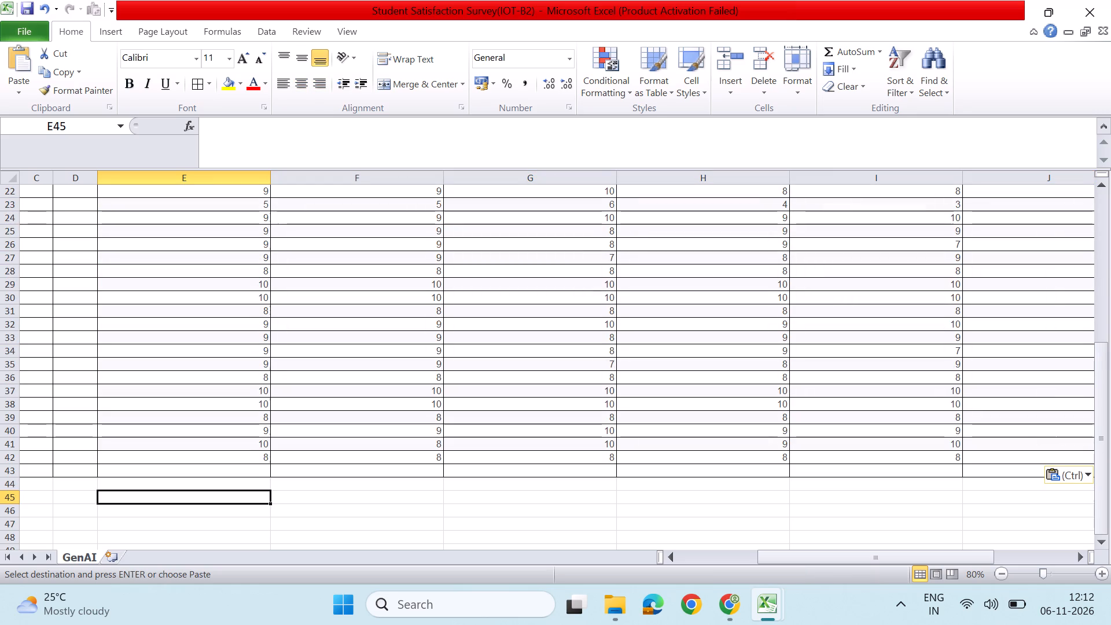
left_click(216, 339)
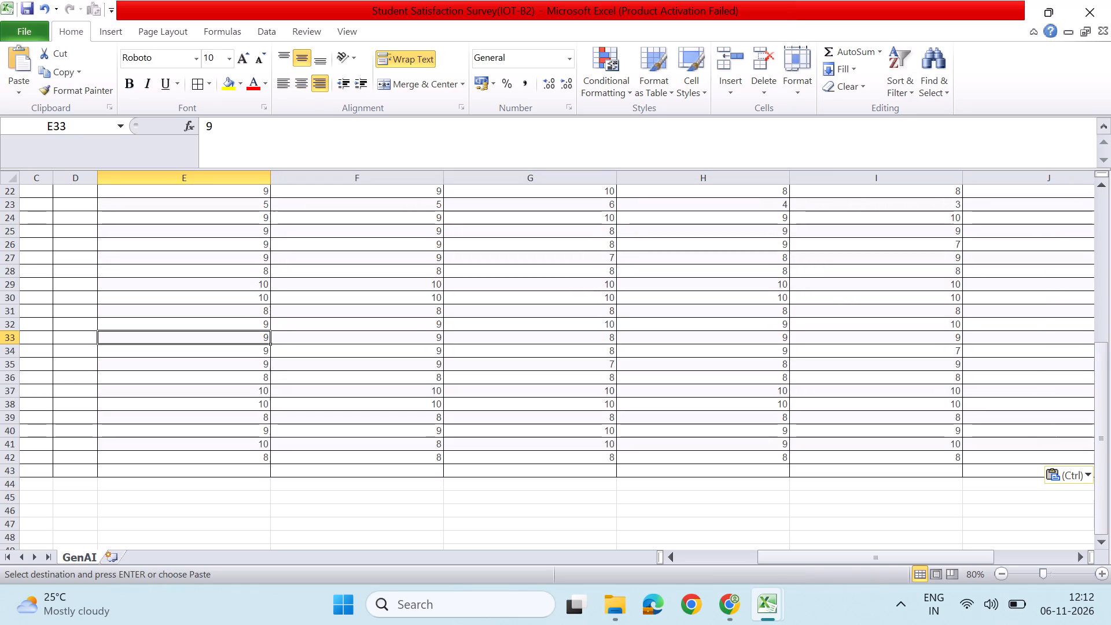
key("shift+Right")
key("shift+Right")
key("shift+Right")
key("shift+Right")
key("shift+Right")
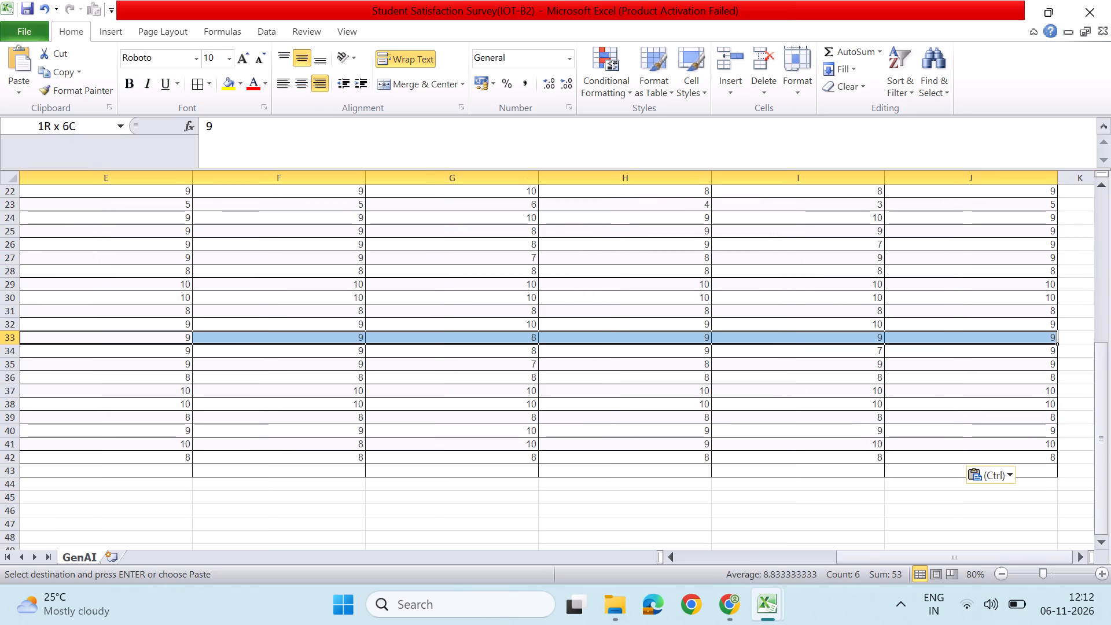
key("ctrl+c")
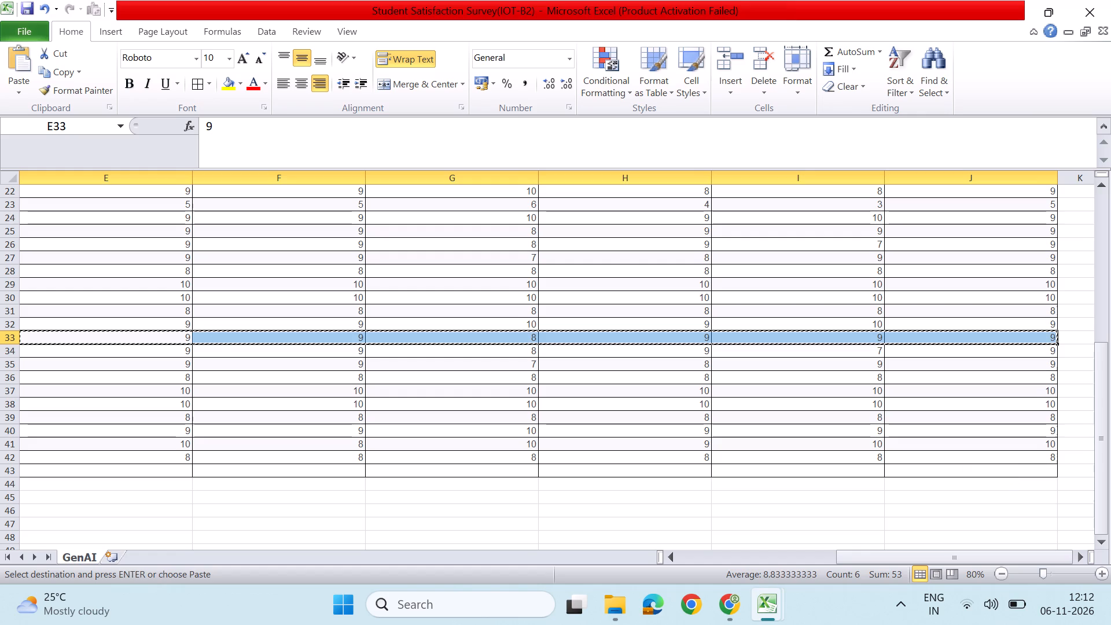
key("Down")
key("Down")
key("Down")
key("Down")
key("Down")
key("Down")
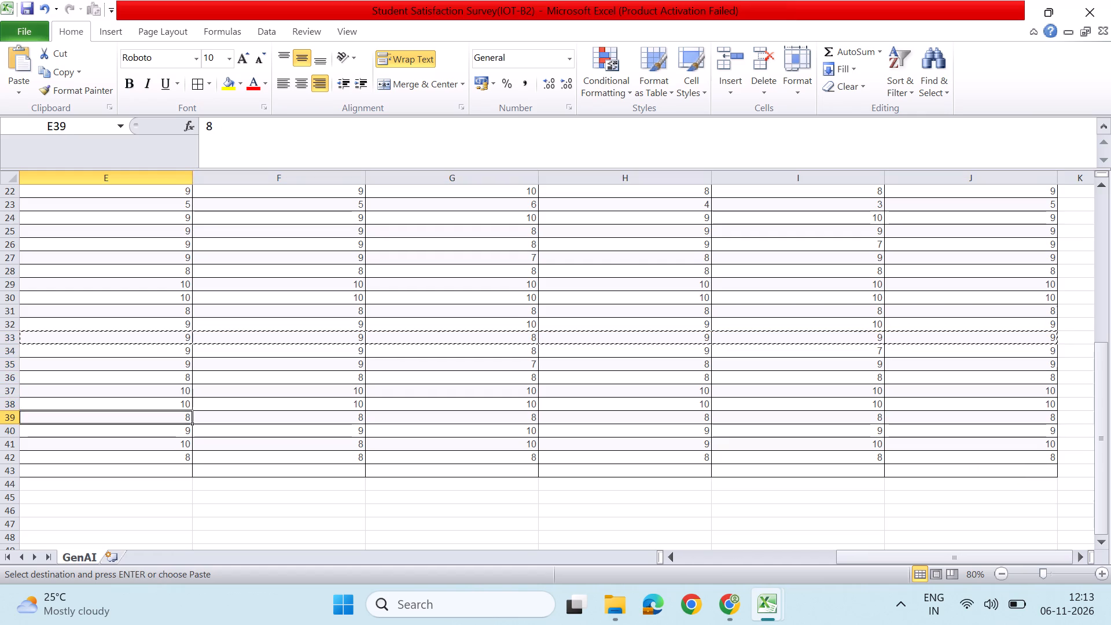
key("Down")
key("Down")
key("Down")
key("Down")
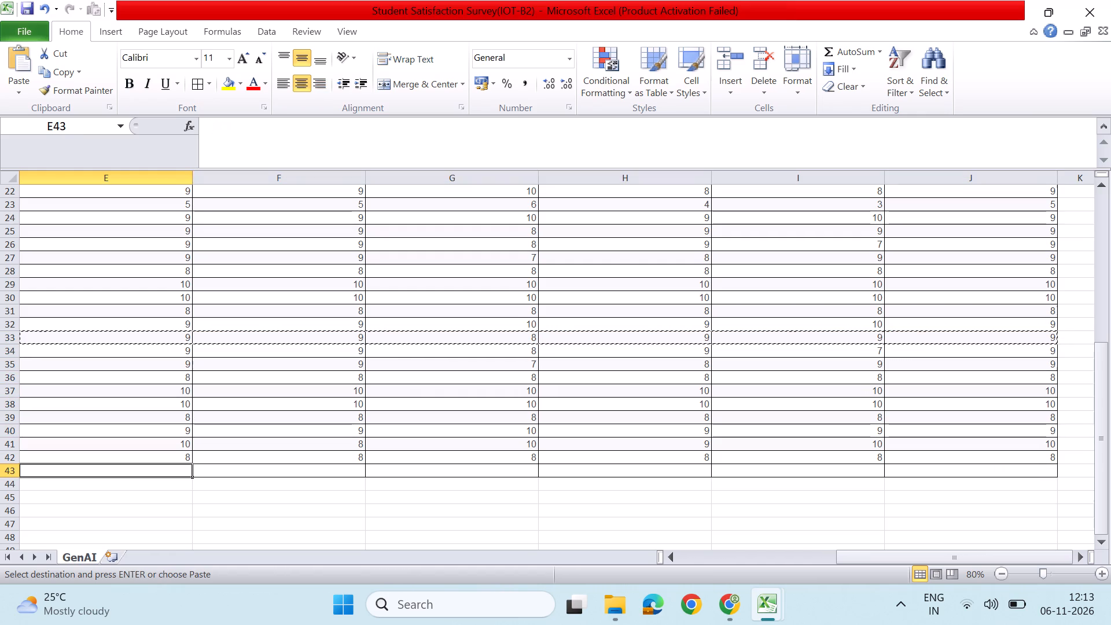
key("ctrl+v")
Open the Student Assessments Results-GenAI(IOT-B2) workbook from the IOT-B2 folder.
scroll(334, 356, "right", 3)
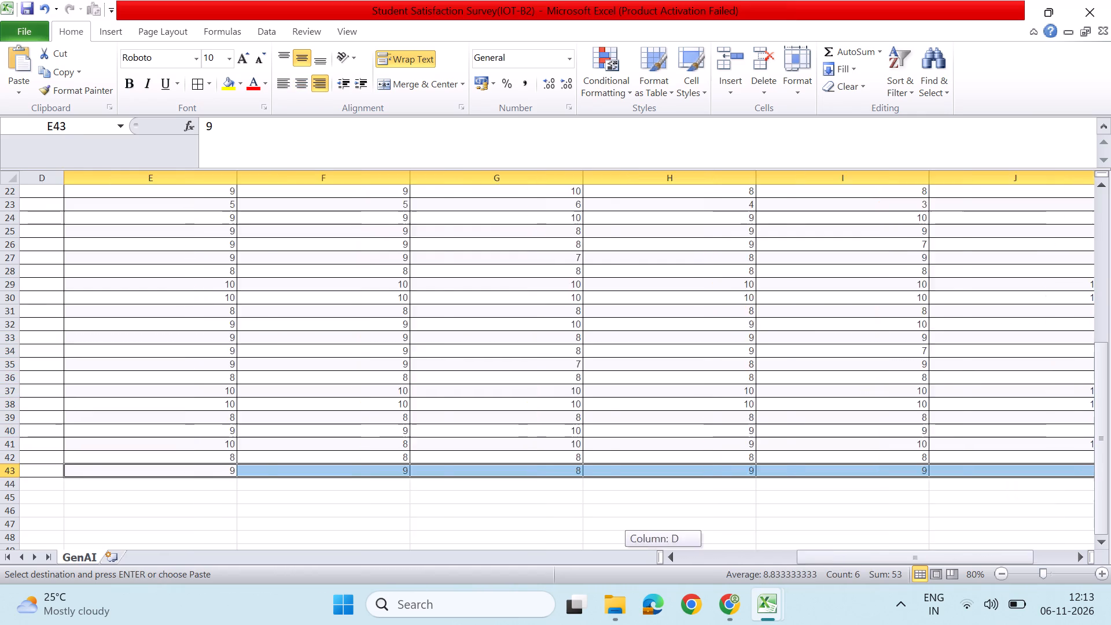
scroll(334, 356, "right", 3)
scroll(183, 363, "up", 3)
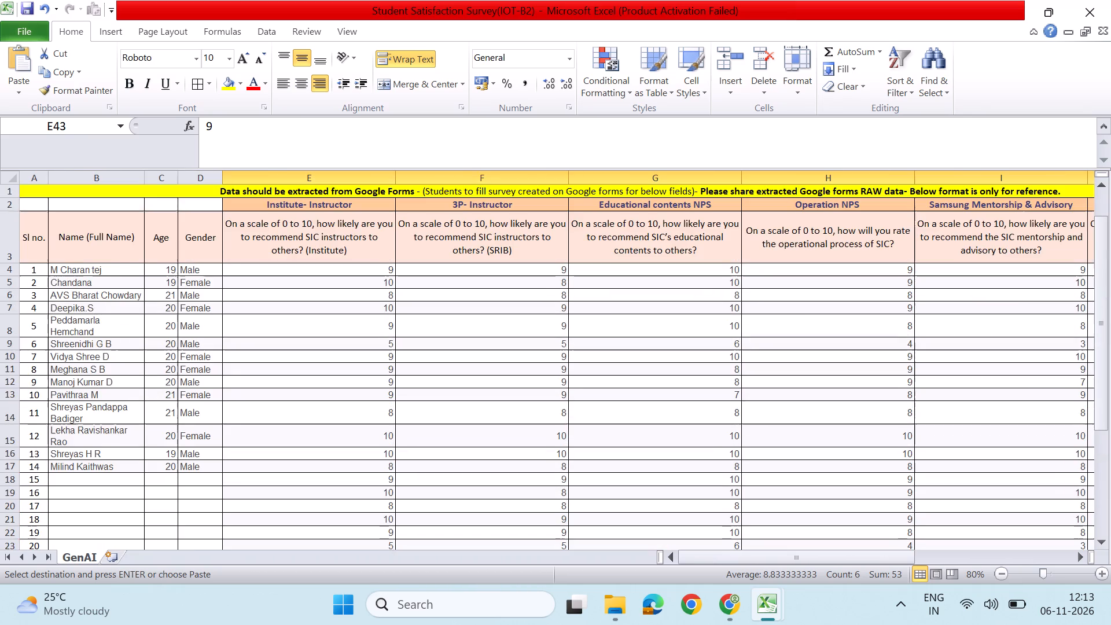
scroll(183, 363, "down", 4)
scroll(183, 363, "up", 3)
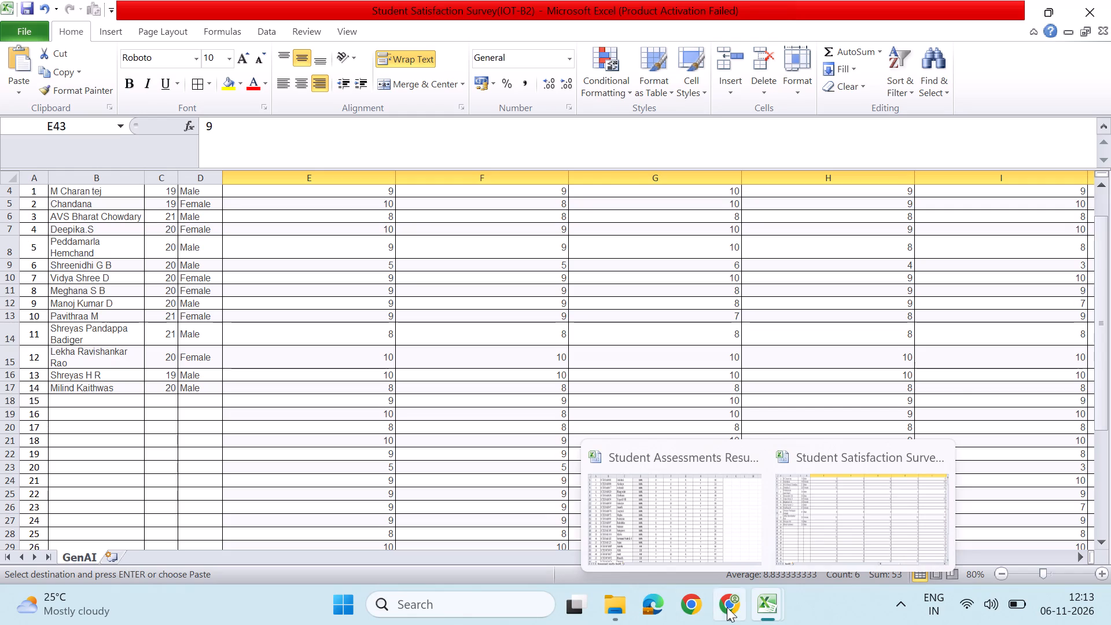
left_click(606, 542)
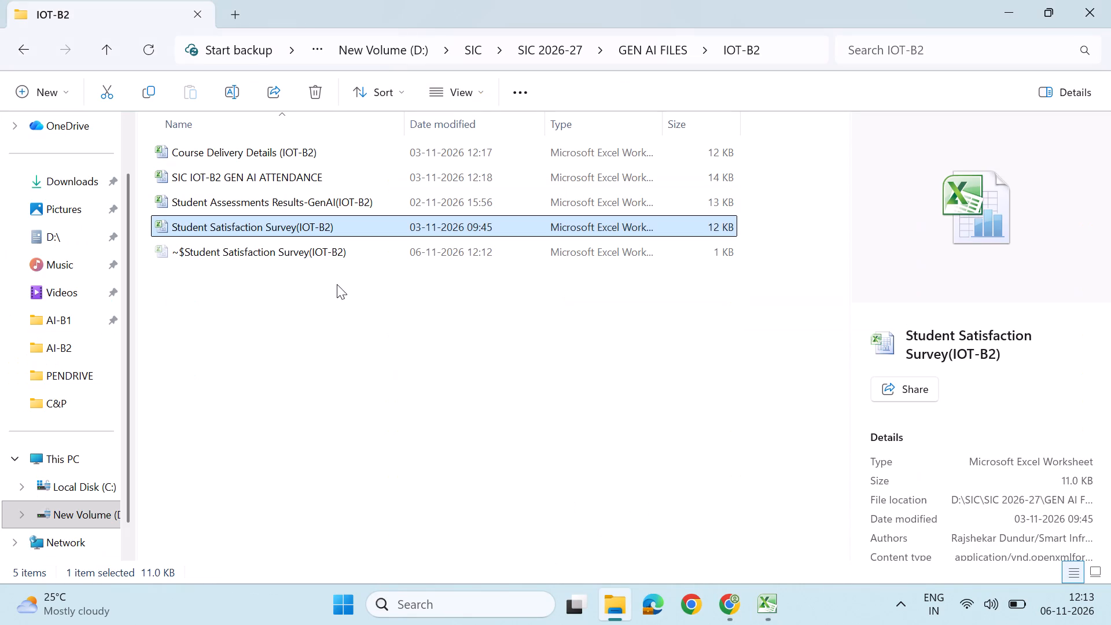
double_click(325, 195)
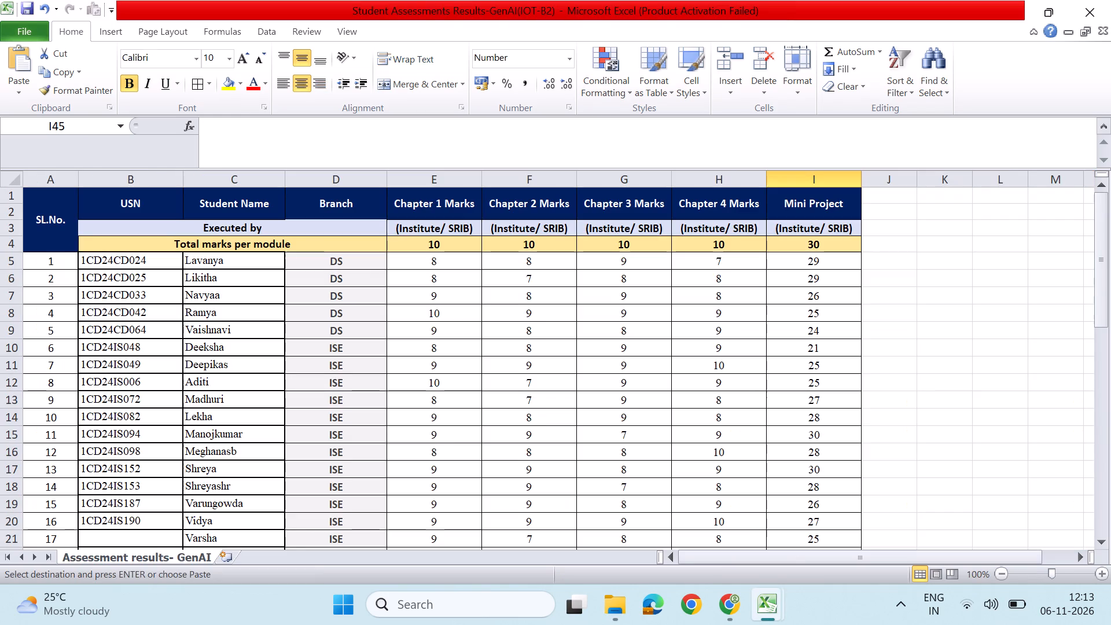
Copy the full list of student names in C5:C44 of the assessment results sheet.
left_click(217, 258)
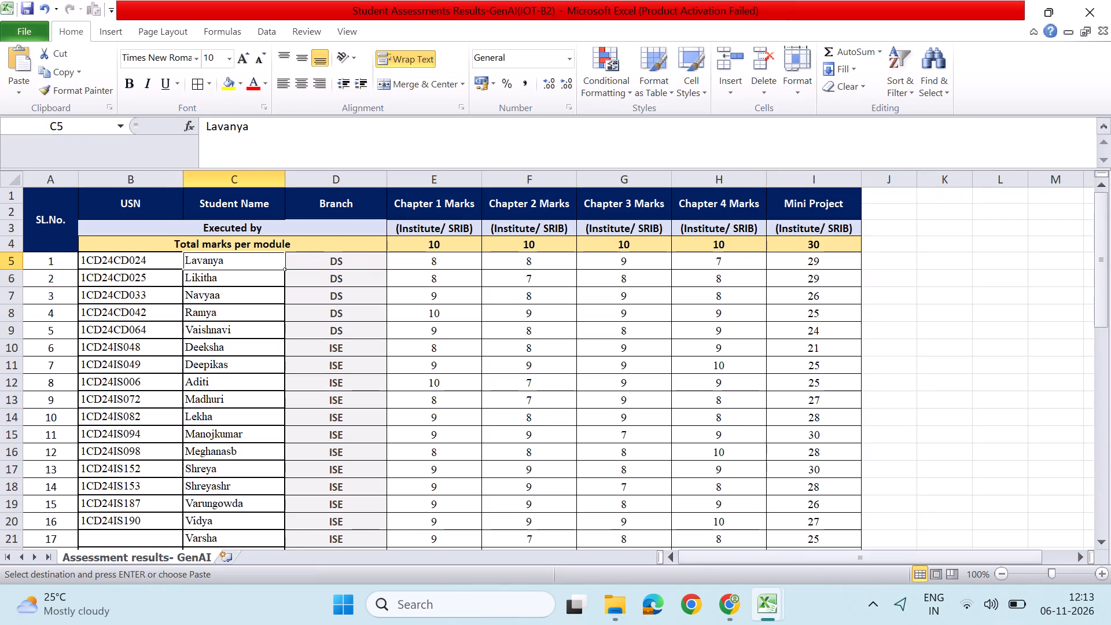
key("shift+Down")
key("shift+Down")
key("shift+Down")
key("shift+Down")
key("shift+Down")
key("shift+Down")
key("shift+Down")
key("shift+Down")
key("shift+Down")
key("shift+Down")
key("shift+Down")
key("shift+Down")
key("shift+Down")
key("shift+Down")
key("shift+Down")
key("shift+Down")
key("shift+Down")
key("shift+Down")
key("shift+Down")
key("shift+Down")
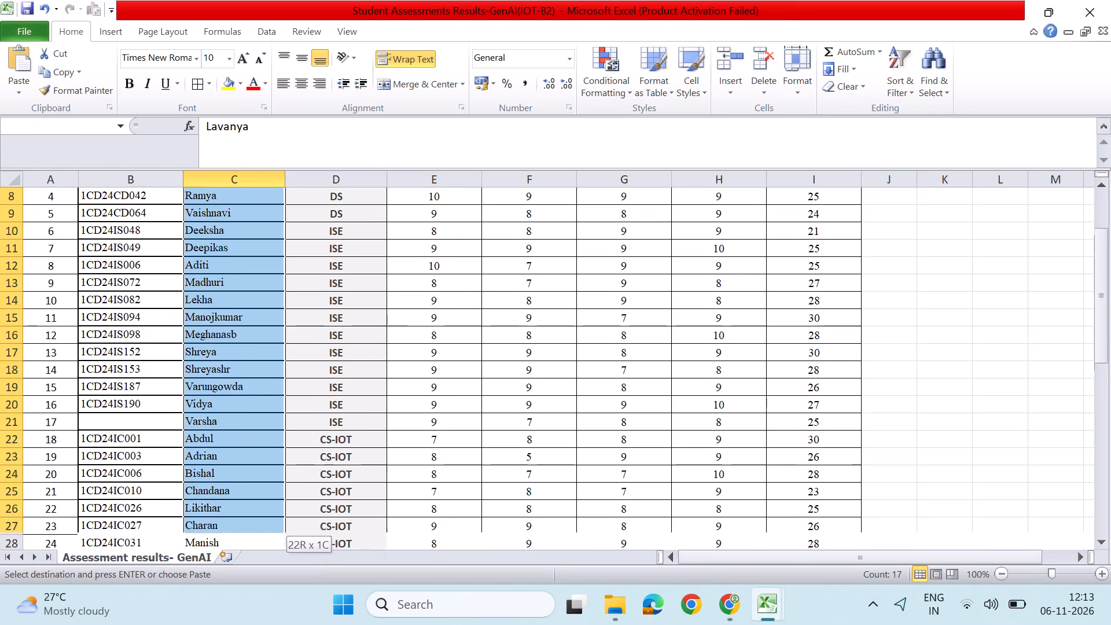
key("shift+Down")
key("shift+Down")
key("shift+Down")
key("shift+Down")
key("shift+Down")
key("shift+Down")
key("shift+Down")
key("shift+Down")
key("shift+Down")
key("shift+Down")
key("shift+Down")
key("shift+Down")
key("shift+Down")
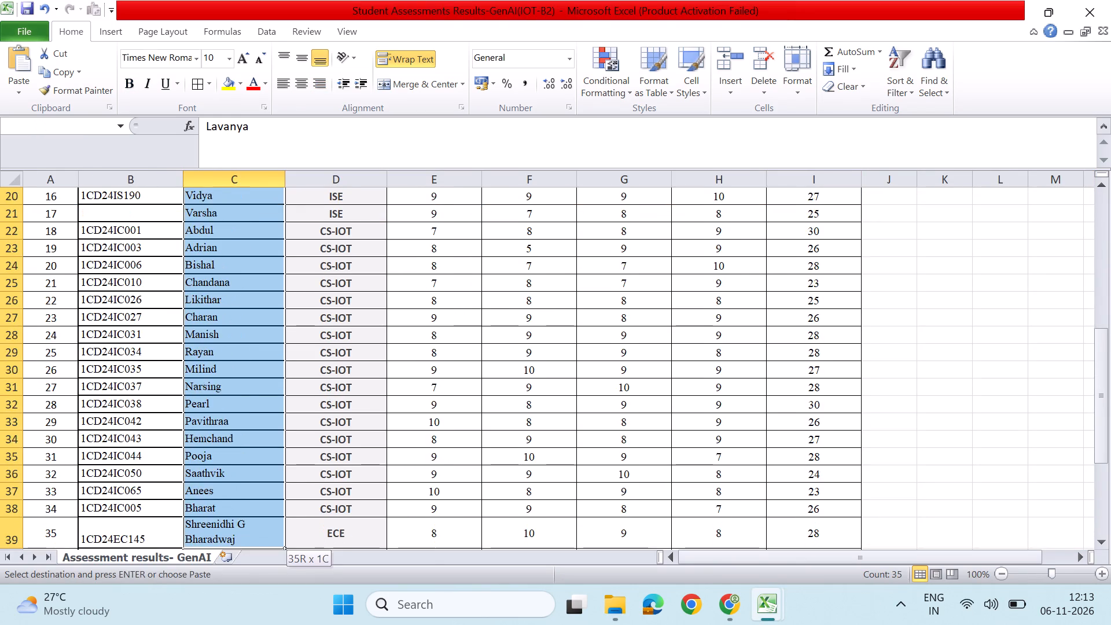
key("shift+Down")
key("shift+Down")
key("shift+Down")
key("shift+Down")
key("shift+Down")
key("shift+Down")
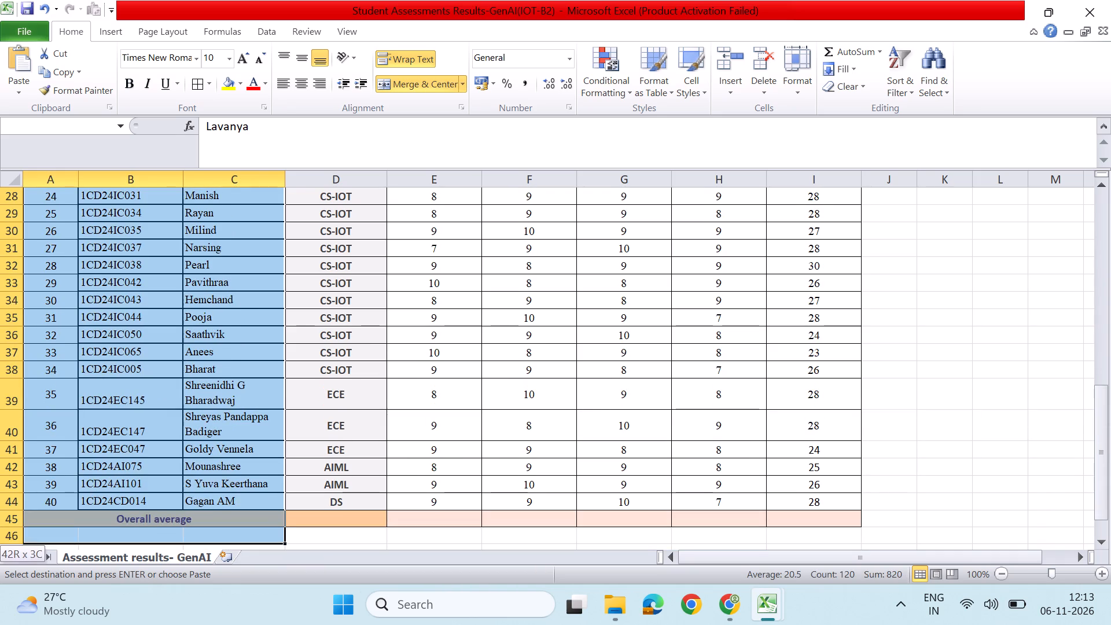
key("shift+Up")
key("shift+Right")
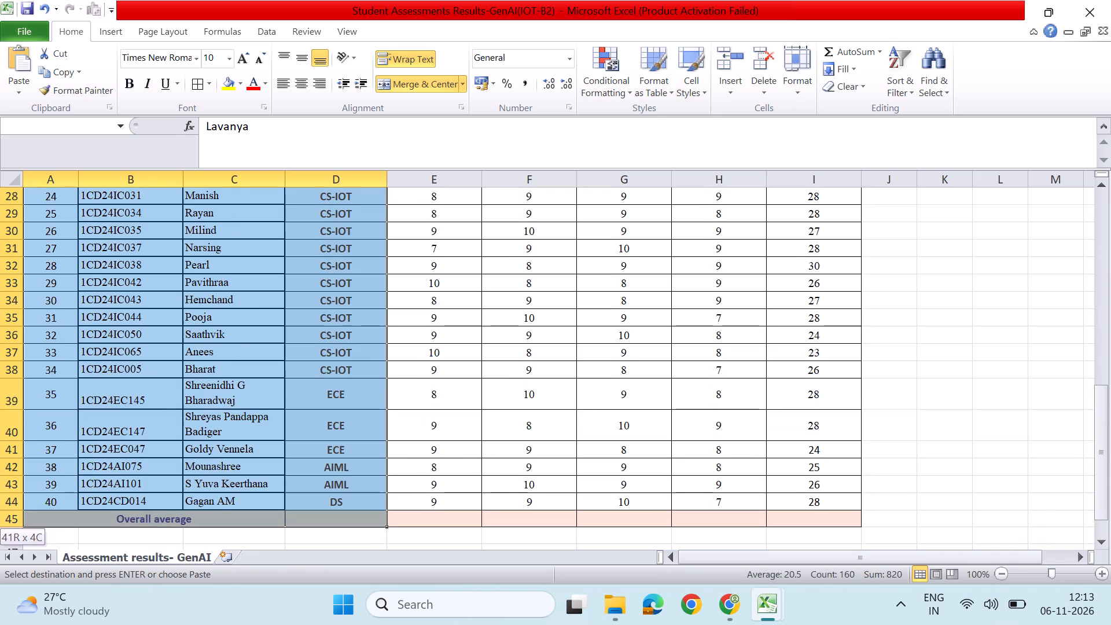
key("shift+Left")
key("shift+Up")
key("shift+Right")
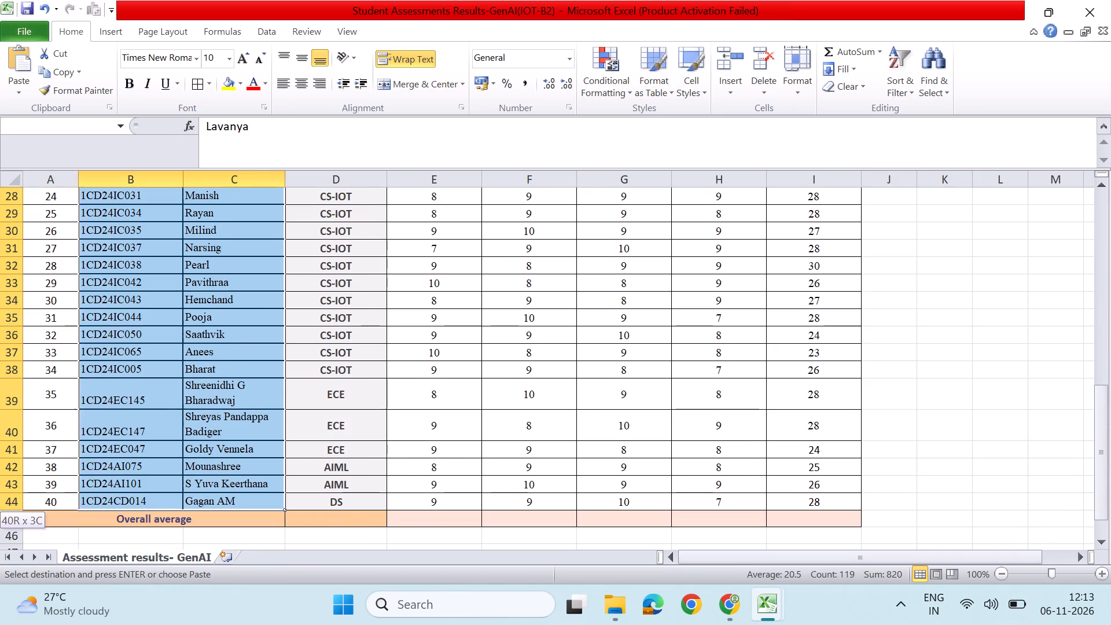
key("shift+Right")
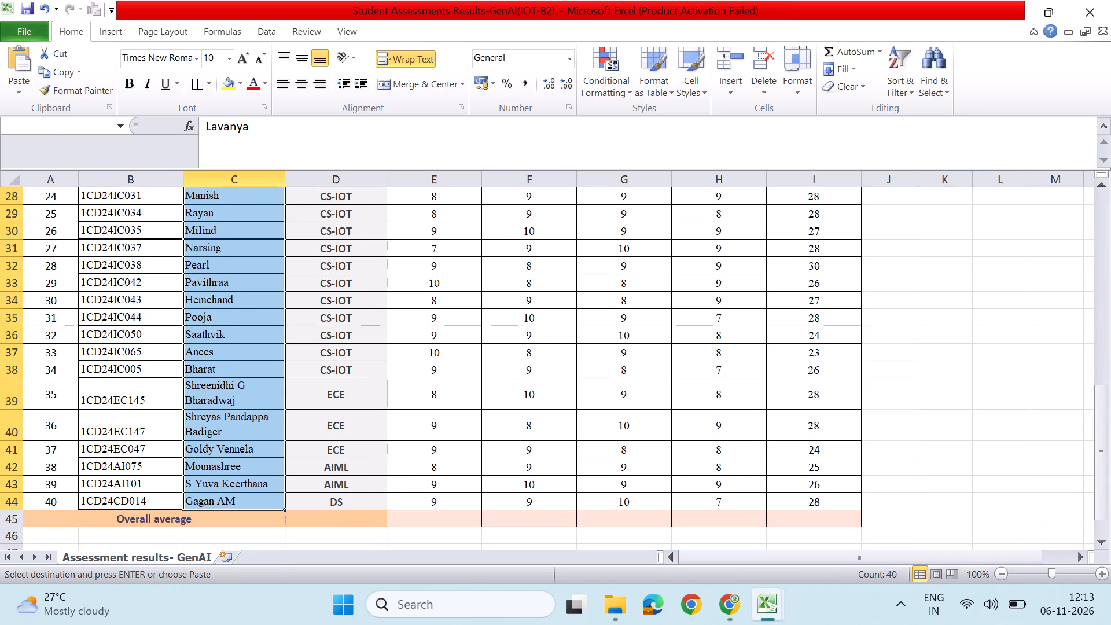
key("ctrl+c")
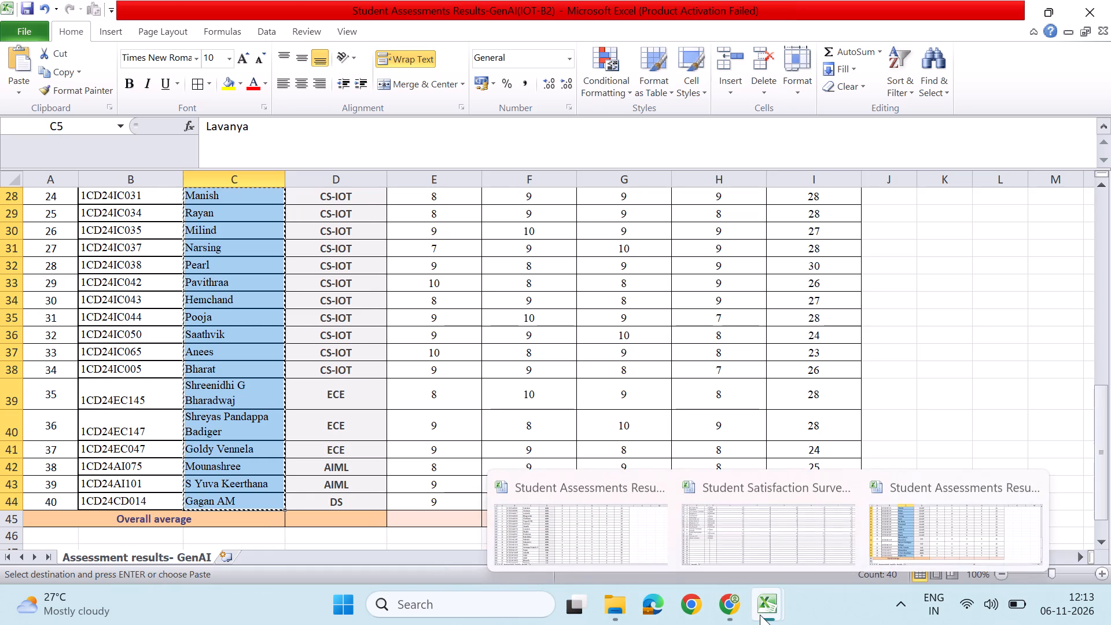
Switch to the Student Satisfaction Survey(IOT-B2) workbook and paste the copied names as values only into the Name column from B4.
left_click(770, 539)
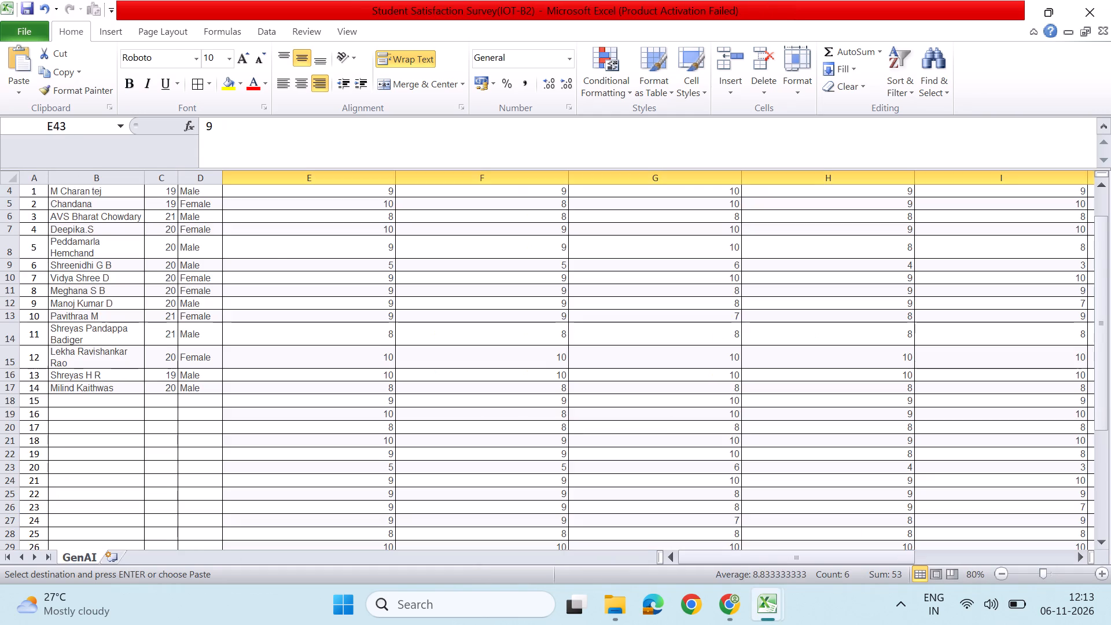
scroll(143, 365, "up", 2)
left_click(84, 270)
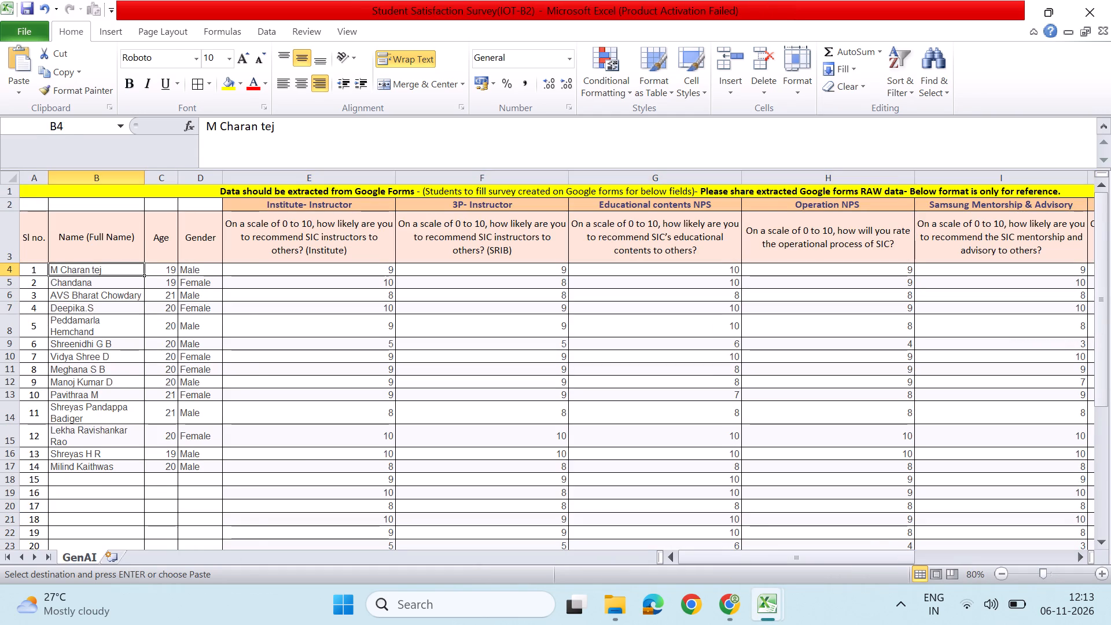
right_click(84, 270)
left_click(139, 337)
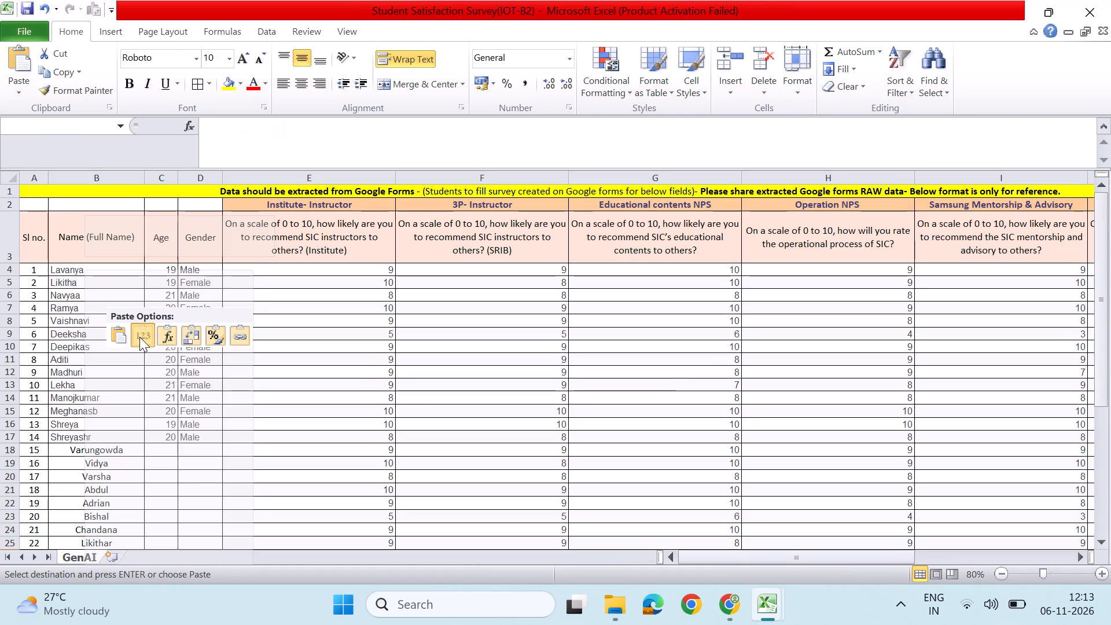
Apply the formatting of the name cells B12:B17 to the names in B18:B43 with Format Painter.
left_click(100, 394)
left_click_drag(78, 367, 94, 434)
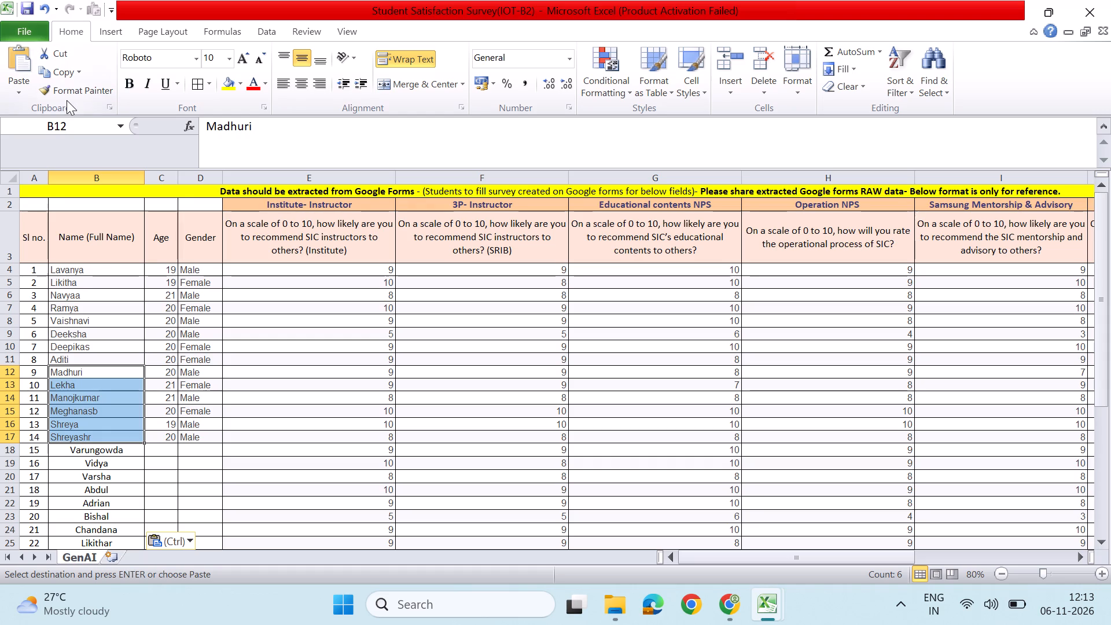
left_click(75, 93)
scroll(97, 300, "down", 1)
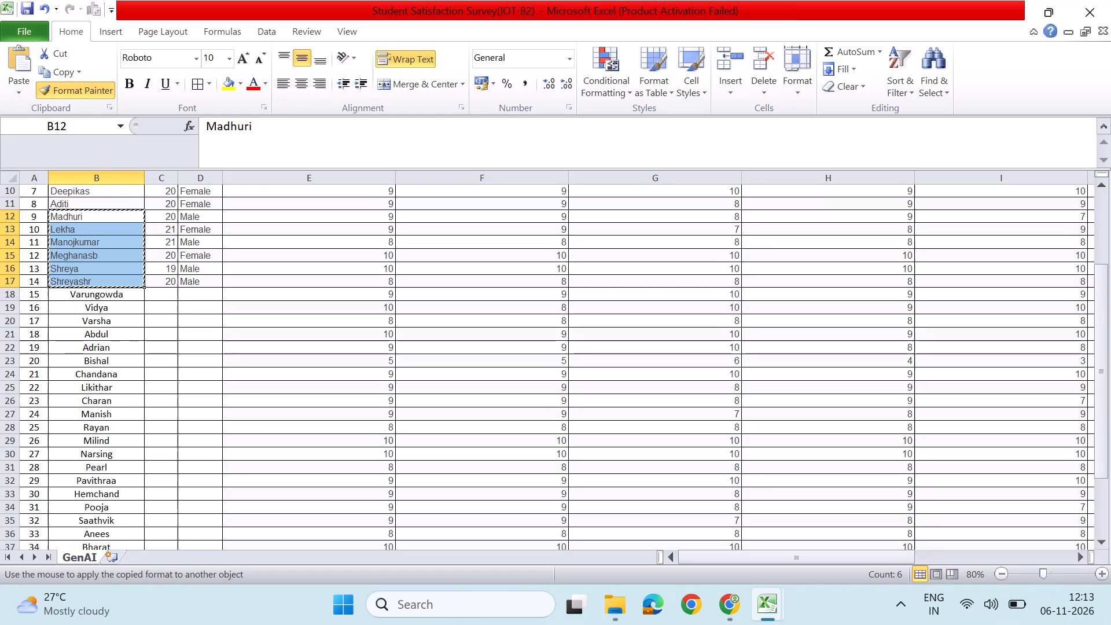
left_click_drag(91, 297, 104, 495)
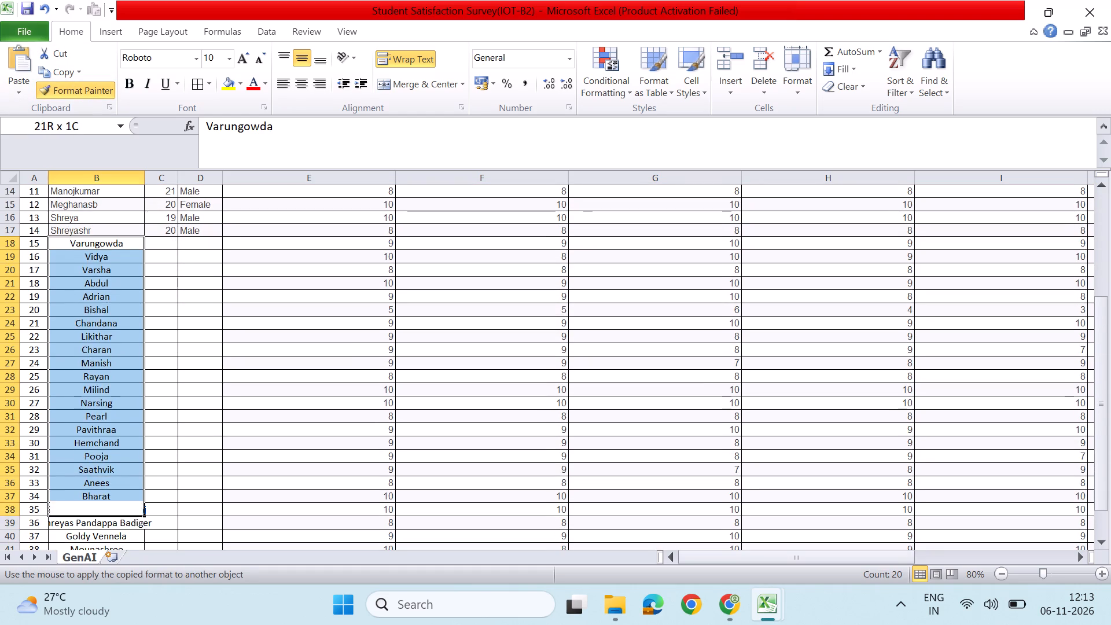
left_click_drag(104, 495, 113, 528)
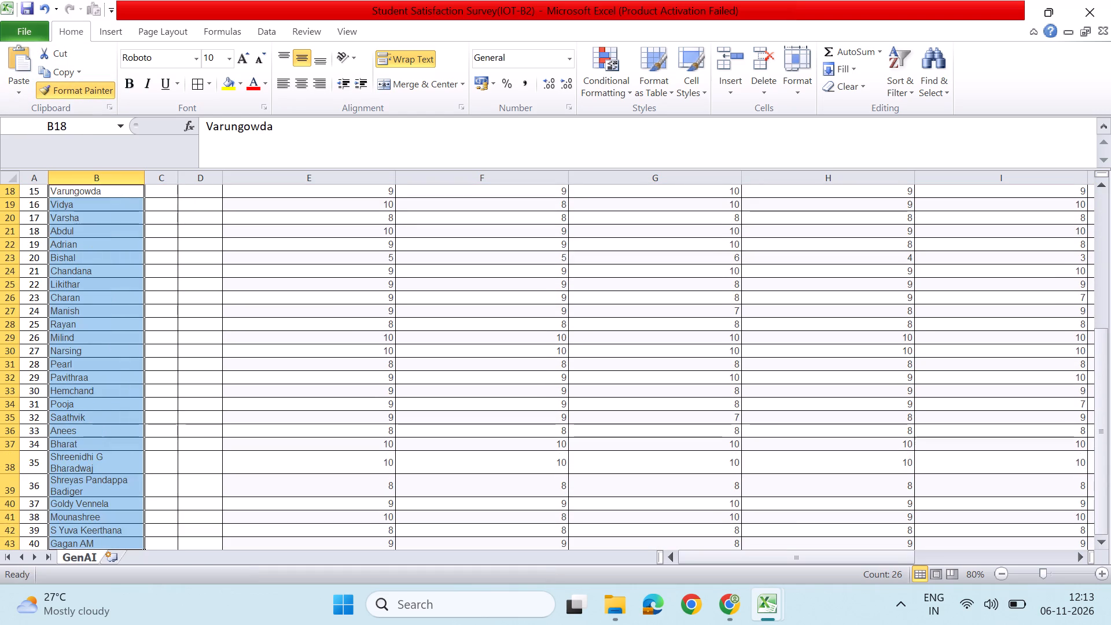
scroll(115, 445, "down", 1)
scroll(115, 445, "up", 3)
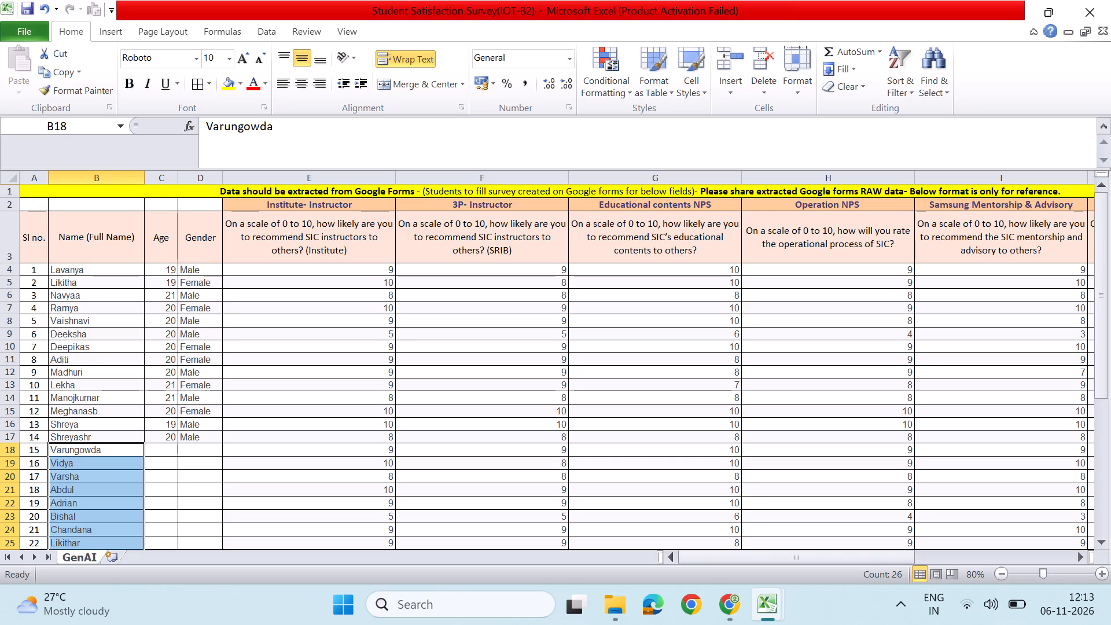
Copy the ages in C5:C17 into the empty Age cells starting at C18.
left_click_drag(162, 280, 174, 358)
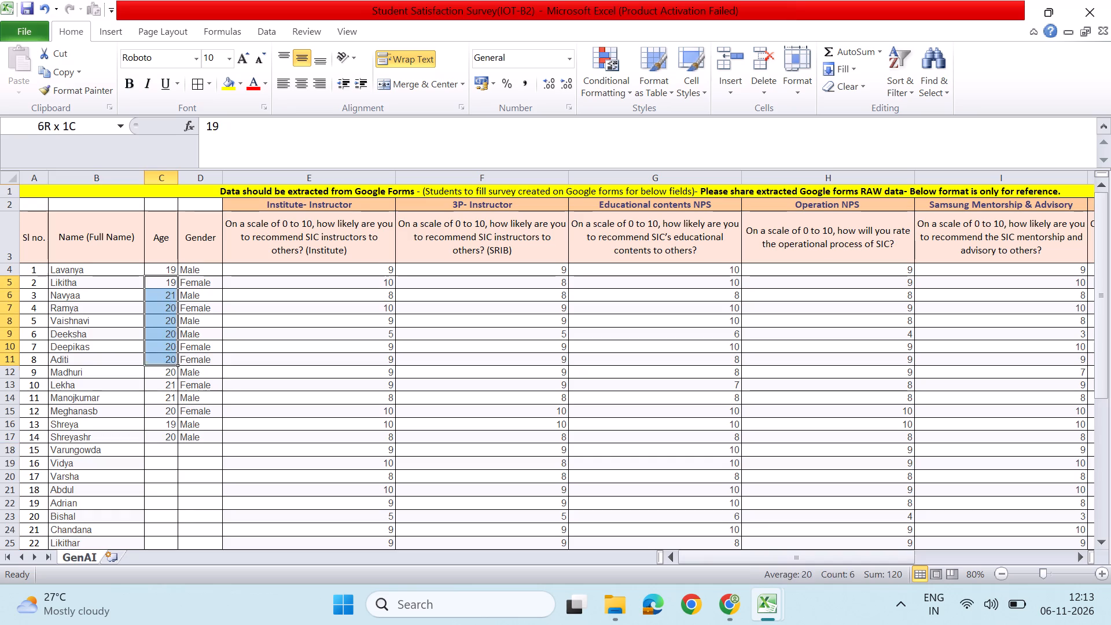
left_click_drag(174, 358, 170, 436)
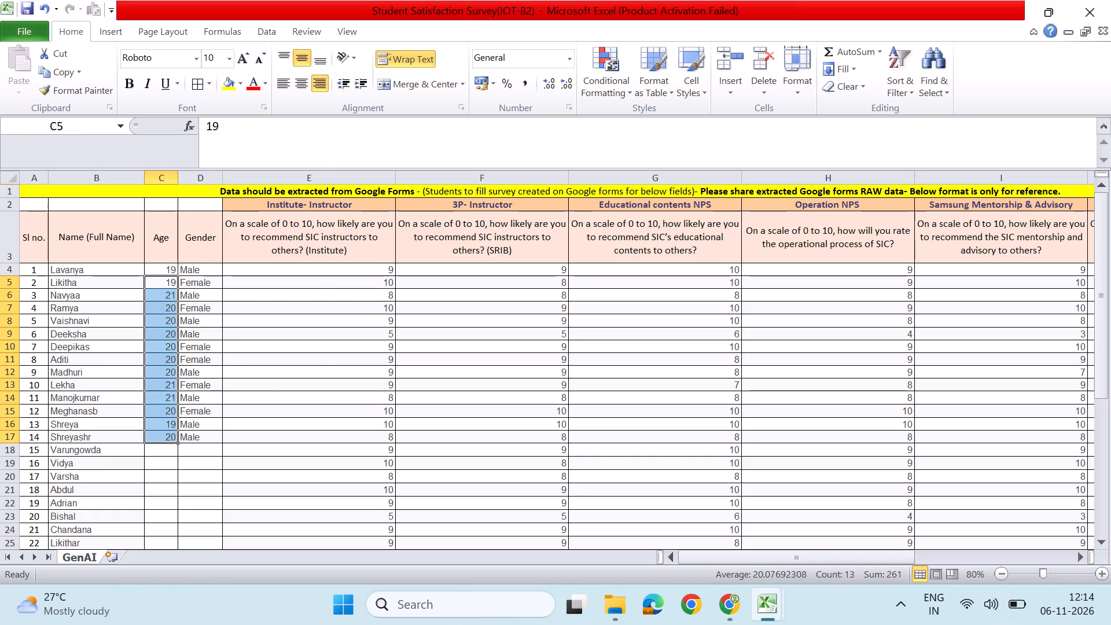
right_click(164, 377)
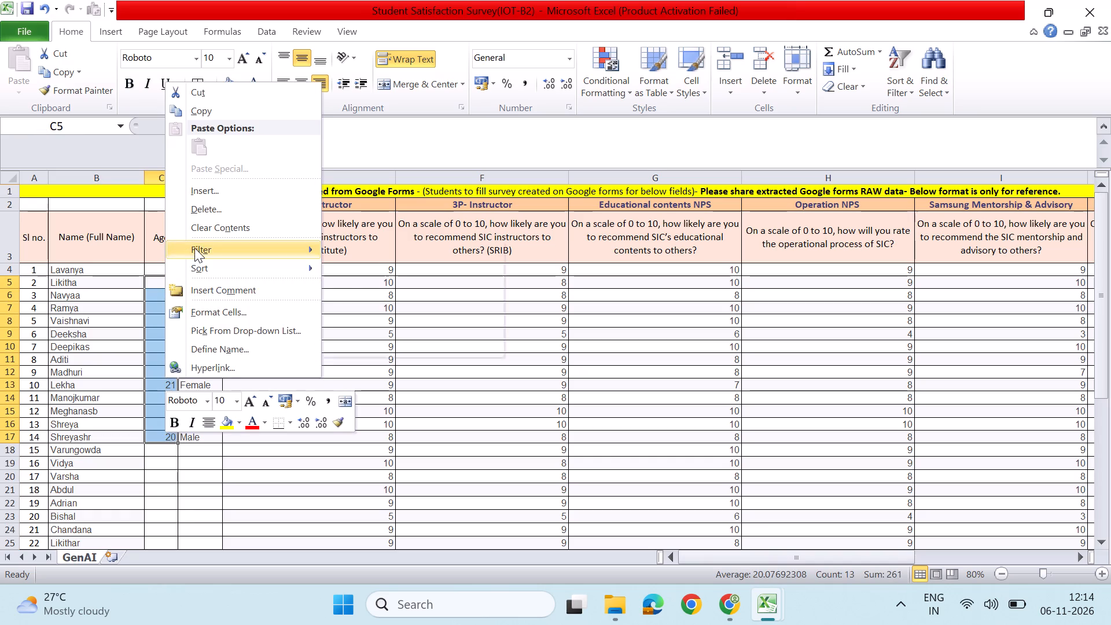
left_click(203, 111)
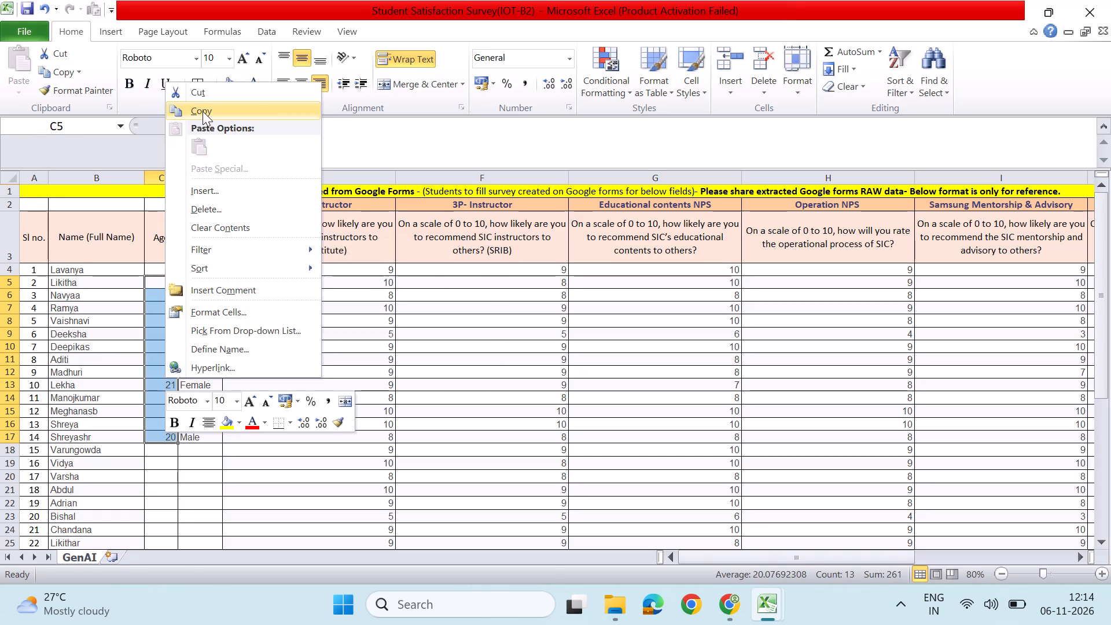
scroll(200, 294, "down", 1)
left_click(170, 258)
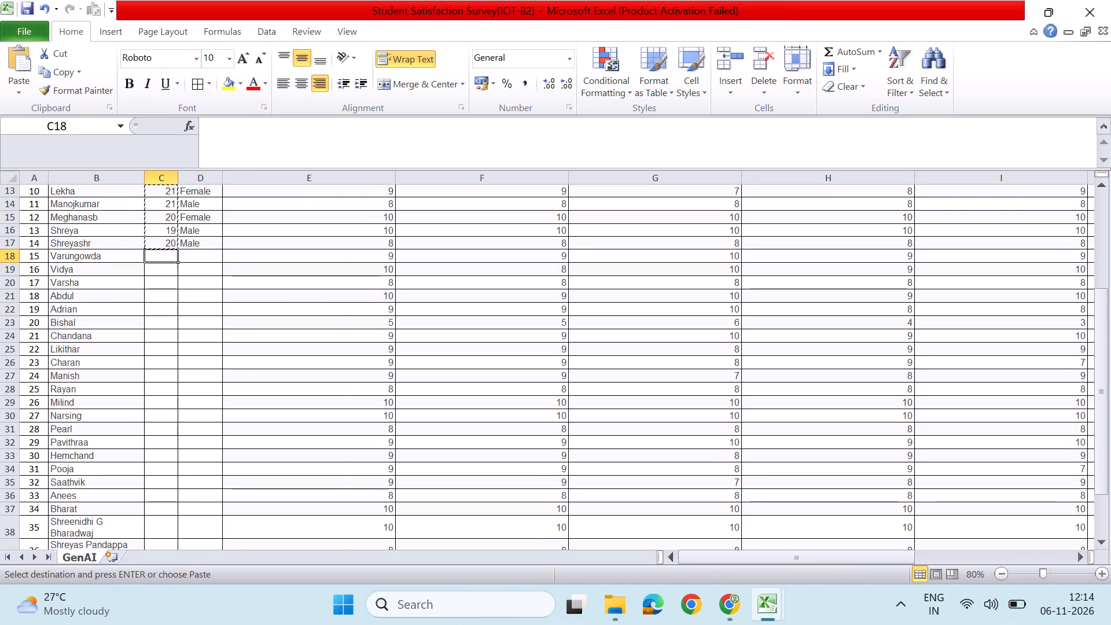
right_click(170, 258)
left_click(205, 311)
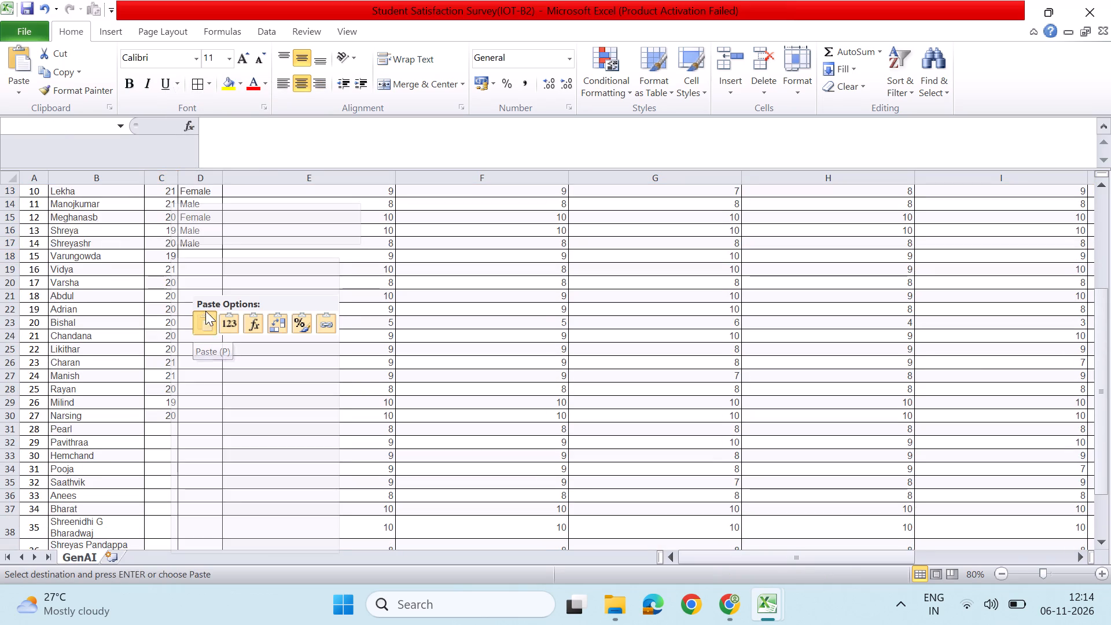
Copy the ages in C9:C25 into the remaining empty Age cells starting at C31.
scroll(188, 359, "down", 1)
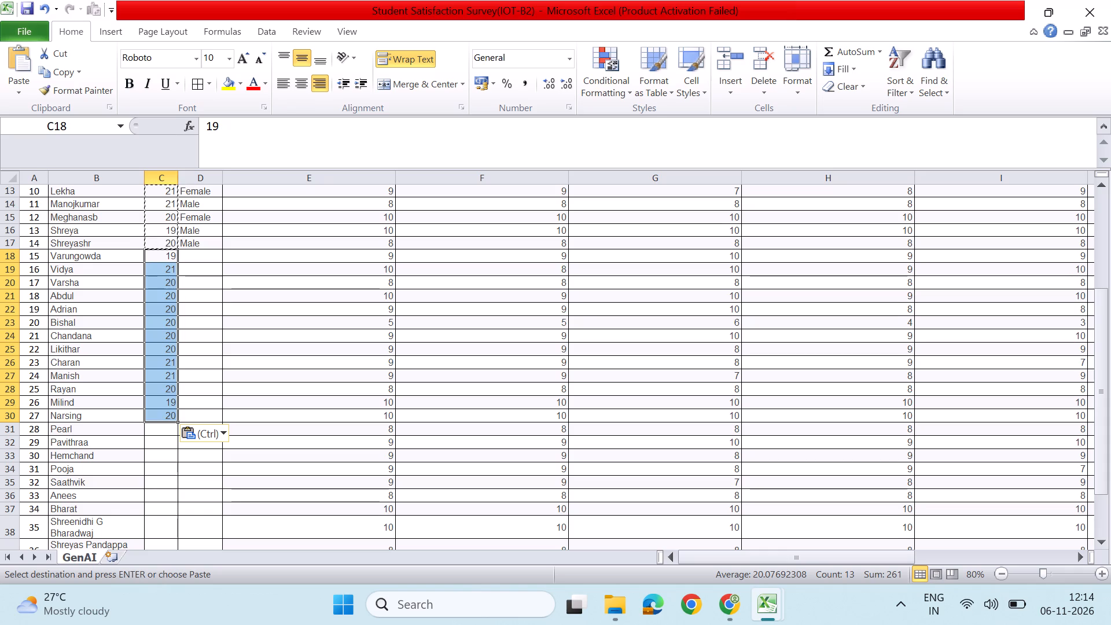
left_click(164, 431)
scroll(164, 365, "up", 1)
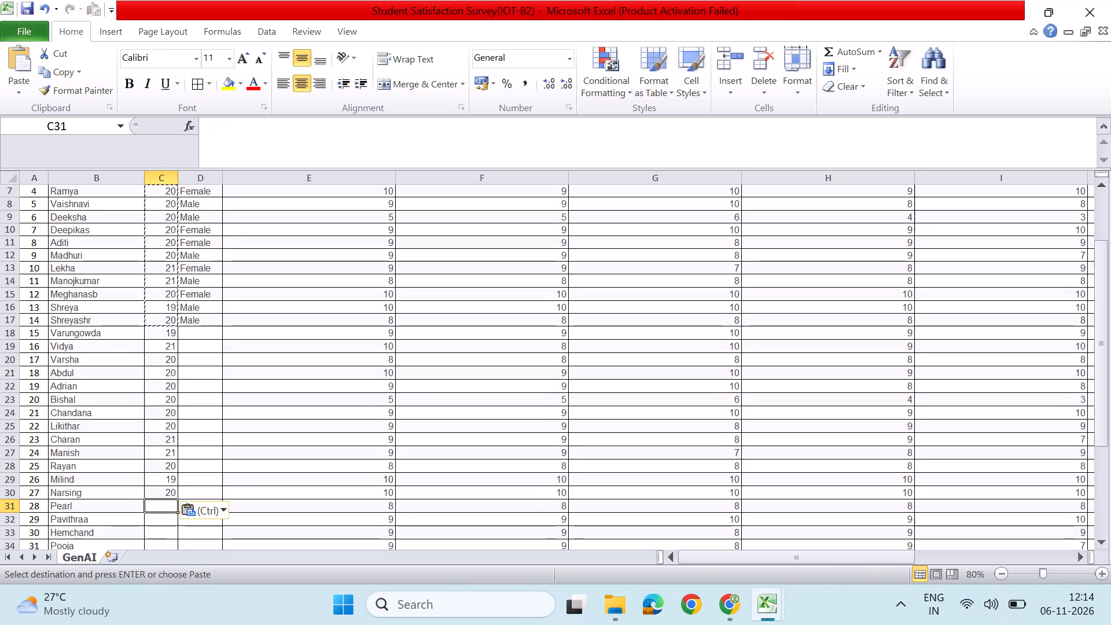
left_click_drag(167, 221, 172, 402)
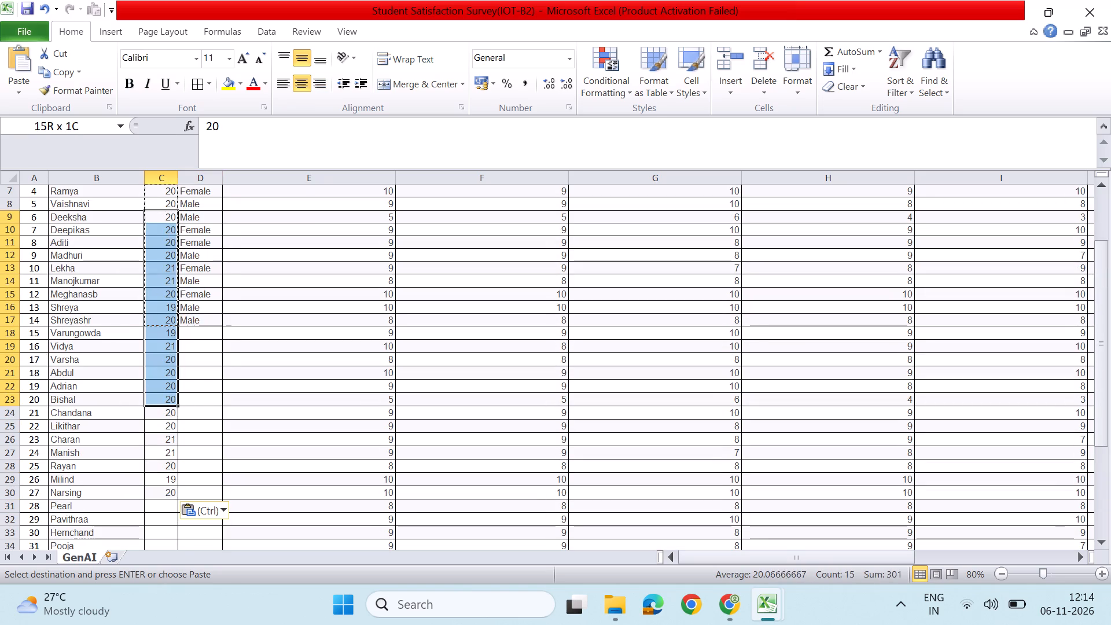
left_click_drag(172, 402, 169, 431)
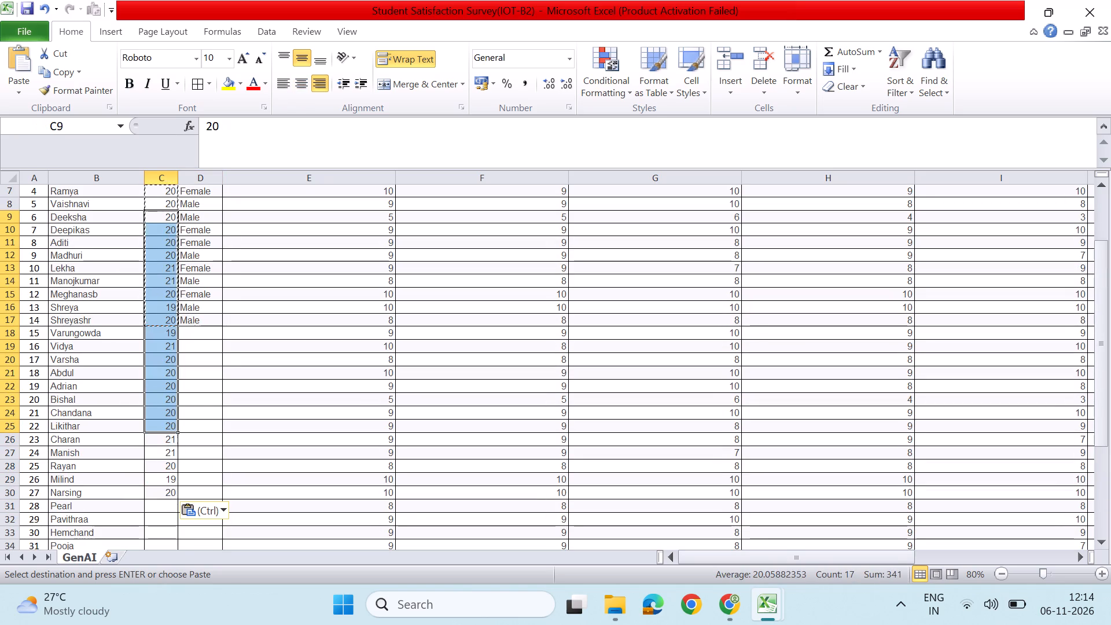
key("ctrl+c")
scroll(169, 431, "down", 1)
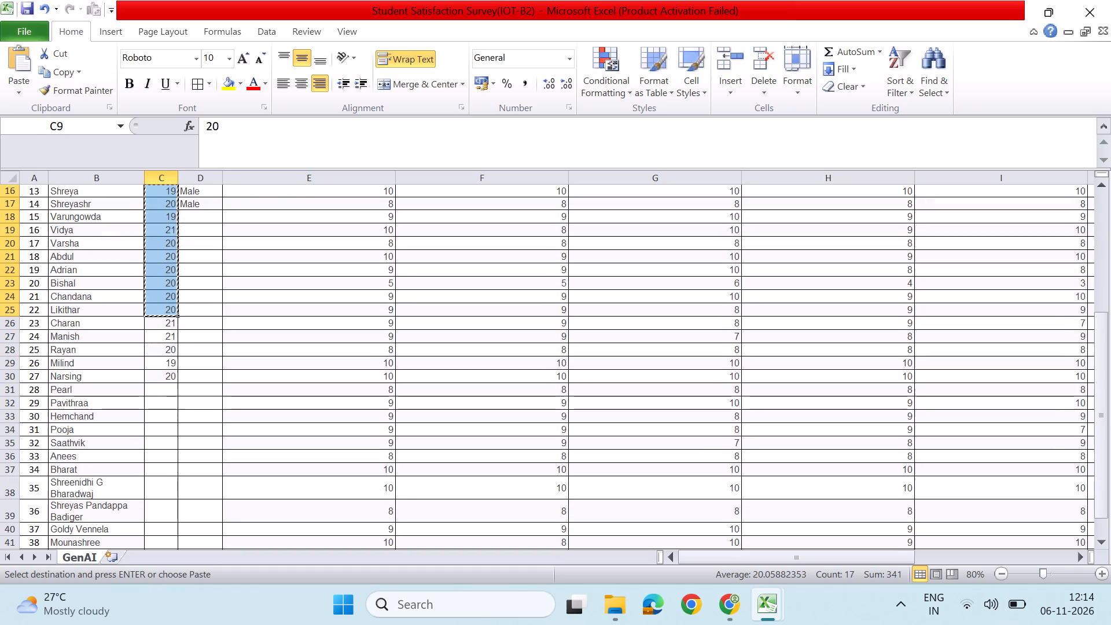
left_click(166, 391)
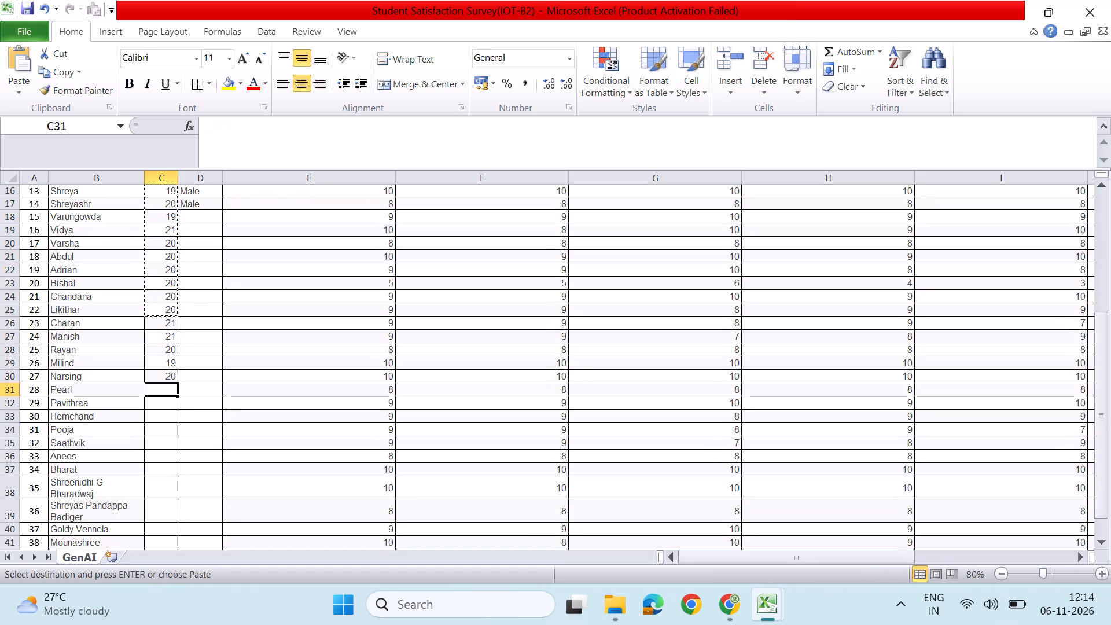
key("ctrl+v")
scroll(166, 391, "down", 1)
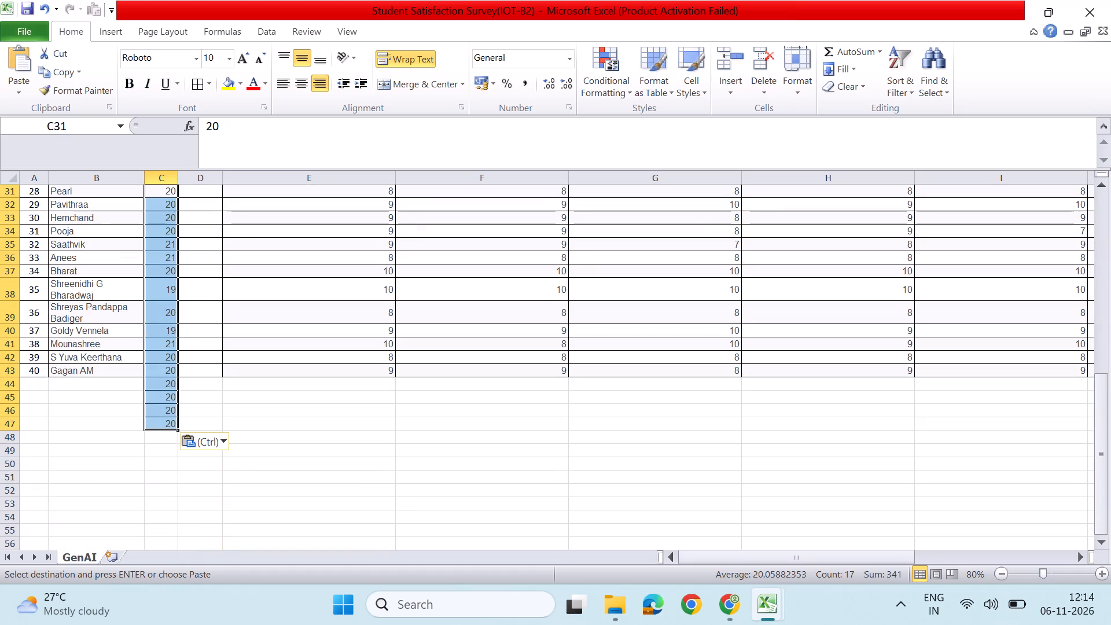
Delete rows 44 to 47 containing the surplus pasted ages below the last student.
left_click(50, 412)
left_click_drag(12, 384, 22, 425)
right_click(17, 408)
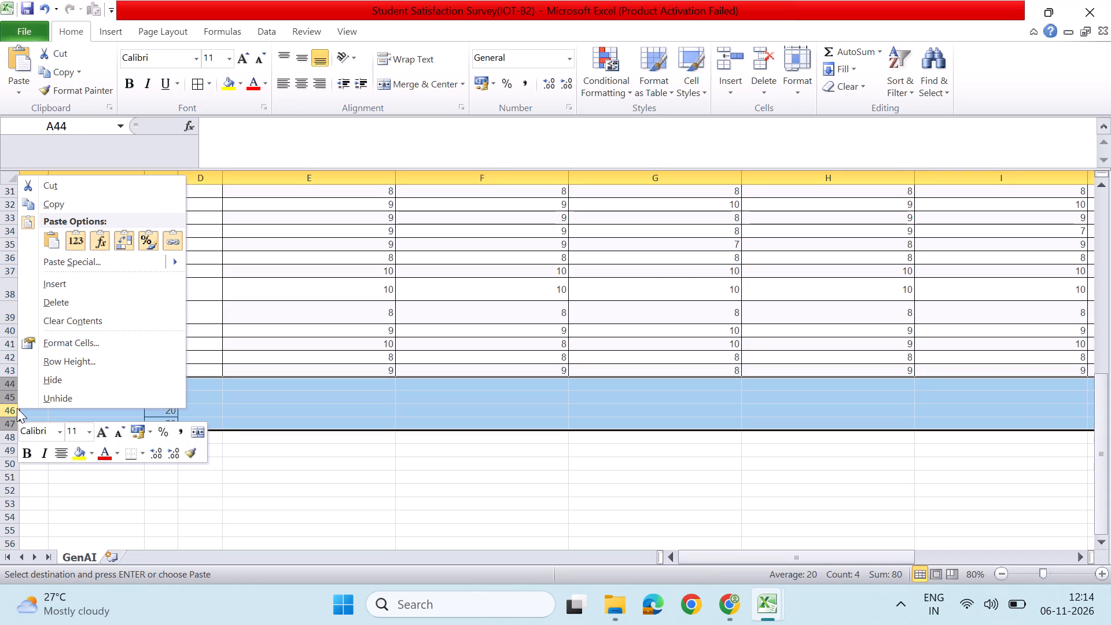
left_click(100, 297)
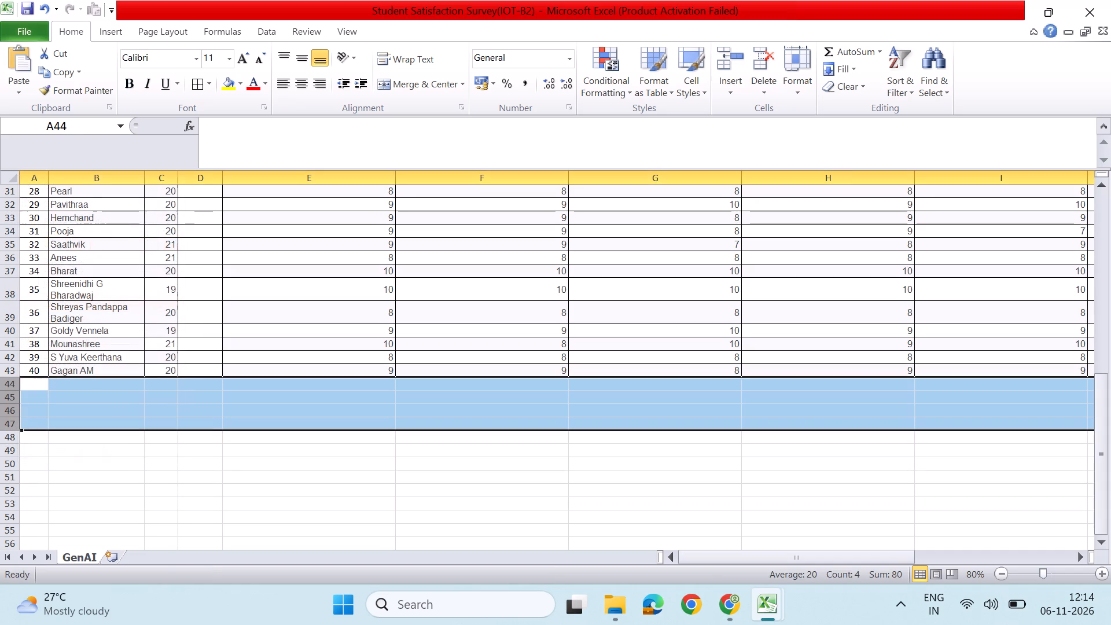
left_click(219, 424)
Change the Gender entries in D4, D6, D8 and D9 to Female, leaving D10 as Female.
scroll(219, 424, "up", 3)
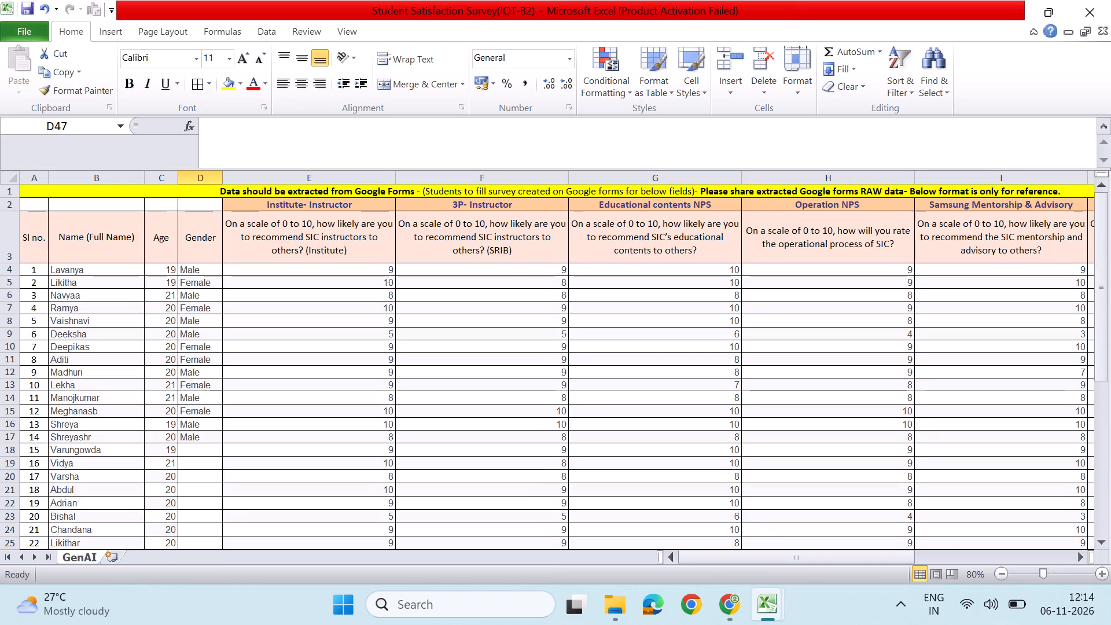
left_click(195, 268)
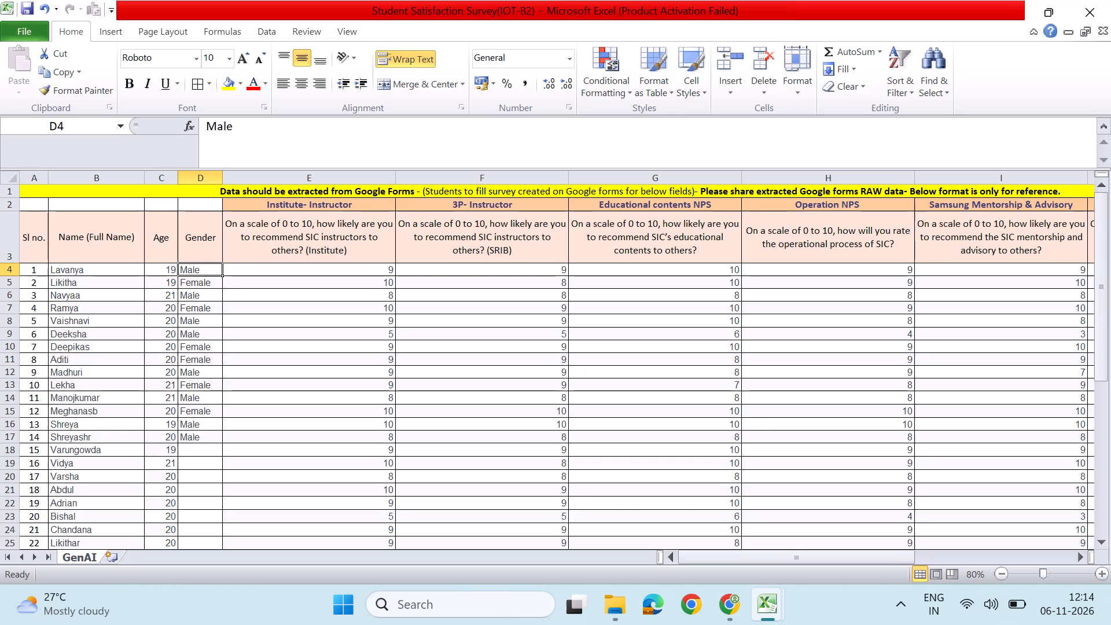
key("f")
key("Return")
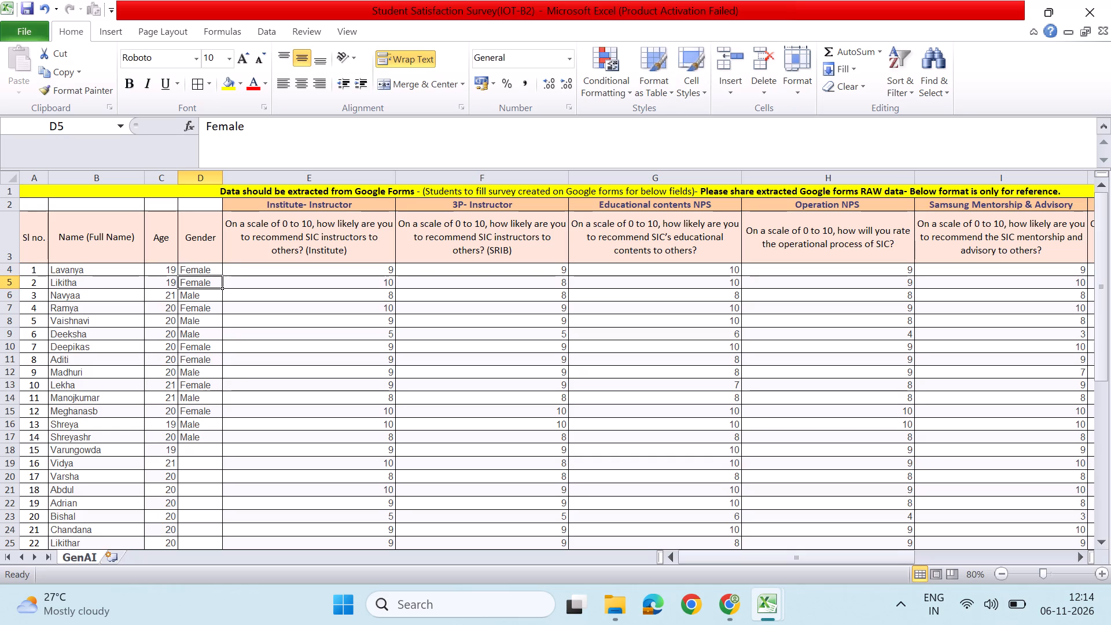
key("Return")
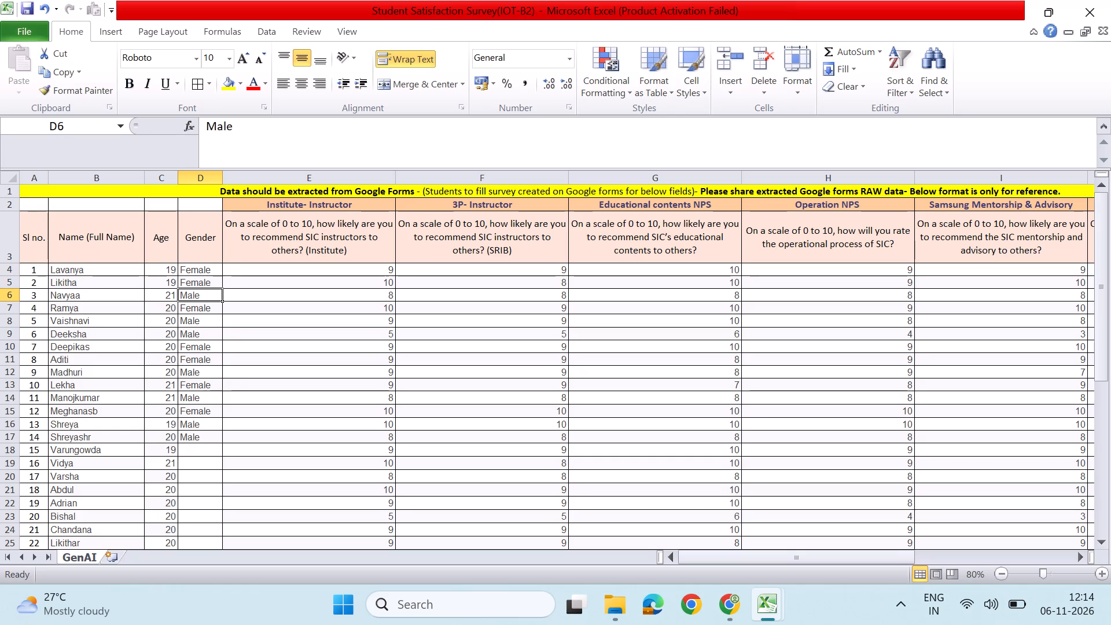
key("f")
key("Return")
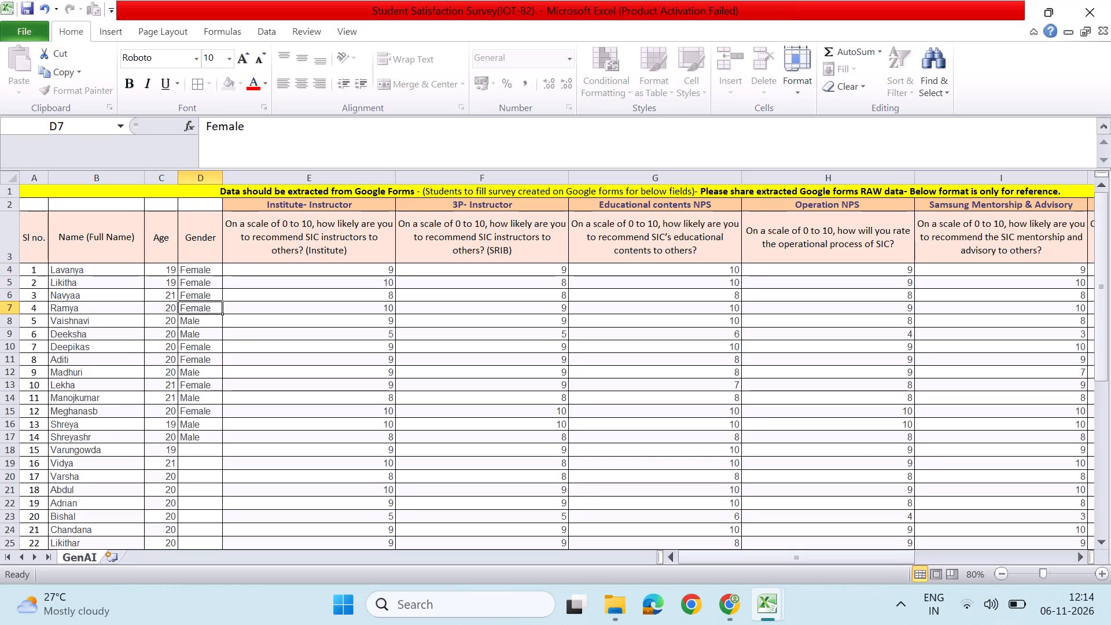
key("Return")
key("f")
key("Return")
key("f")
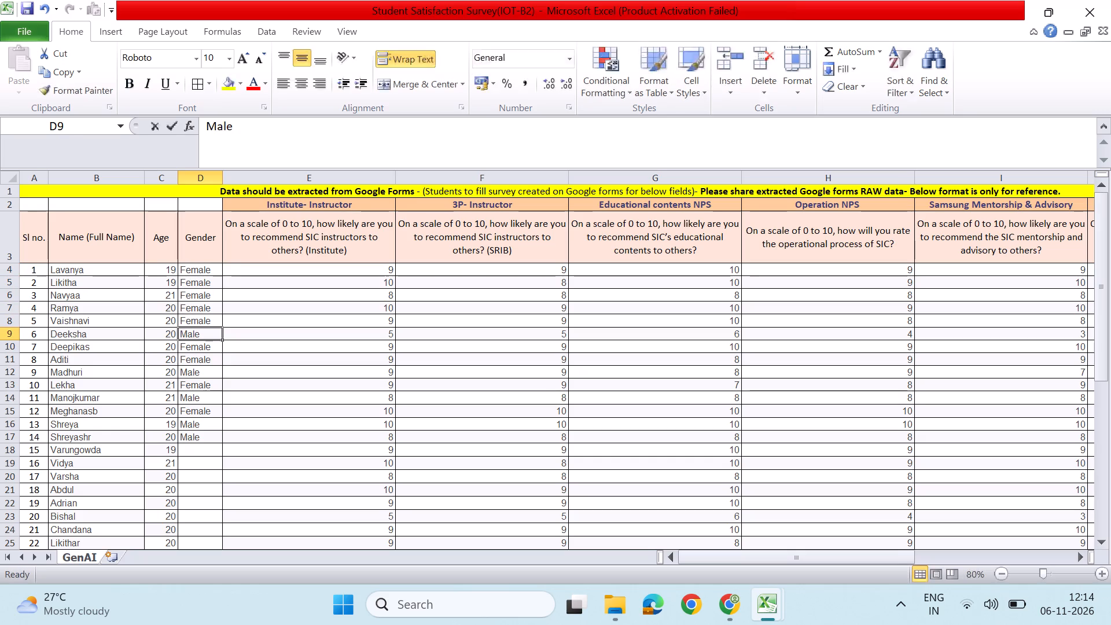
key("Return")
key("f")
key("Return")
key("Return")
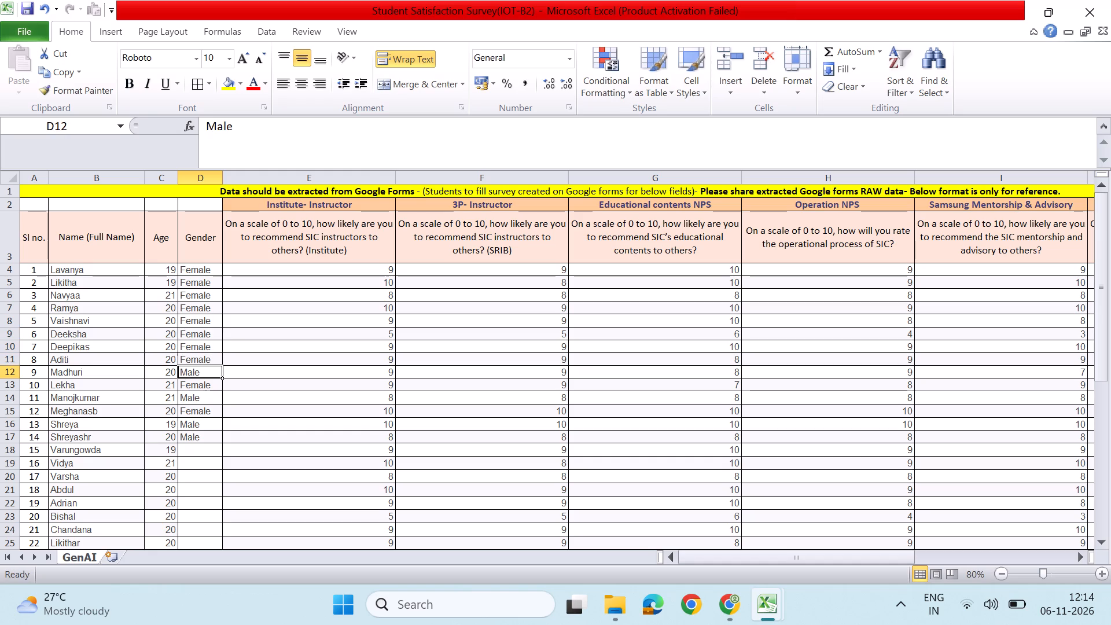
Change the Gender entries in D12 and D16 to Female, keeping D13 as Female.
key("Return")
key("Up")
key("f")
key("Return")
key("f")
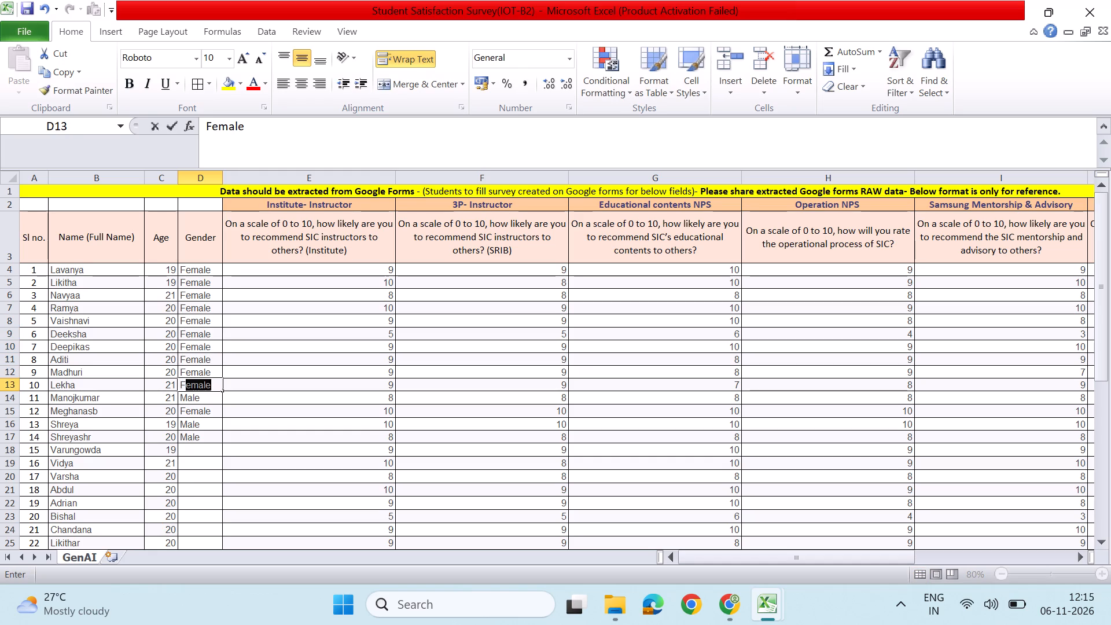
key("Return")
key("Return")
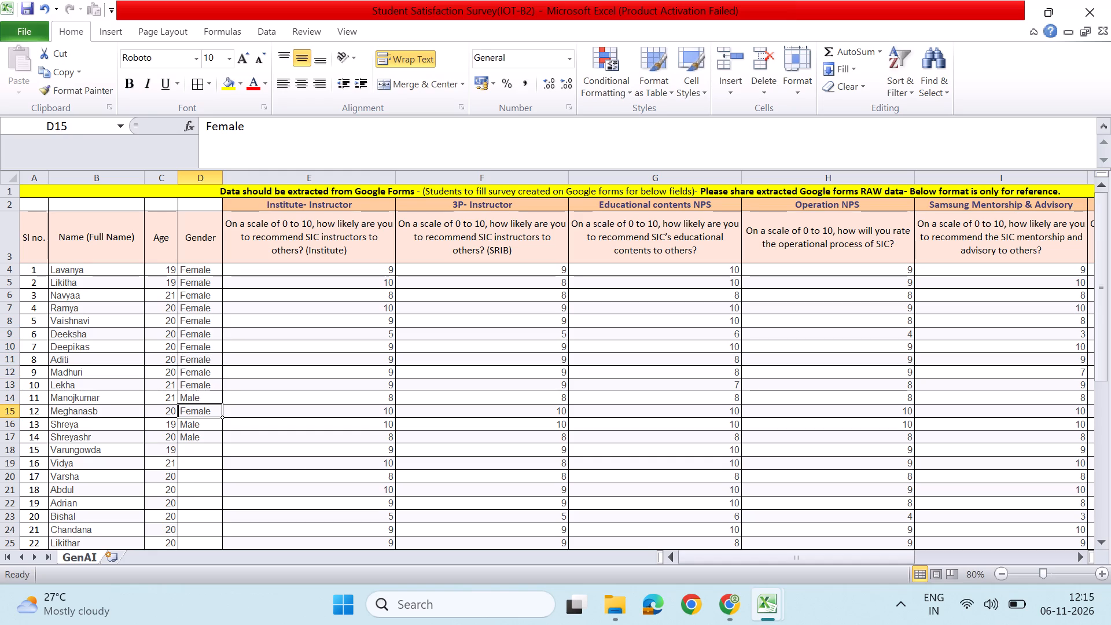
key("Return")
key("f")
key("Return")
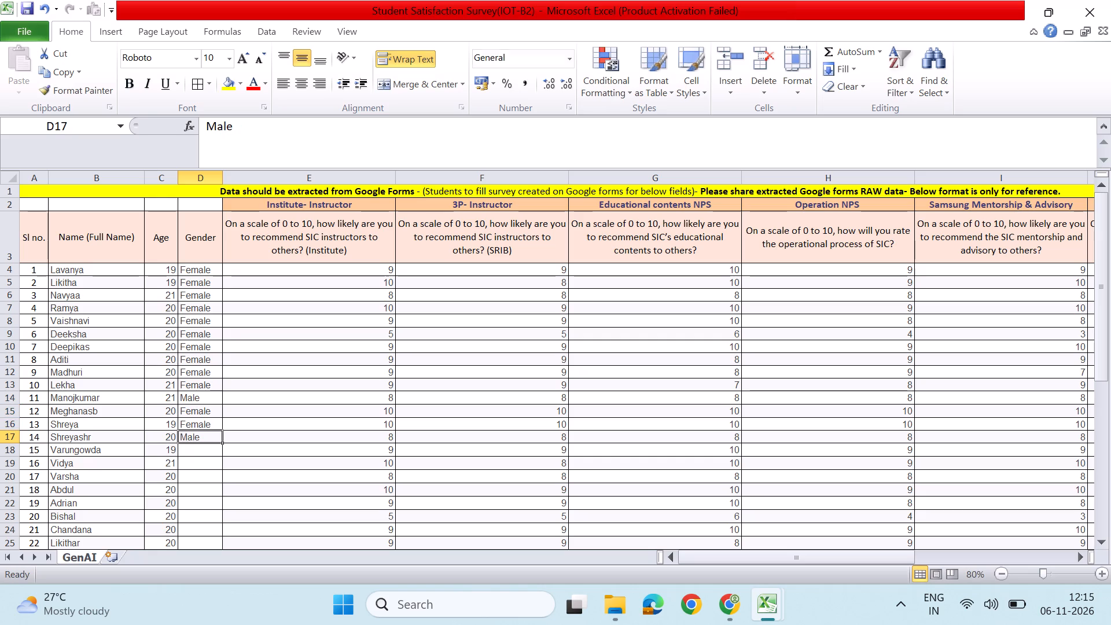
Fill the empty Gender cells D18:D23 with Male in D18, Female in D19:D20 and Male in D21:D23.
key("Down")
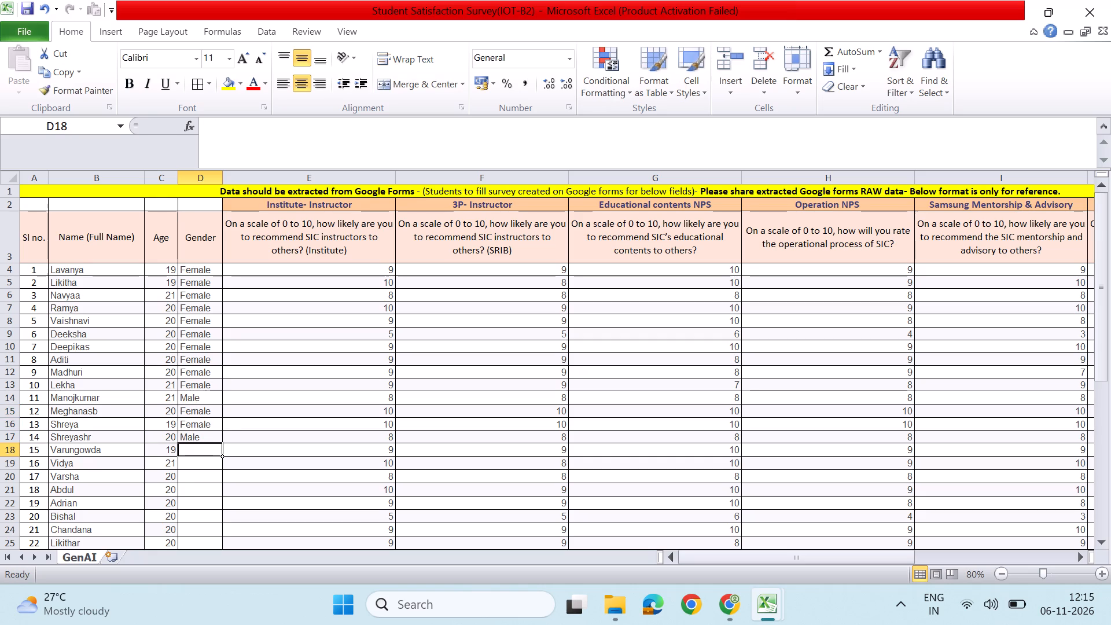
key("m")
key("Return")
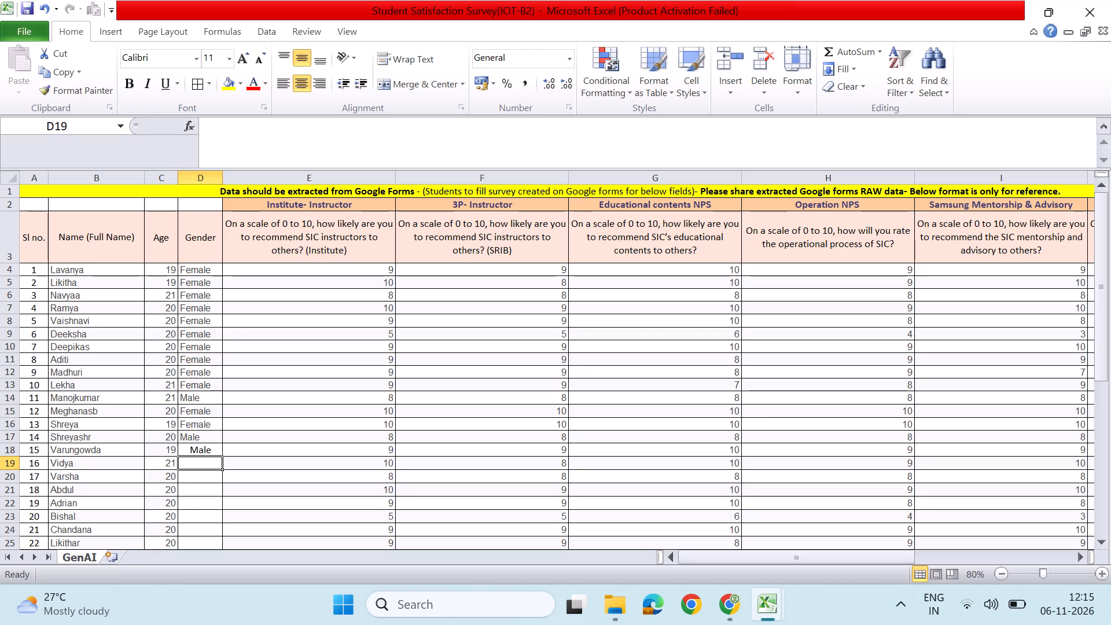
key("f")
key("Return")
key("f")
key("Return")
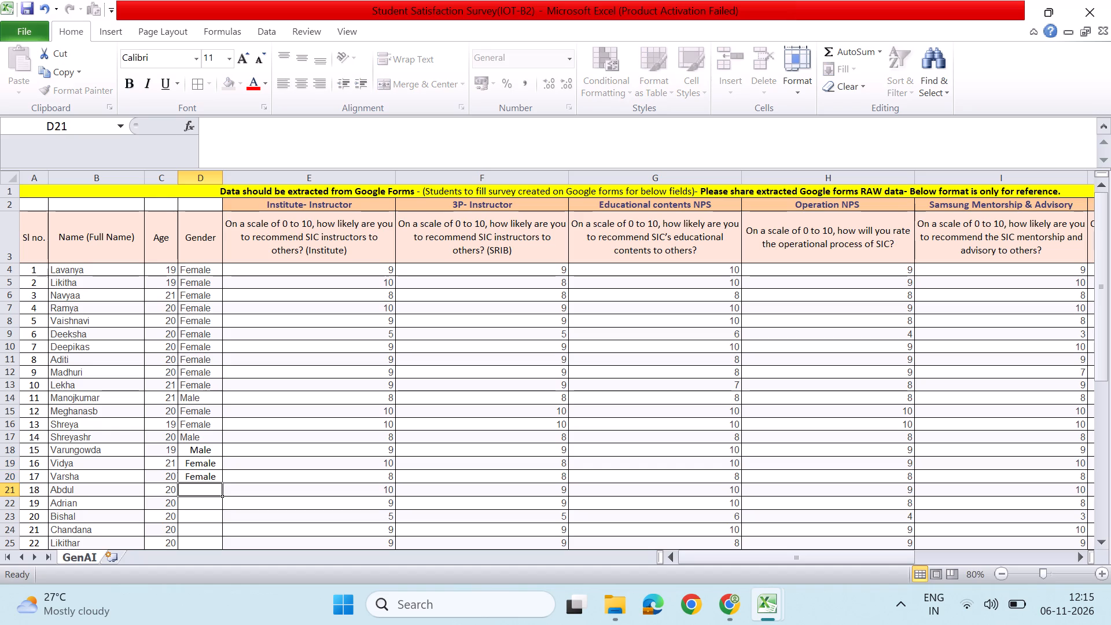
key("m")
key("Return")
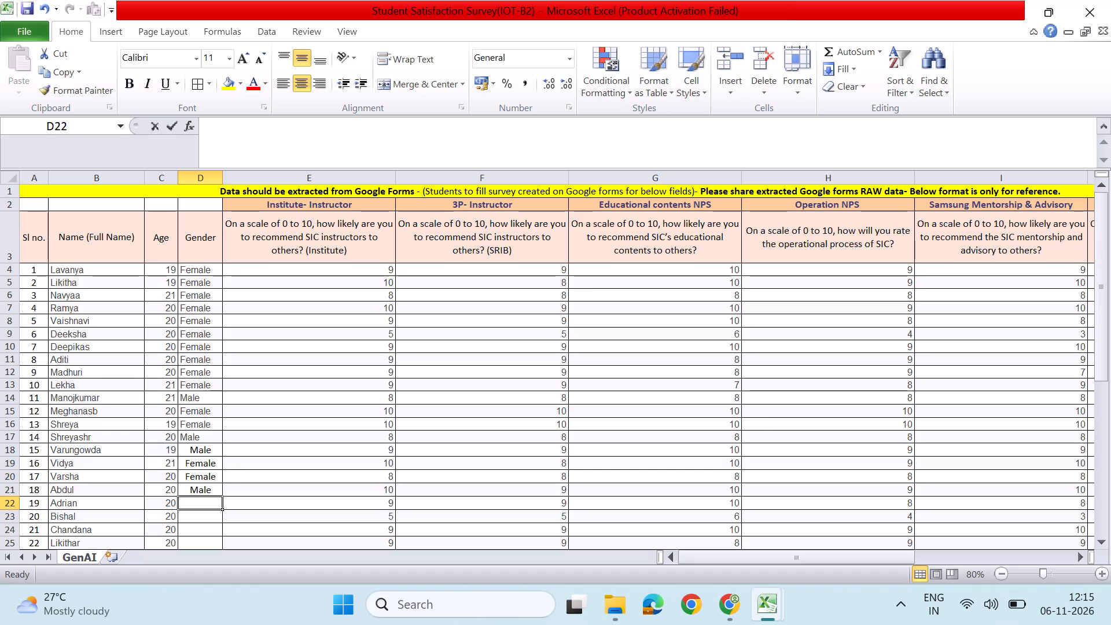
key("m")
key("Return")
key("m")
key("Return")
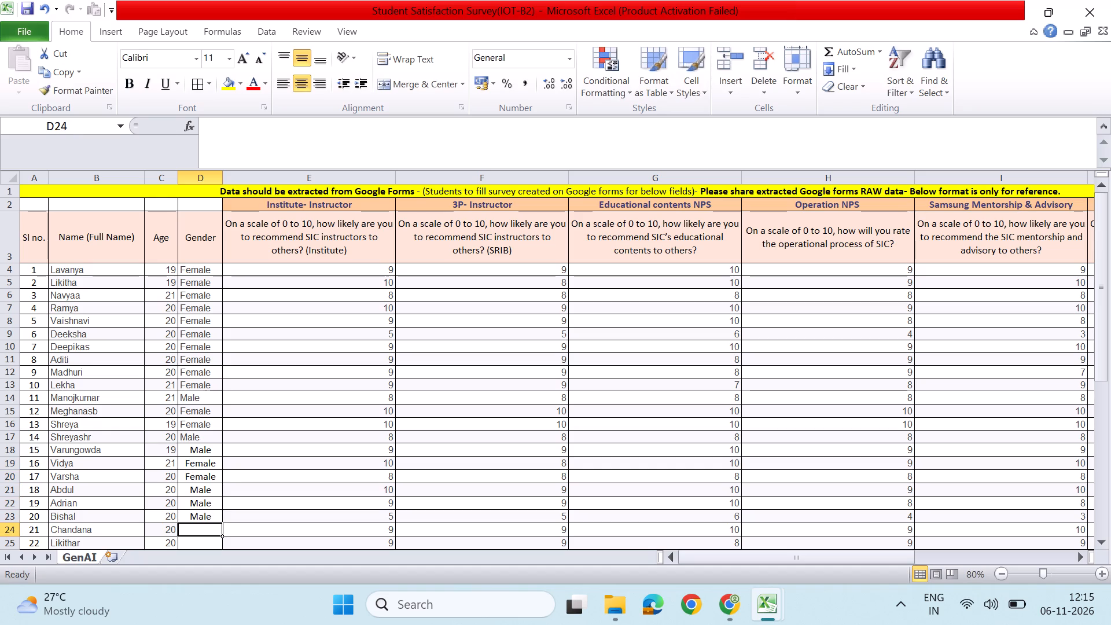
Enter Female in Gender cells D24:D25 and Male in D26:D31.
key("f")
key("Return")
key("f")
key("Return")
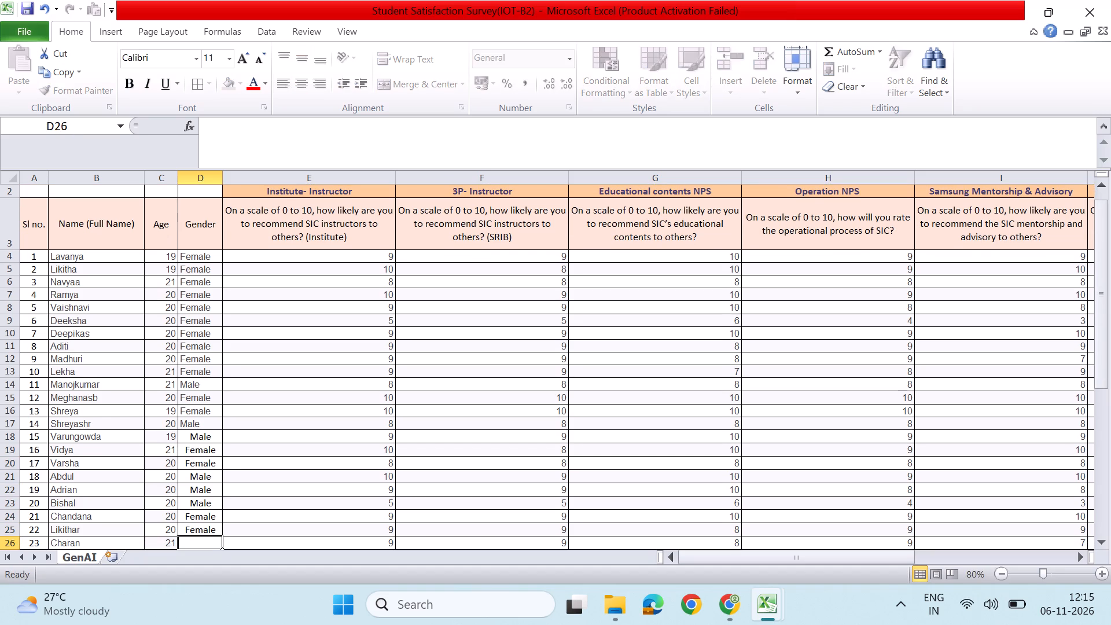
key("m")
key("Return")
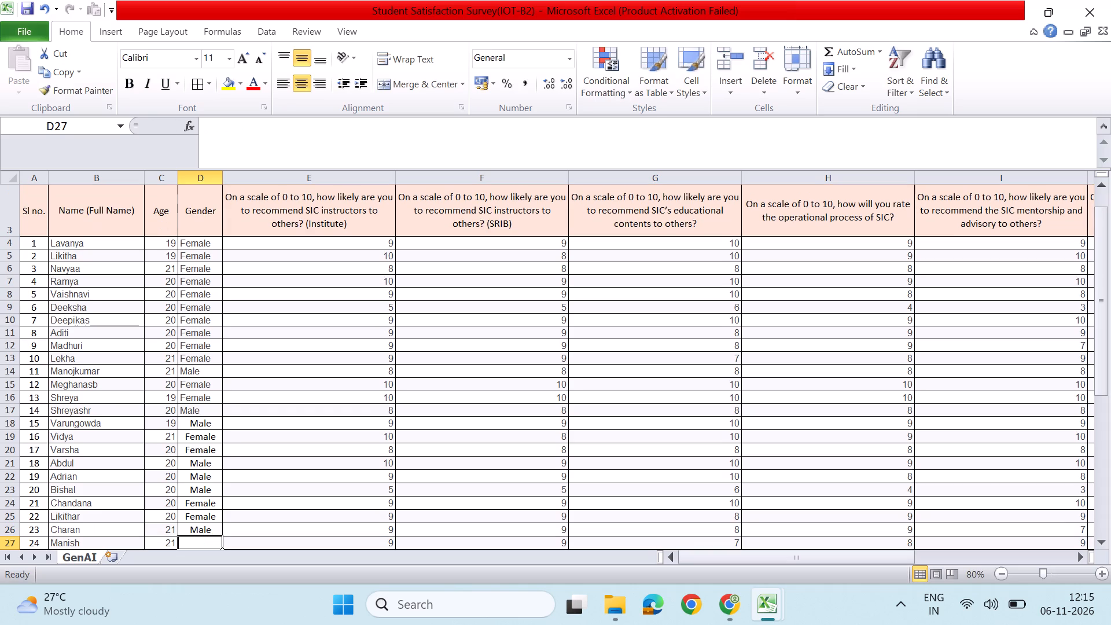
key("m")
key("Return")
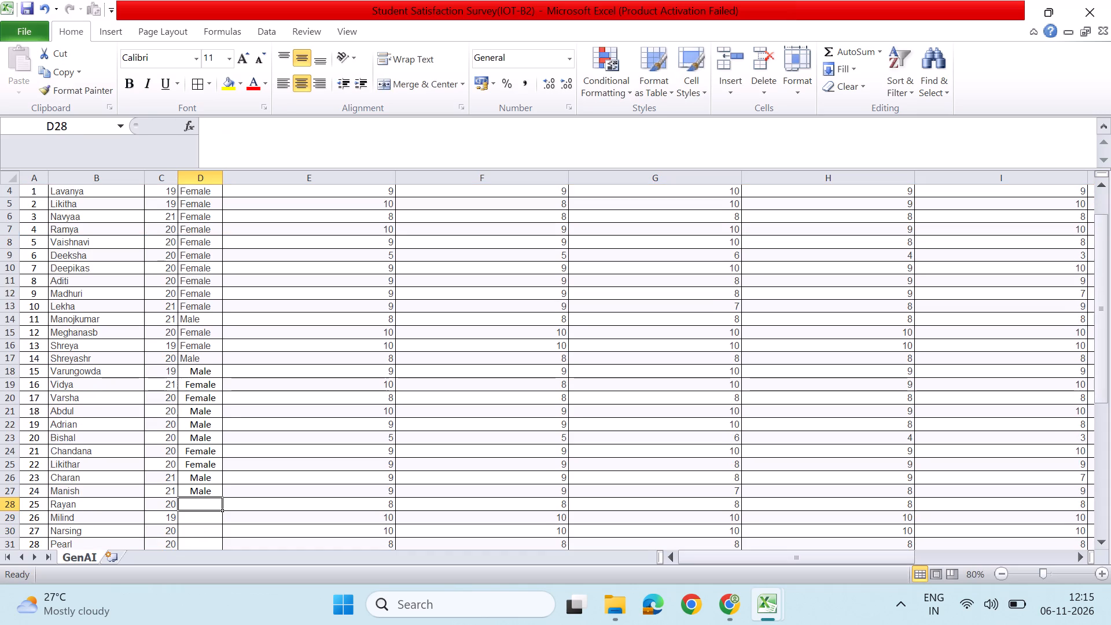
key("m")
key("Return")
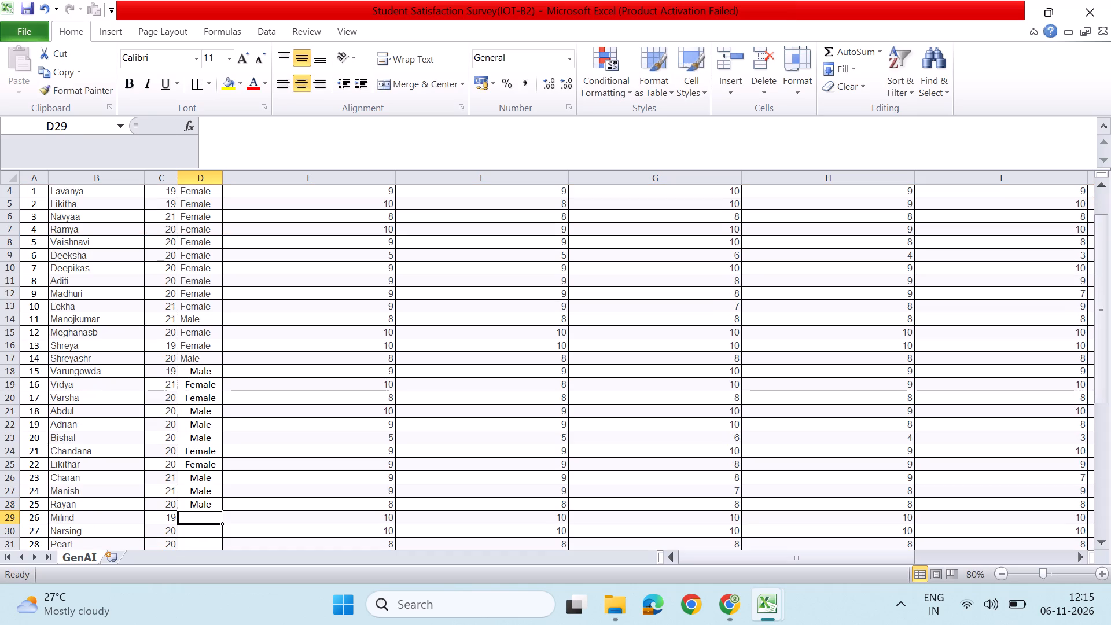
key("m")
key("Return")
key("m")
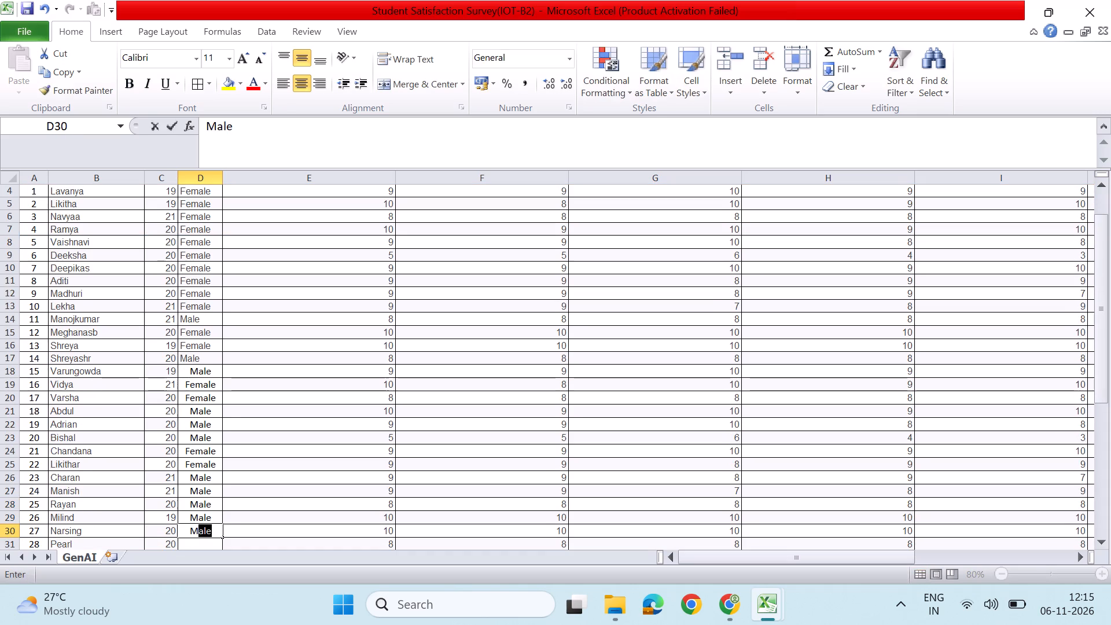
key("Return")
key("m")
key("Return")
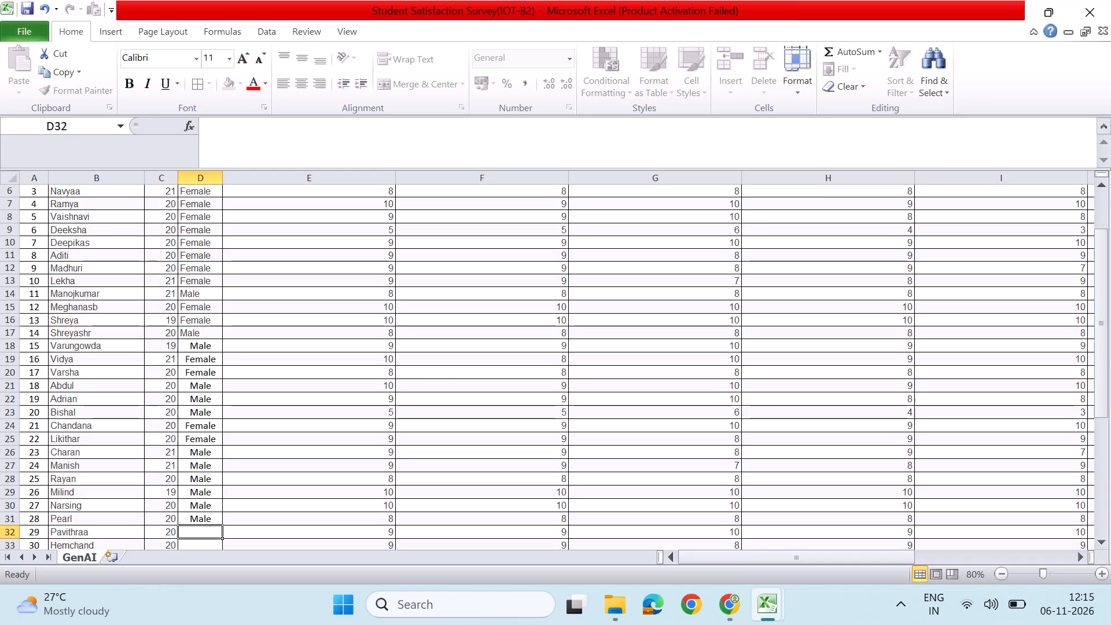
Enter Female in Gender cells D32 and D34, and Male in D33 and D35.
key("f")
key("Return")
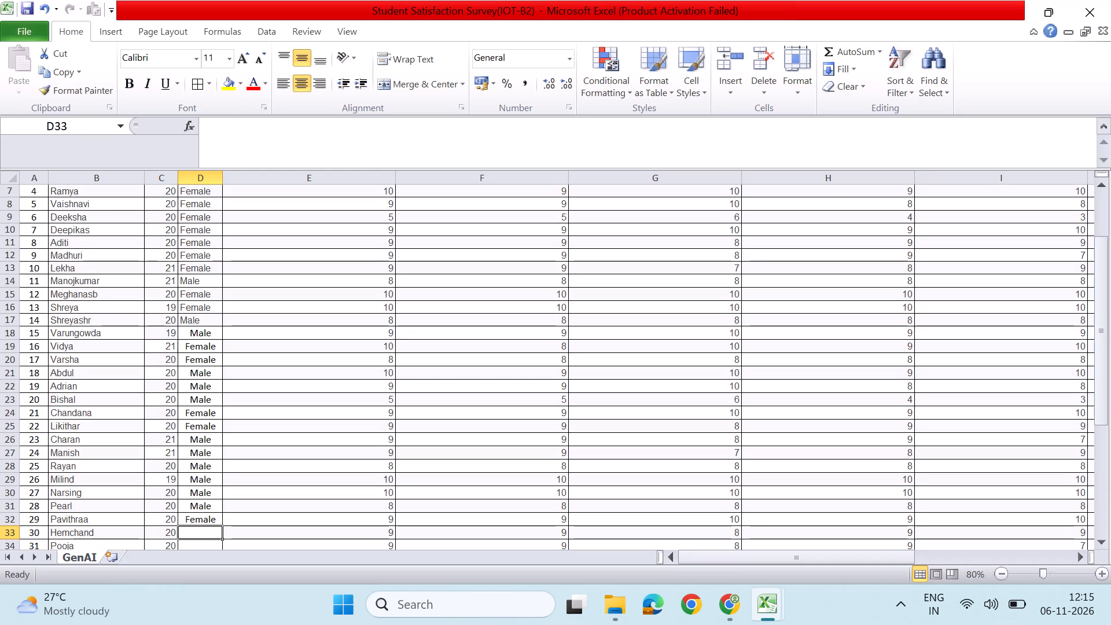
key("m")
key("Return")
key("f")
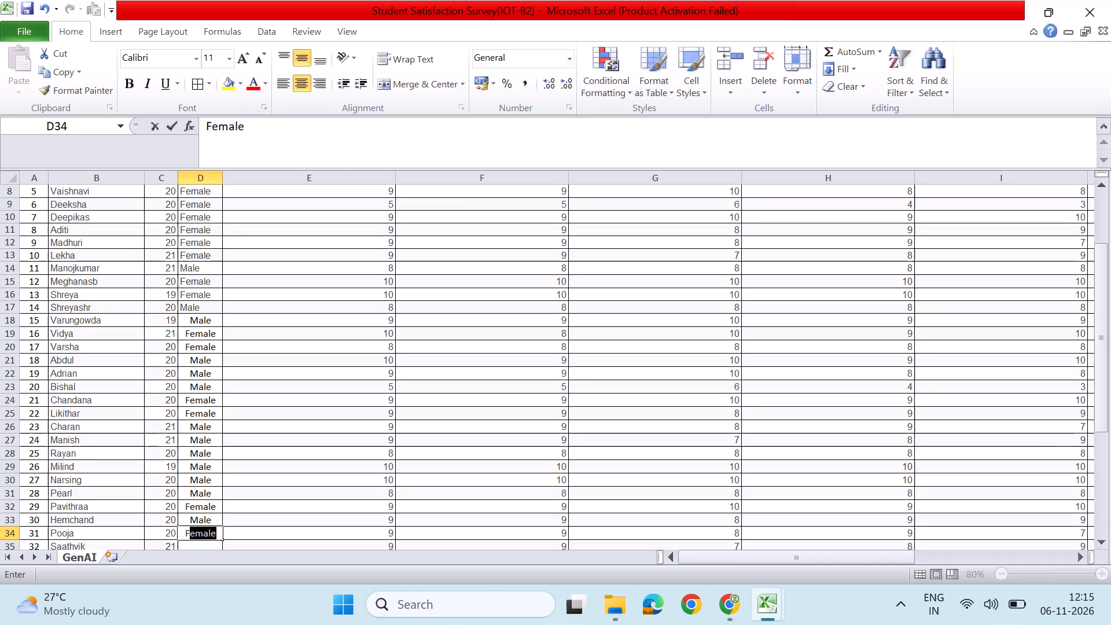
key("Return")
key("m")
key("Return")
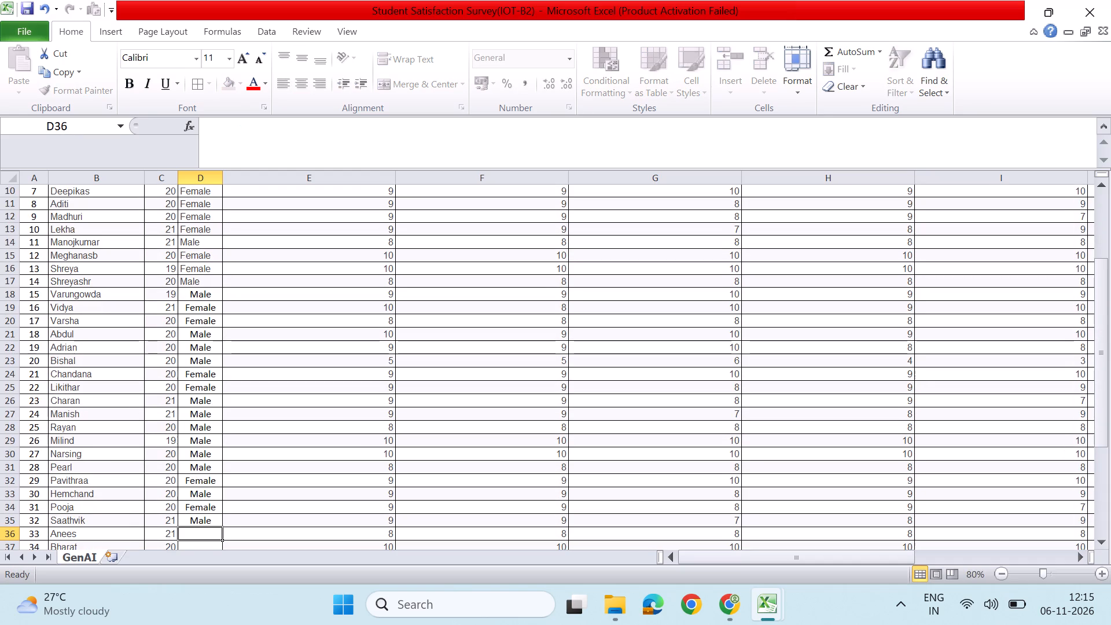
Enter Male in the Gender cells D36:D39.
key("m")
key("Return")
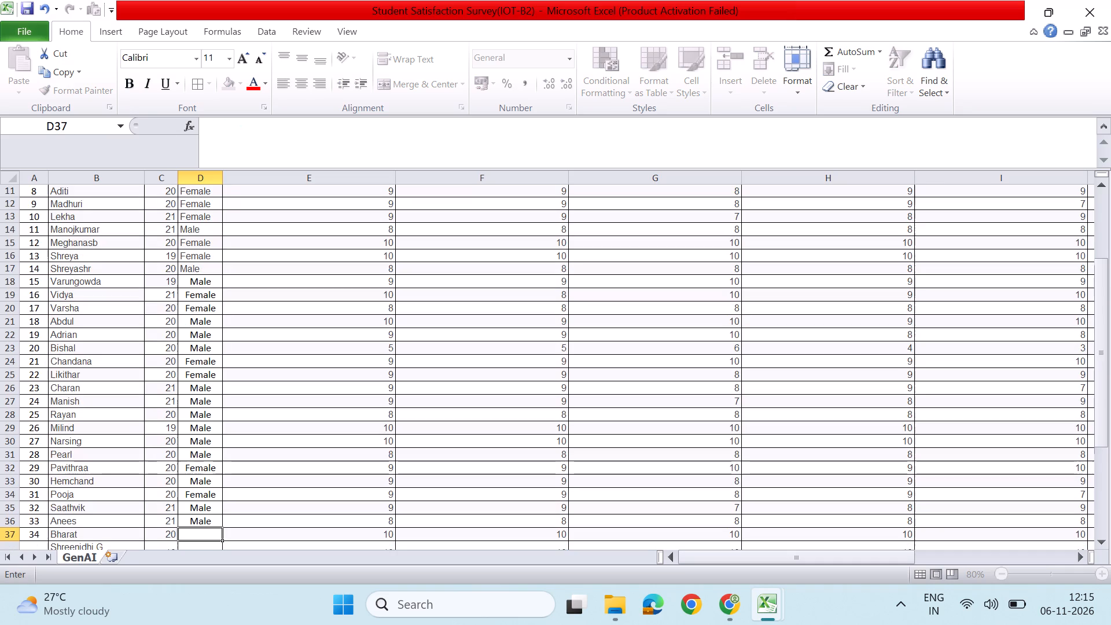
key("m")
key("Return")
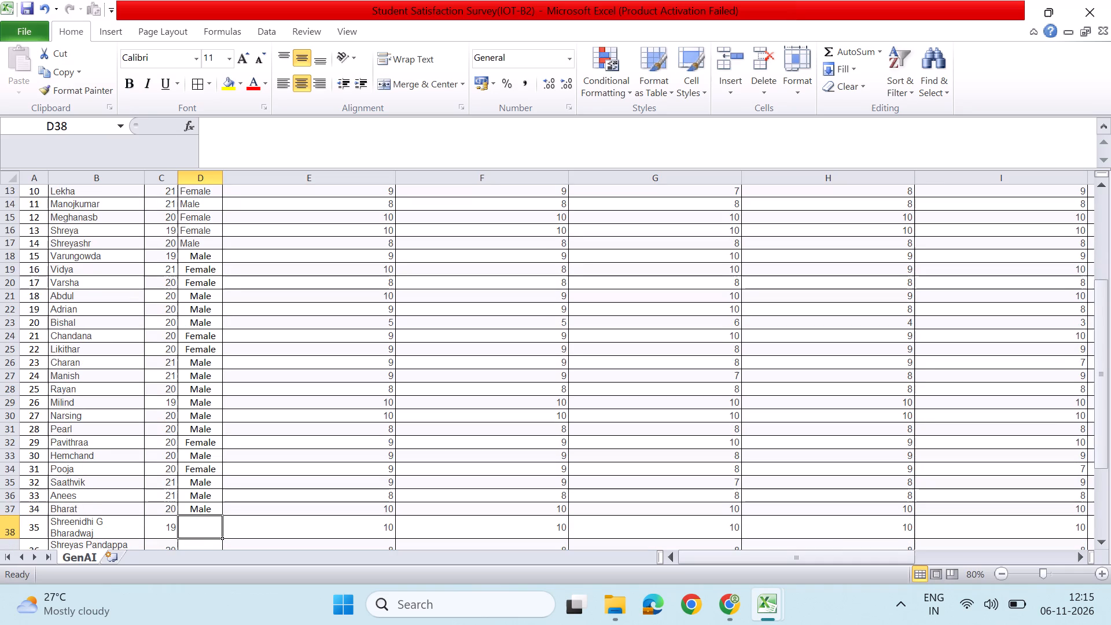
key("m")
key("Return")
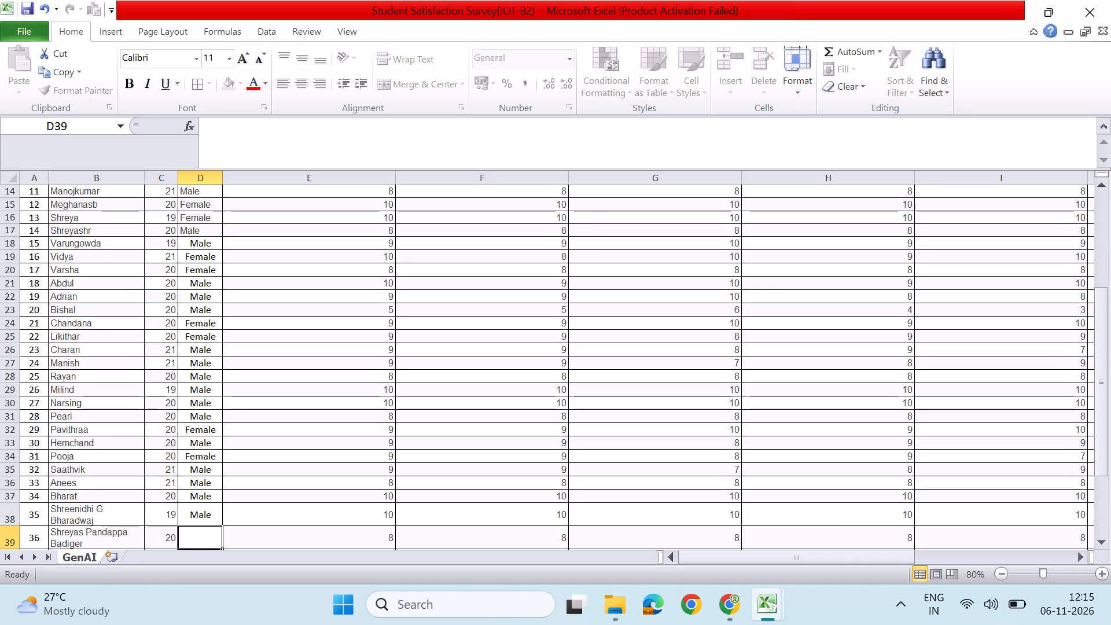
key("m")
key("Return")
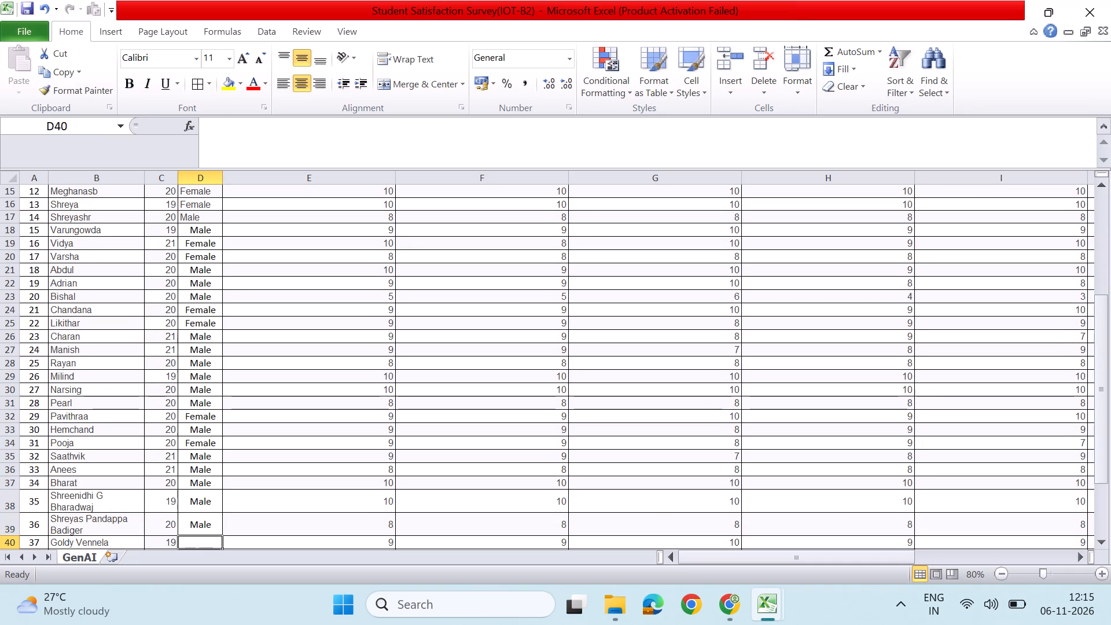
Enter Female in the Gender cells D40:D42.
key("m")
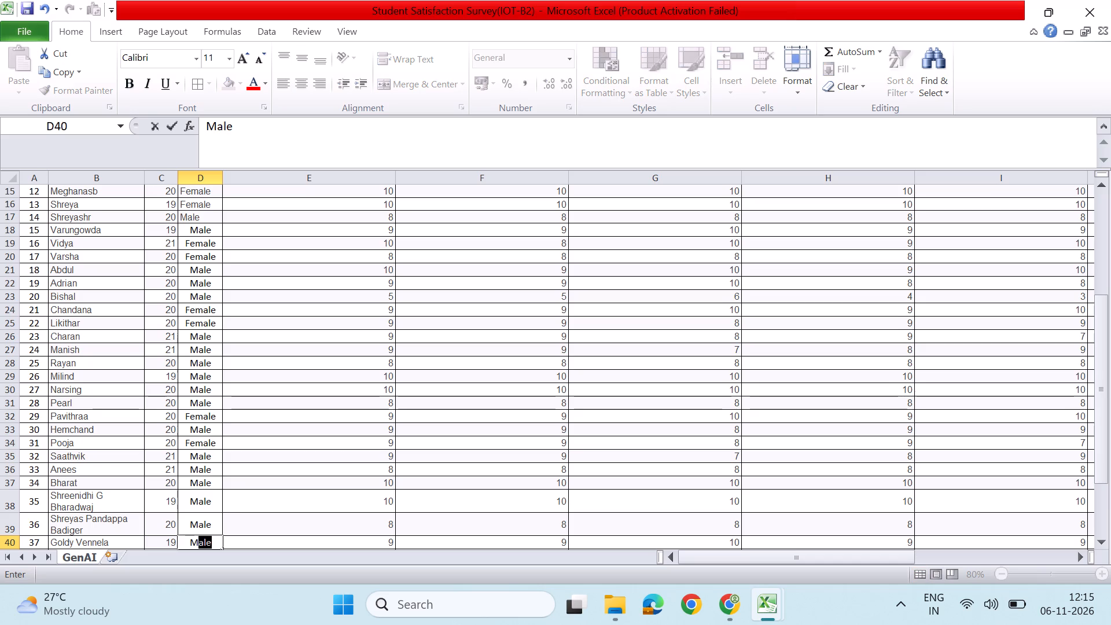
key("BackSpace")
key("BackSpace")
type("FF")
key("BackSpace")
key("BackSpace")
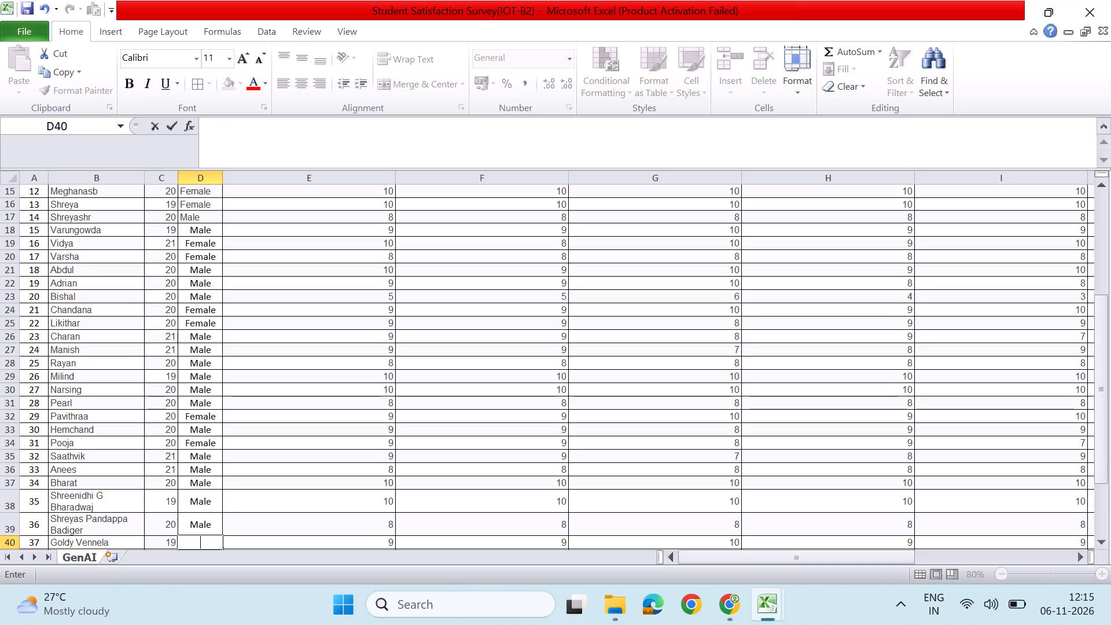
key("f")
key("Return")
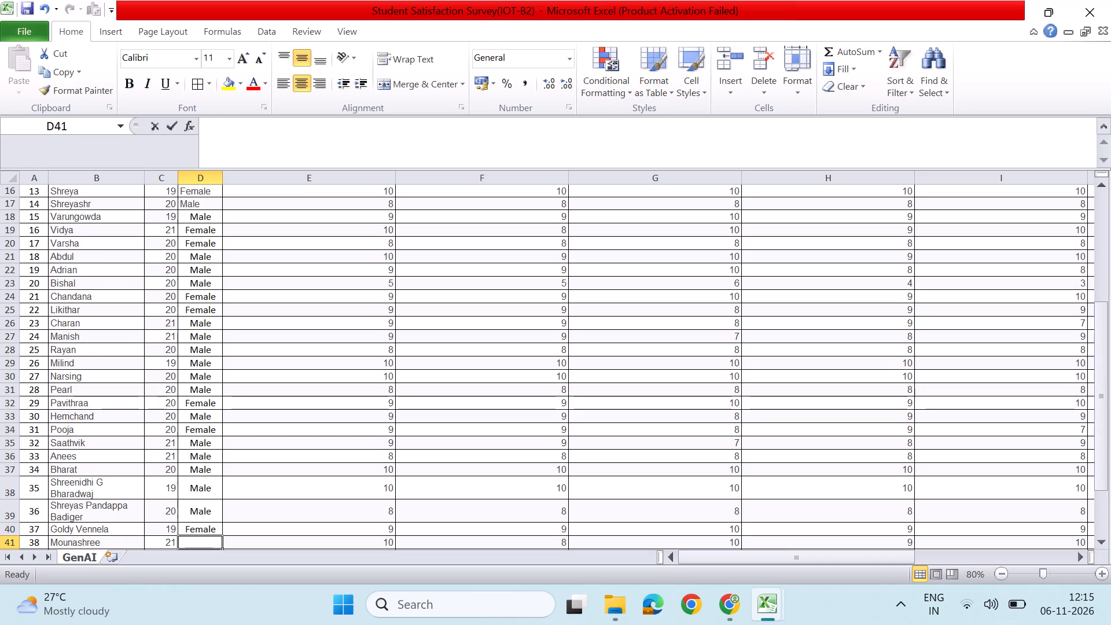
key("f")
key("Return")
key("f")
key("Return")
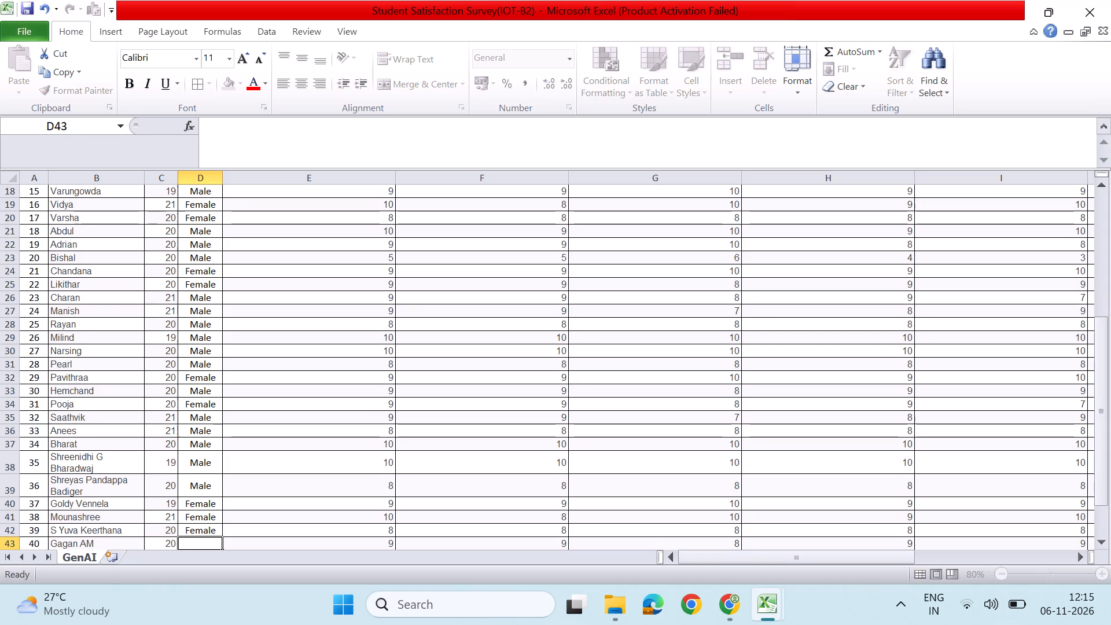
Enter Male in the Gender cell D43.
key("m")
key("Return")
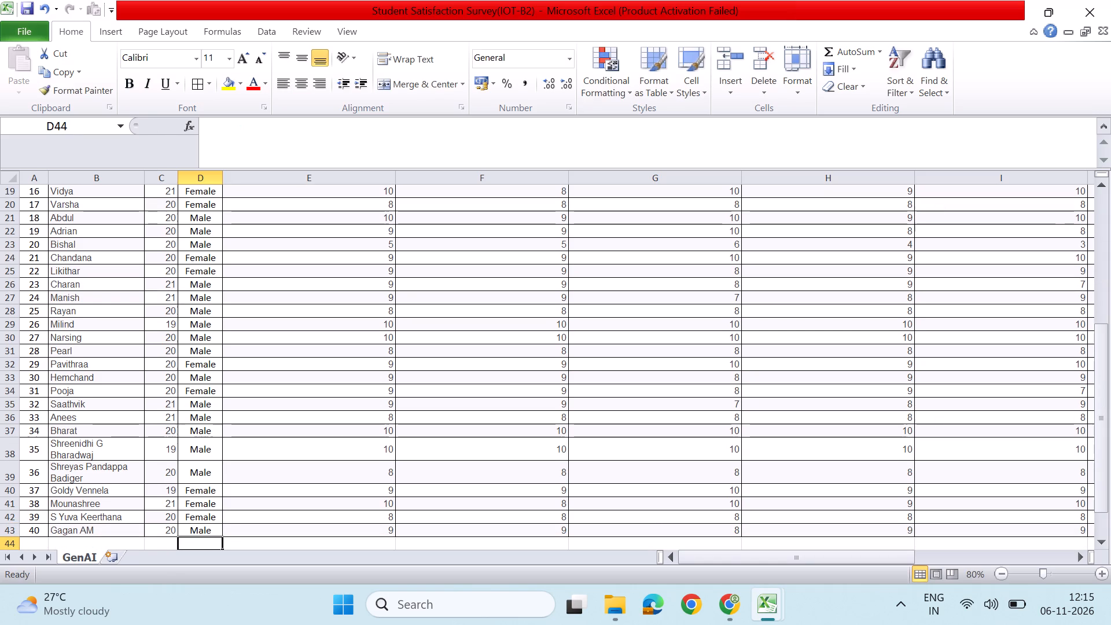
Copy the formatting of Gender cells D9:D12 onto D17:D43 with Format Painter, and check the column's formatting.
scroll(208, 260, "up", 1)
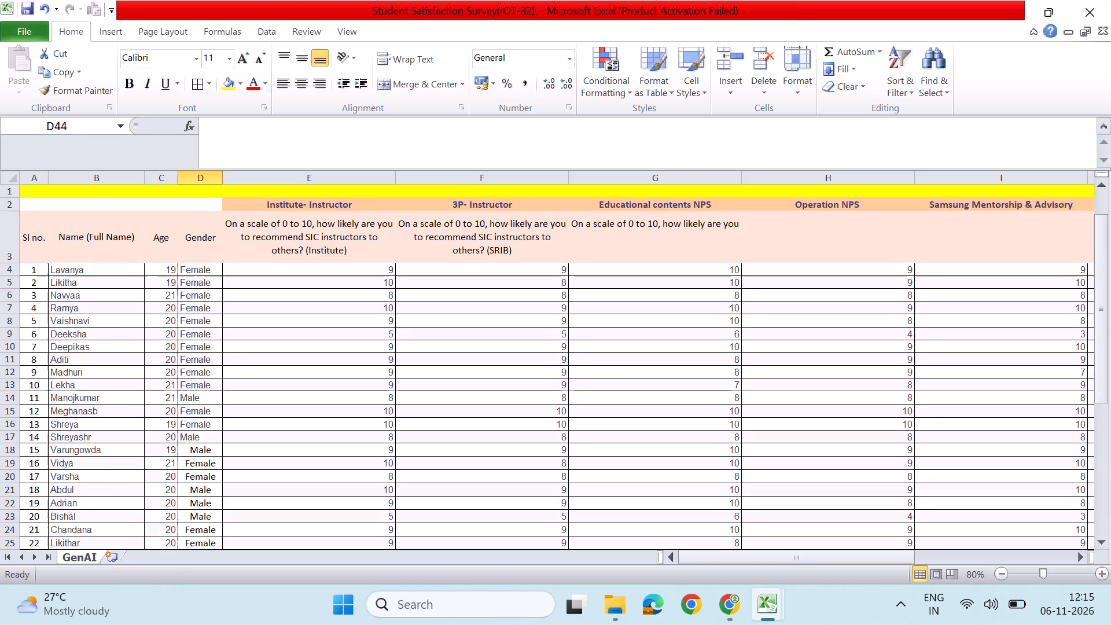
scroll(208, 260, "up", 1)
left_click_drag(192, 330, 200, 374)
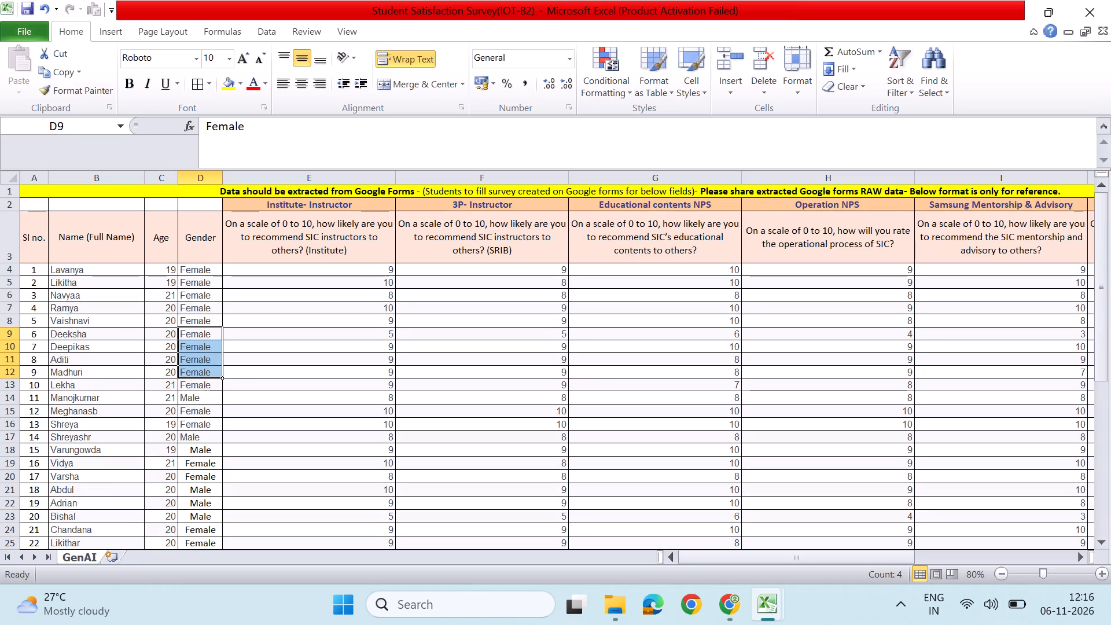
left_click(80, 90)
scroll(171, 355, "down", 1)
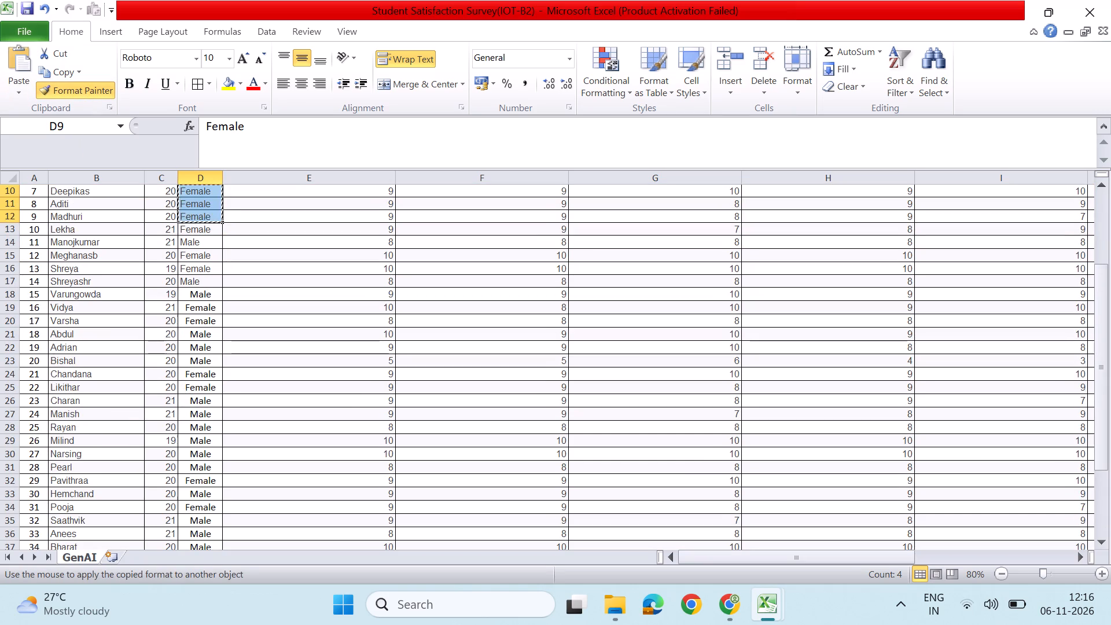
left_click_drag(196, 280, 221, 551)
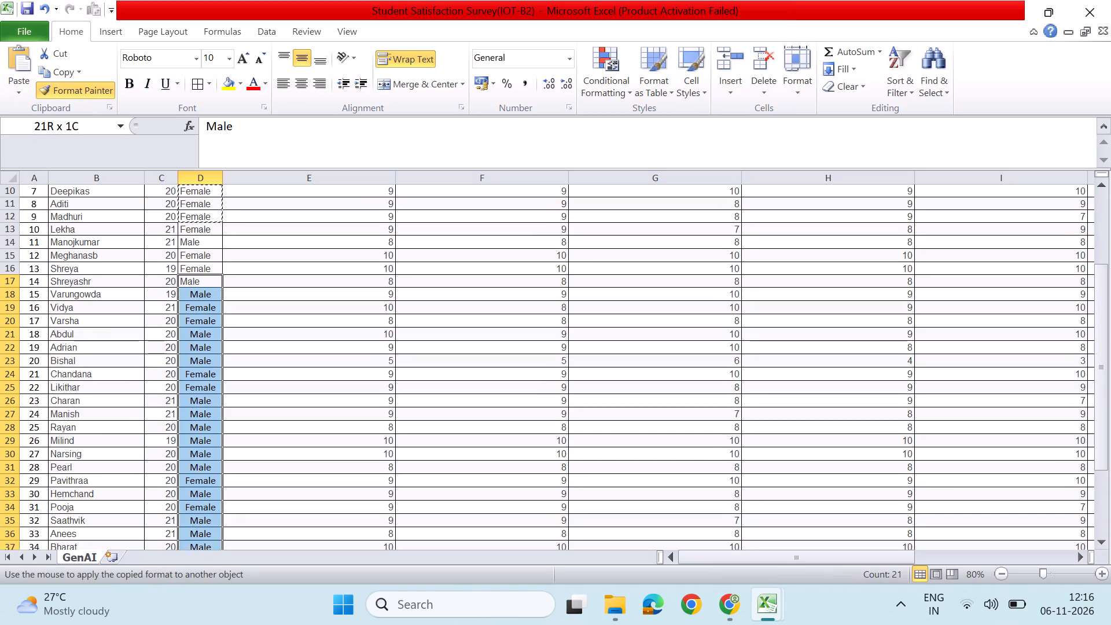
left_click_drag(221, 551, 207, 534)
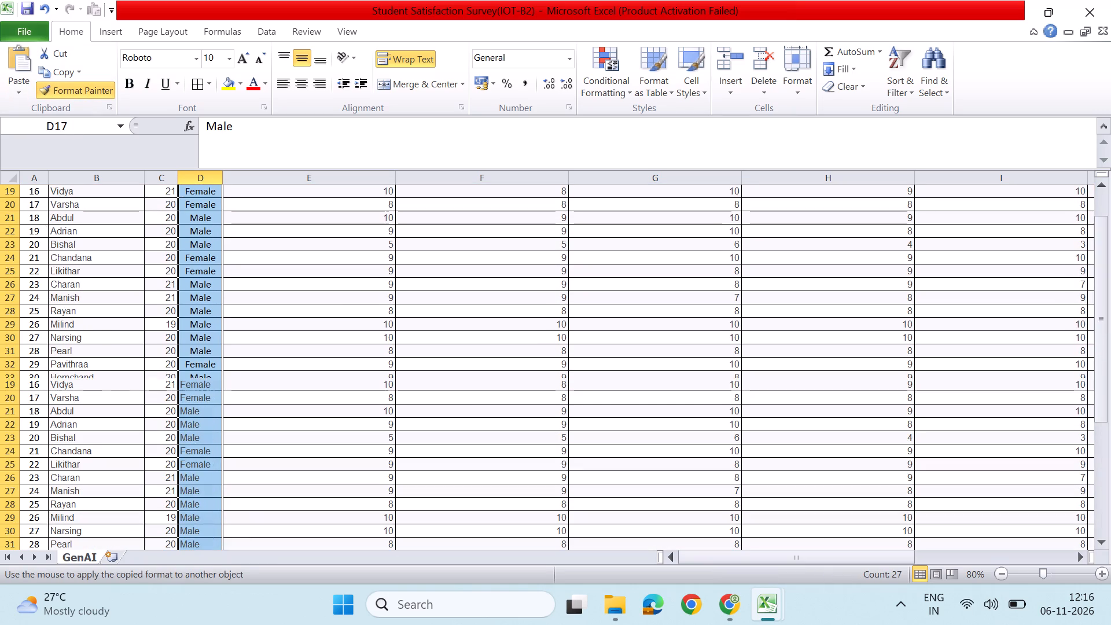
left_click(261, 418)
scroll(261, 418, "up", 2)
scroll(261, 418, "down", 2)
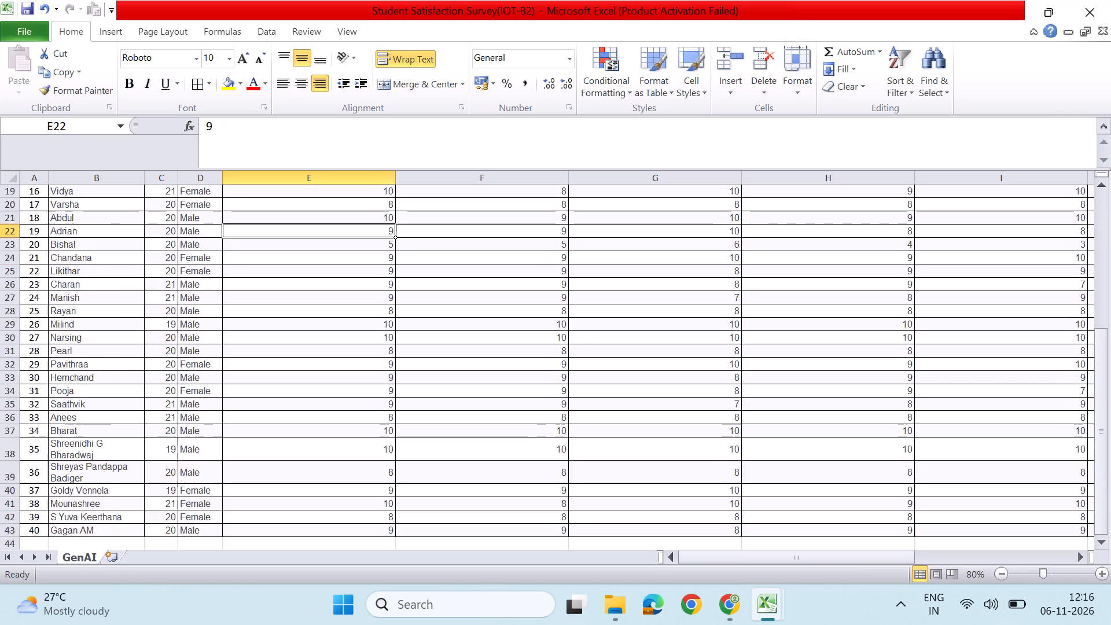
scroll(261, 418, "down", 1)
scroll(261, 418, "up", 6)
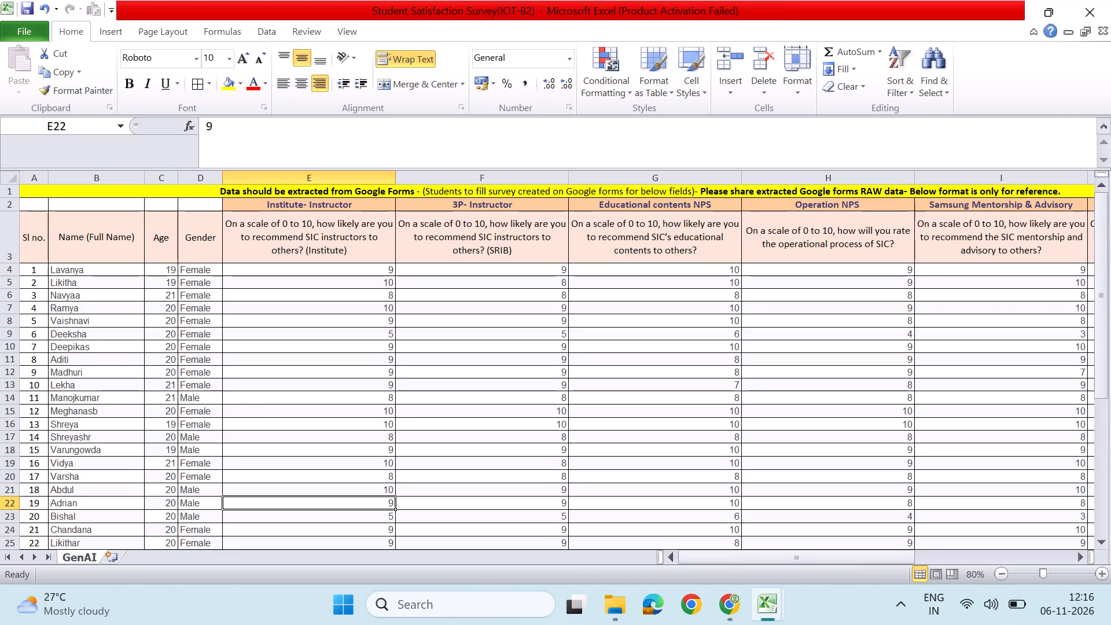
Save the IOT-B2 satisfaction survey workbook.
key("ctrl+s")
key("ctrl+s")
Delete row 1, the yellow row with the Google Forms extraction instructions, from the GenAI sheet.
scroll(402, 411, "left", 1)
scroll(402, 411, "down", 2)
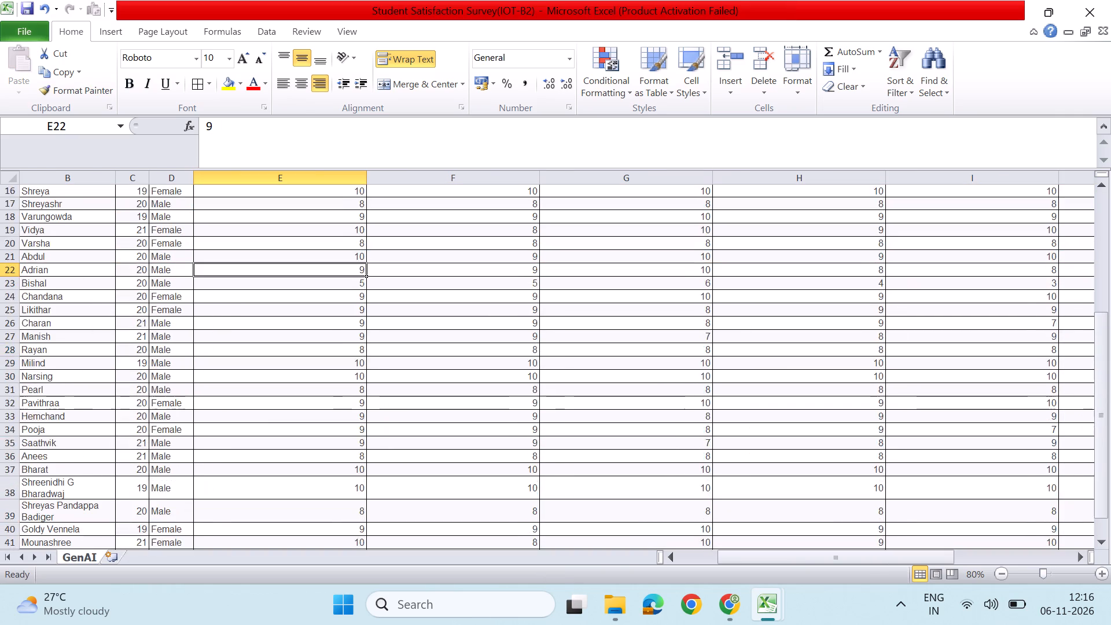
scroll(402, 411, "down", 1)
scroll(402, 411, "right", 4)
scroll(402, 411, "up", 2)
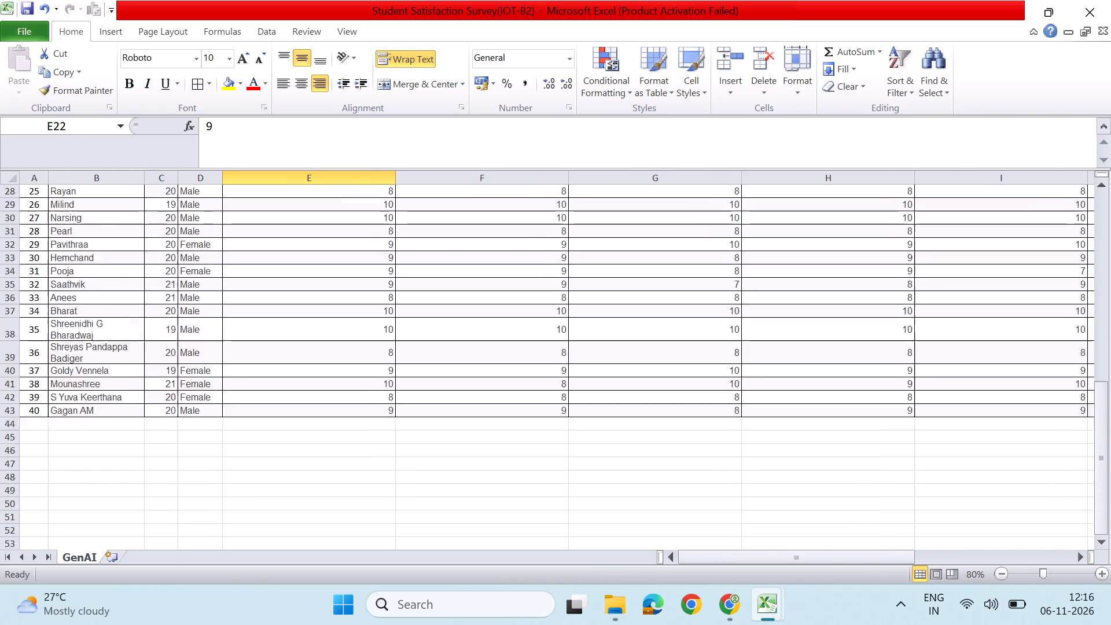
scroll(402, 411, "right", 2)
scroll(402, 411, "up", 4)
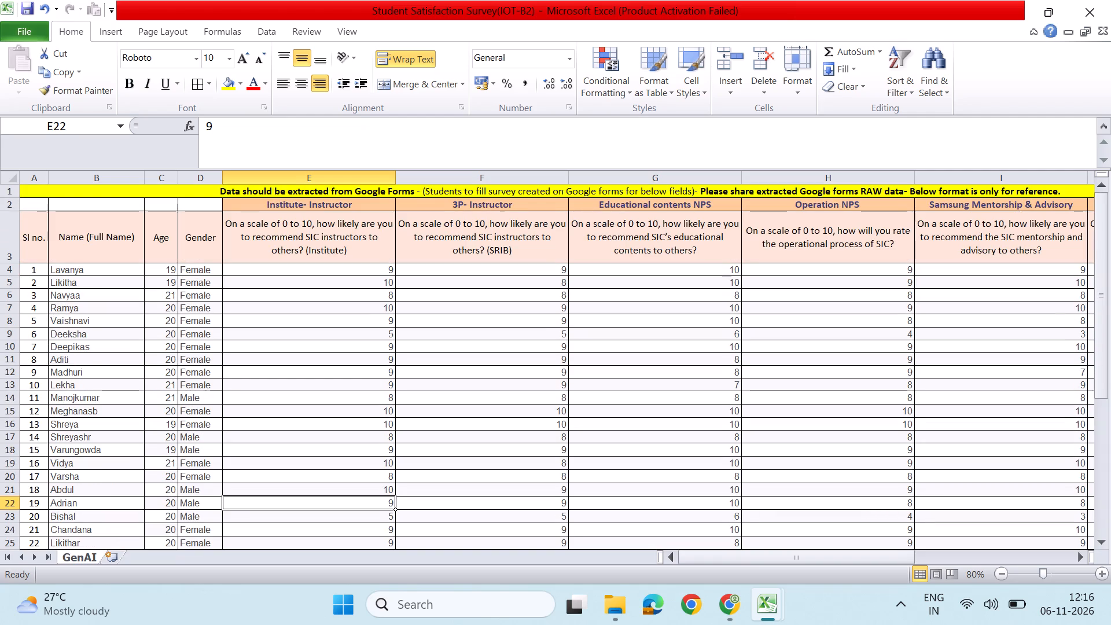
left_click(12, 194)
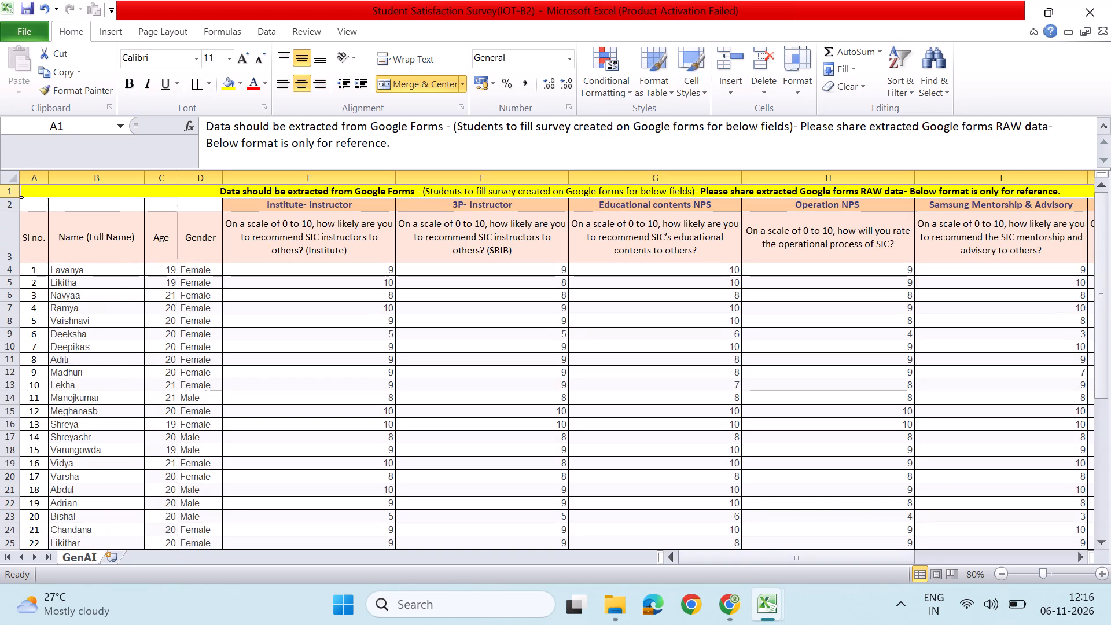
right_click(12, 194)
left_click(67, 326)
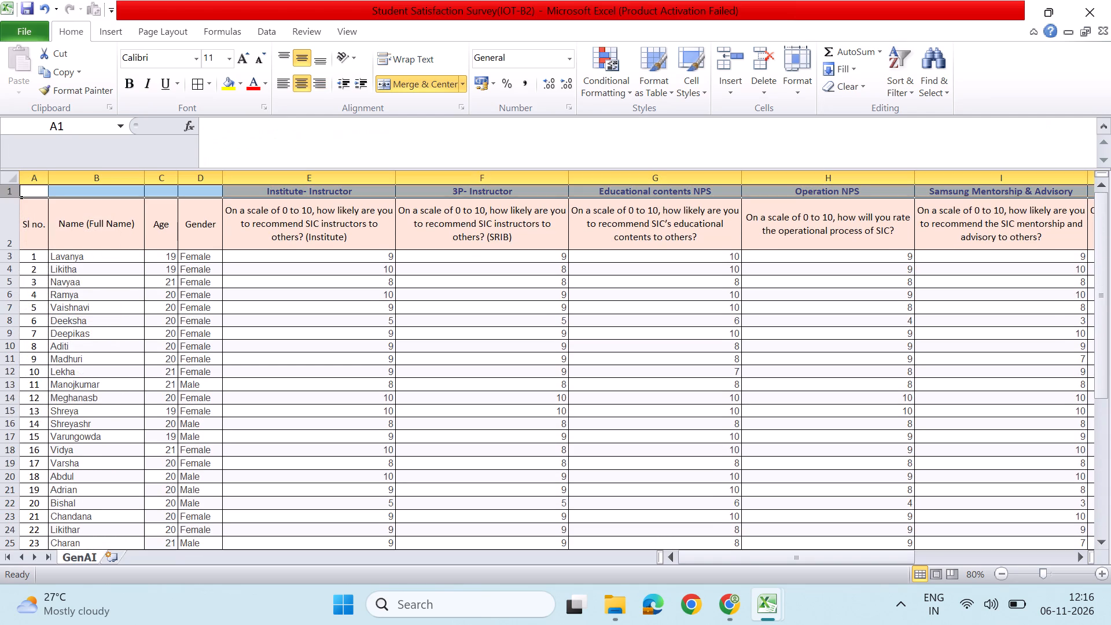
Close the Student Satisfaction Survey(IOT-B2) workbook, saving its changes.
left_click(1110, 0)
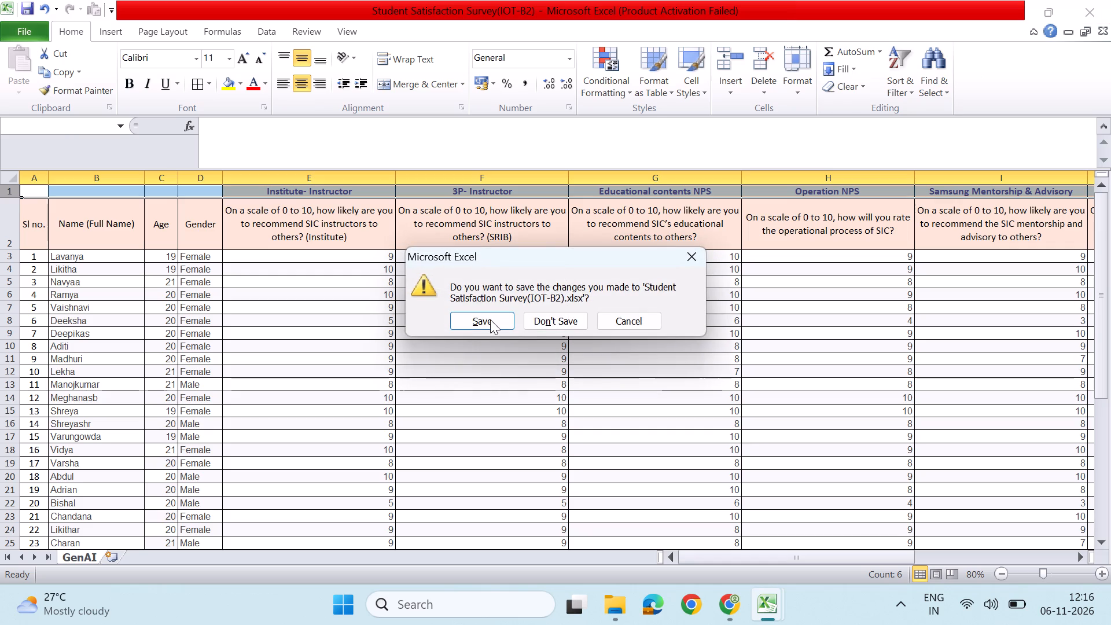
left_click(490, 319)
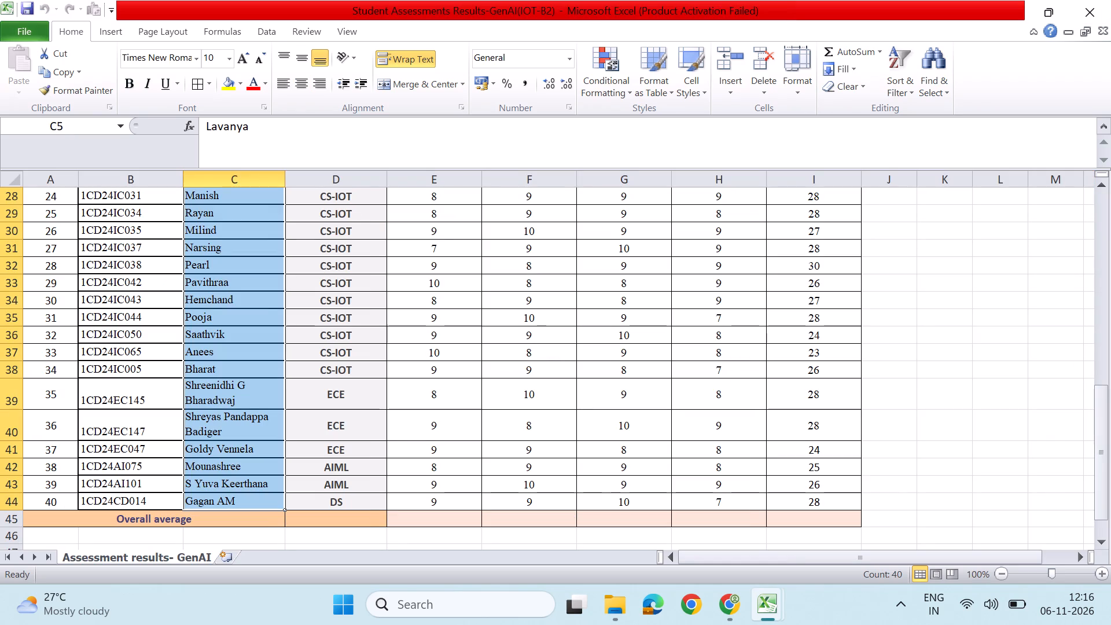
Switch to the Student Assessments Results-GenAI(AI-B1) workbook, save it and close it.
left_click(359, 490)
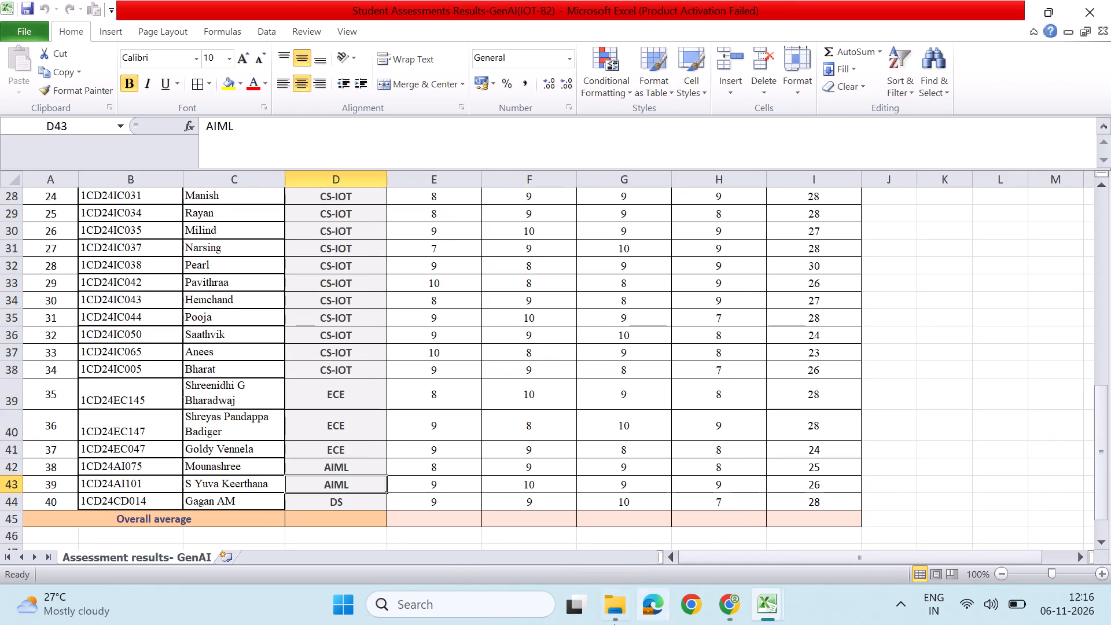
left_click(569, 550)
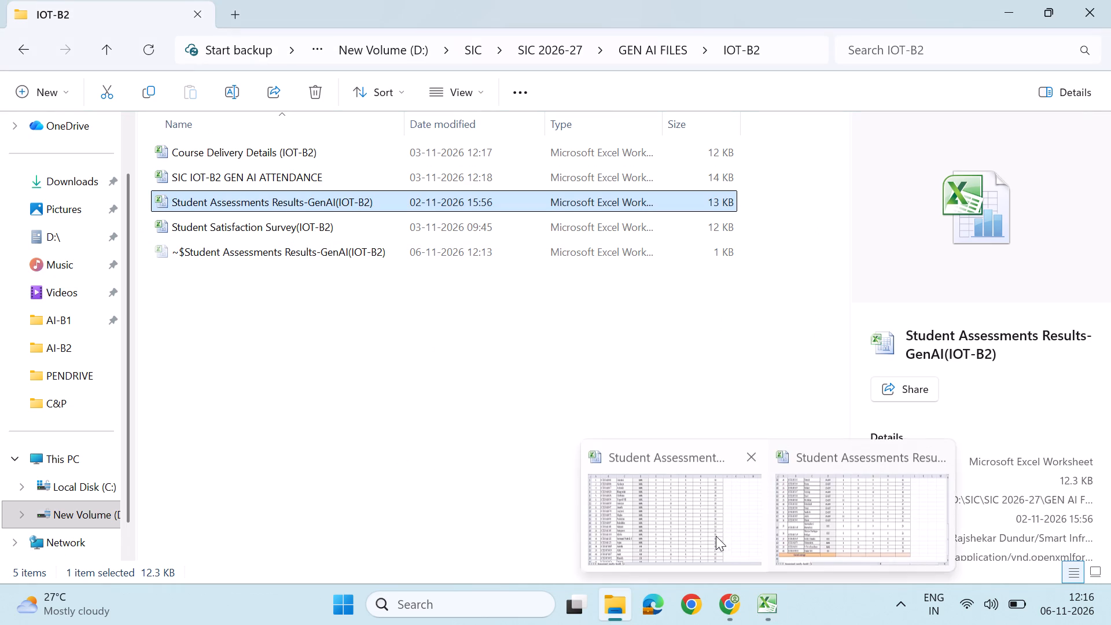
left_click(715, 536)
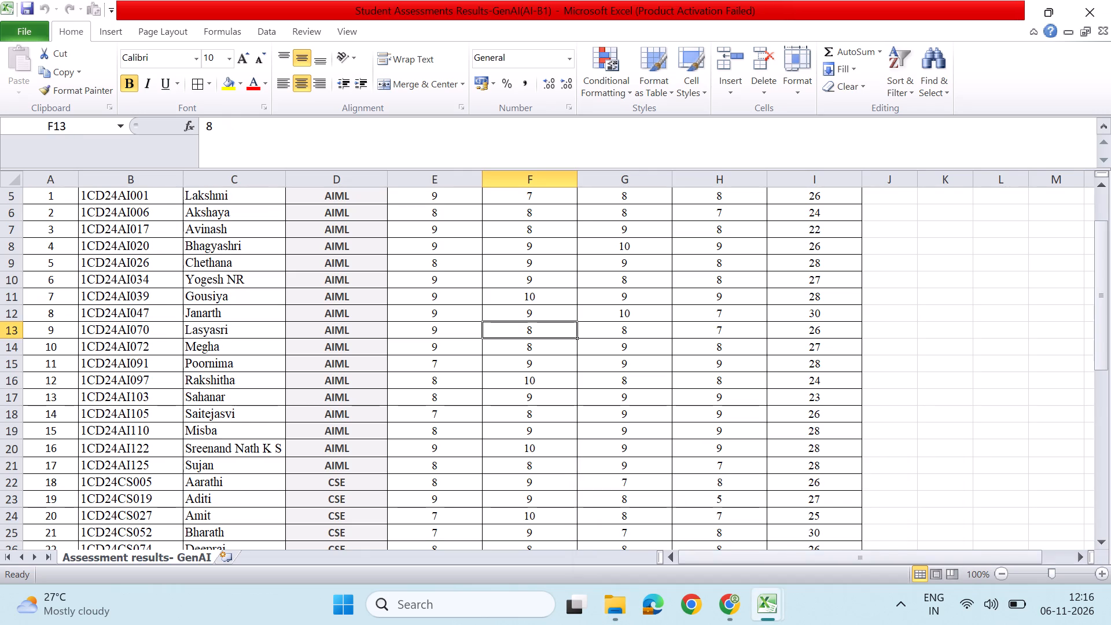
key("ctrl+s")
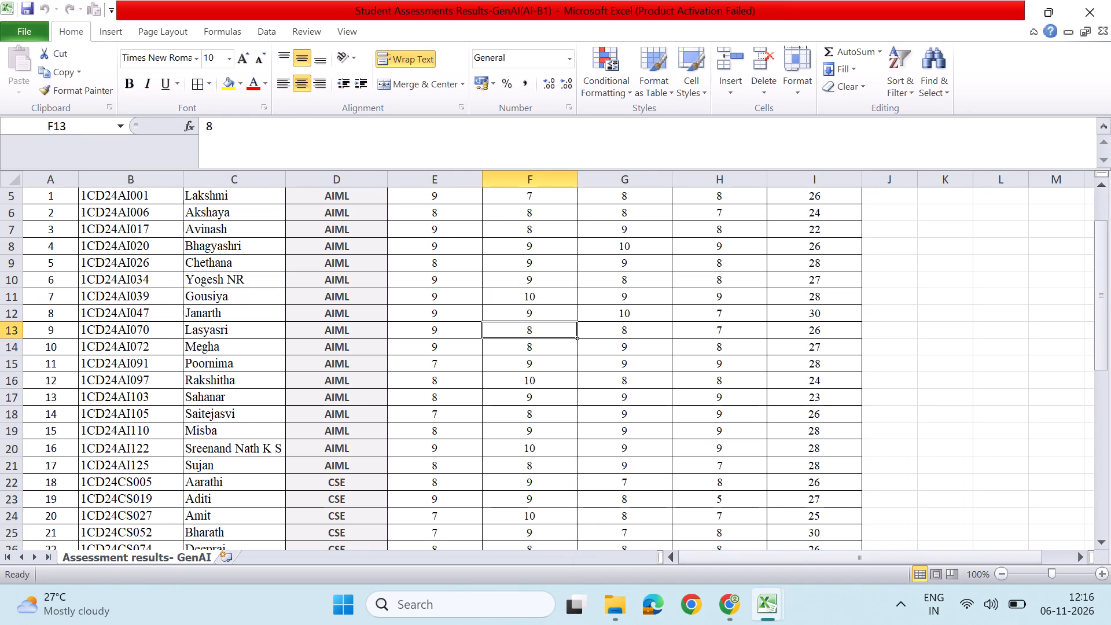
left_click(1110, 0)
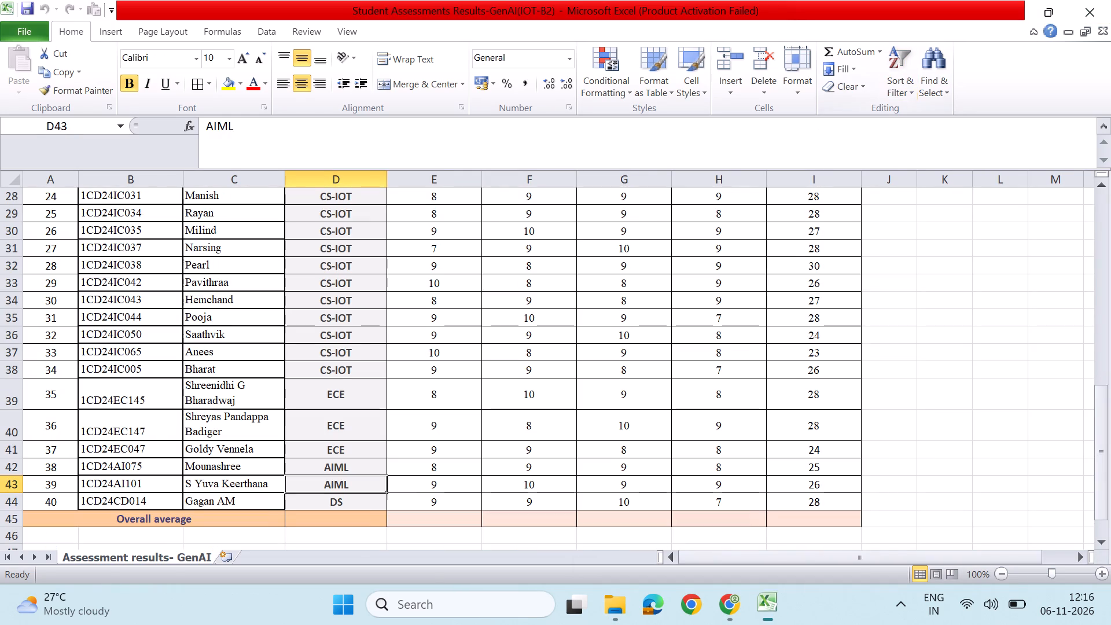
Save and close the Student Assessments Results-GenAI(IOT-B2) workbook.
key("ctrl+s")
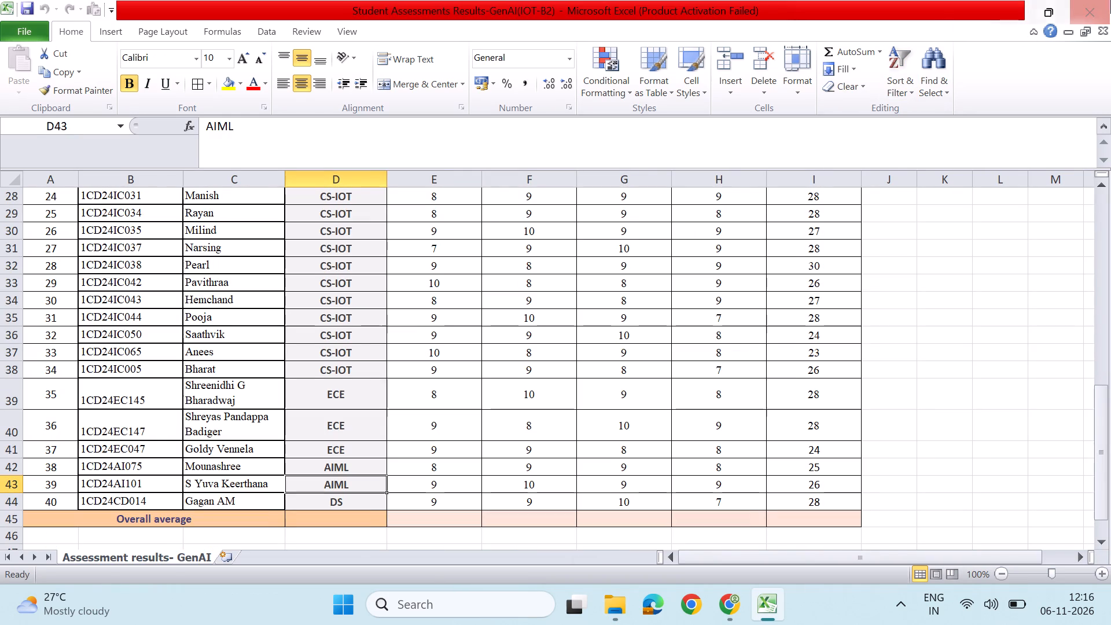
left_click(1110, 0)
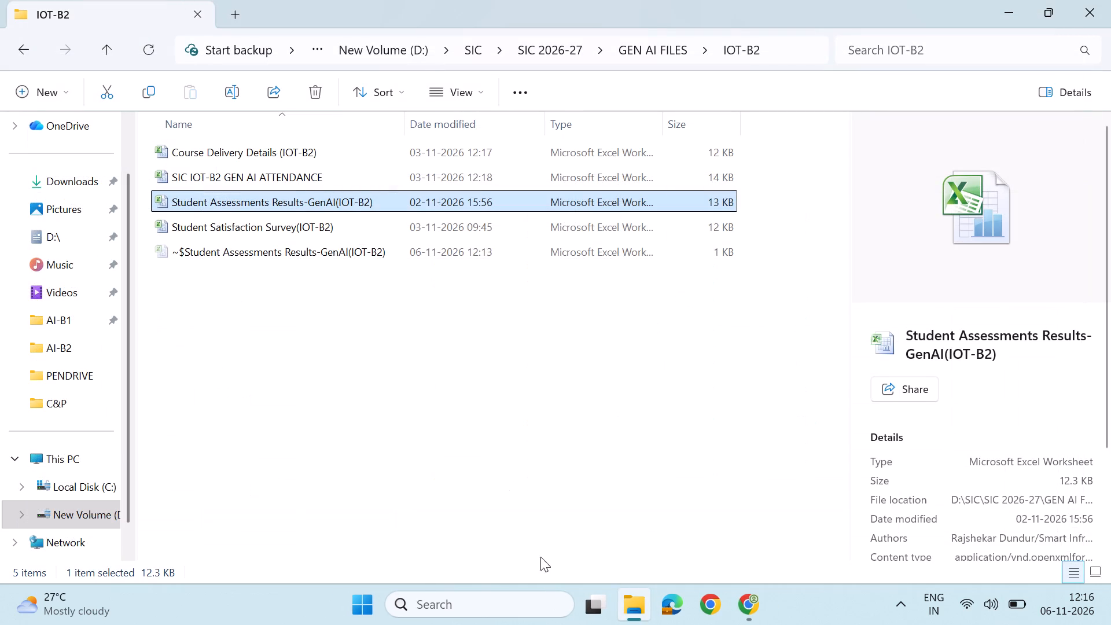
Switch to the Chrome window playing the YouTube music video.
left_click(715, 519)
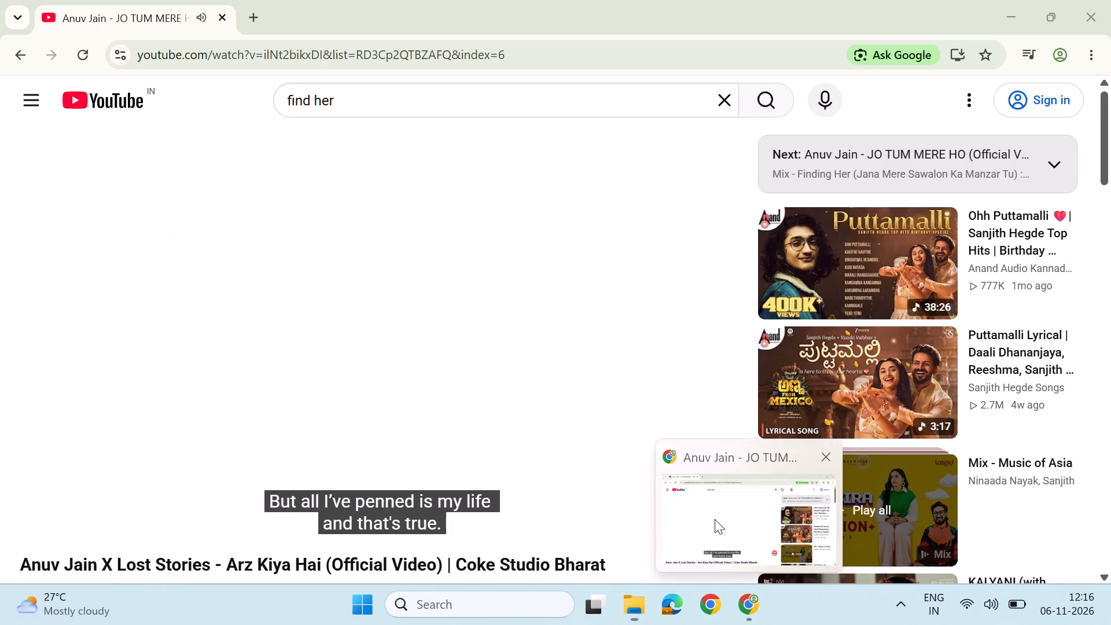